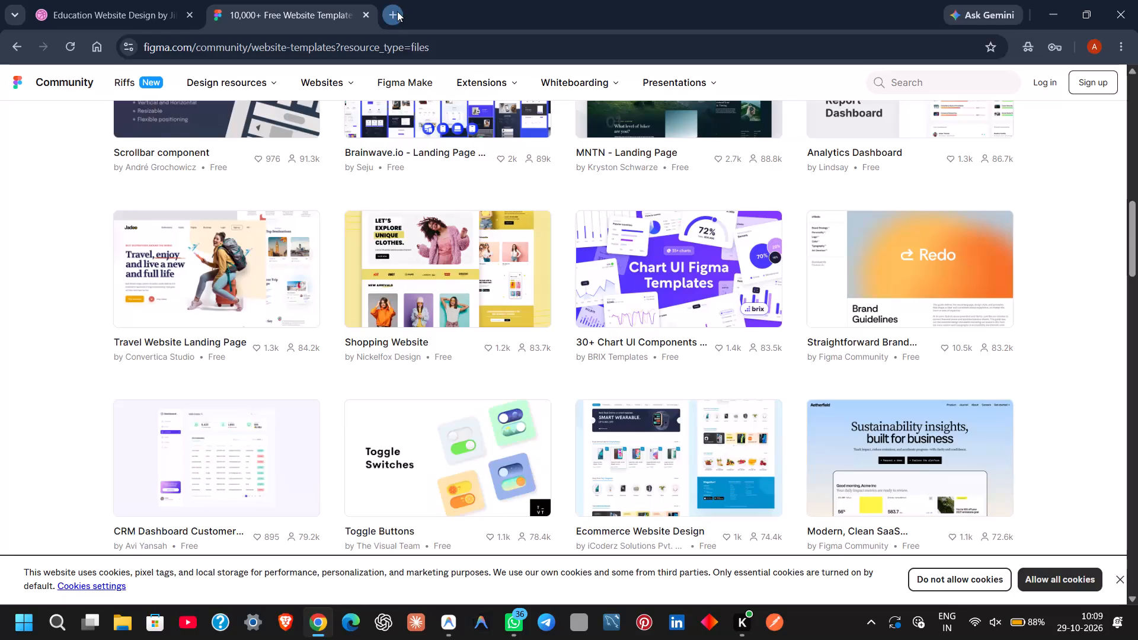
Search Google for "pdf to word" in a new tab and open the iLovePDF converter from the results.
left_click(528, 288)
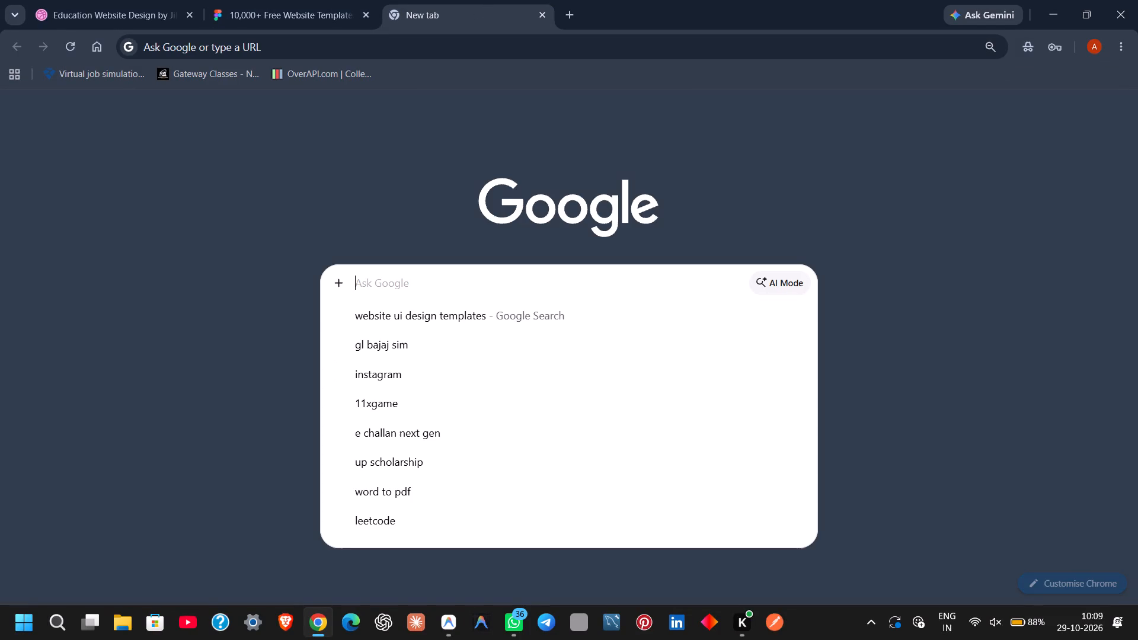
type("pdf to eord")
key("Return")
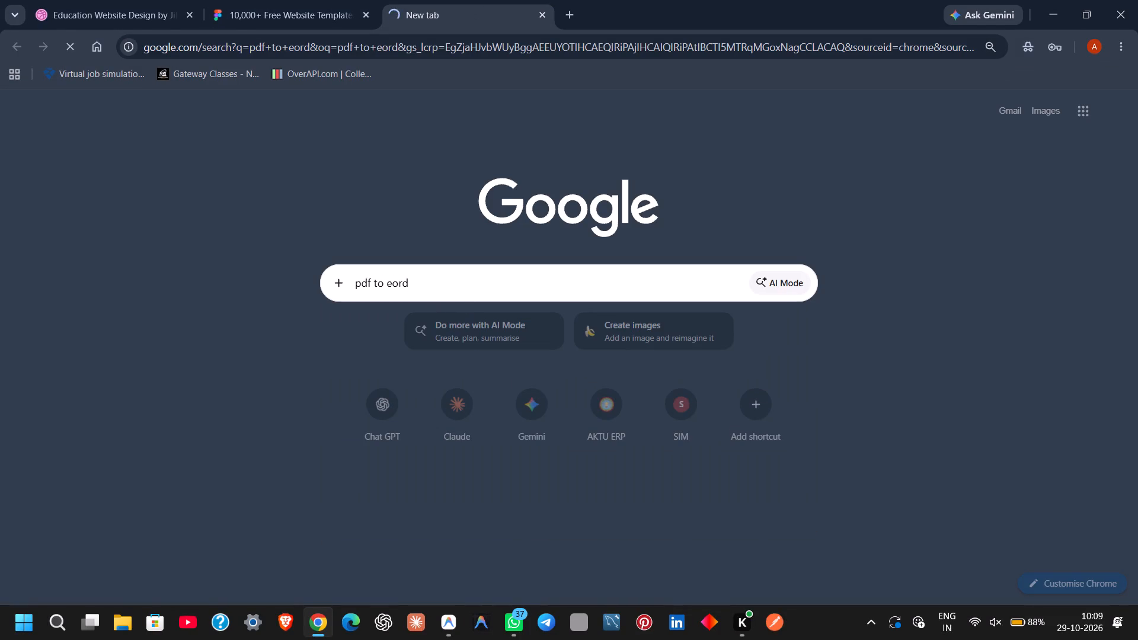
left_click(399, 280)
key("BackSpace")
key("BackSpace")
type("wo")
key("Return")
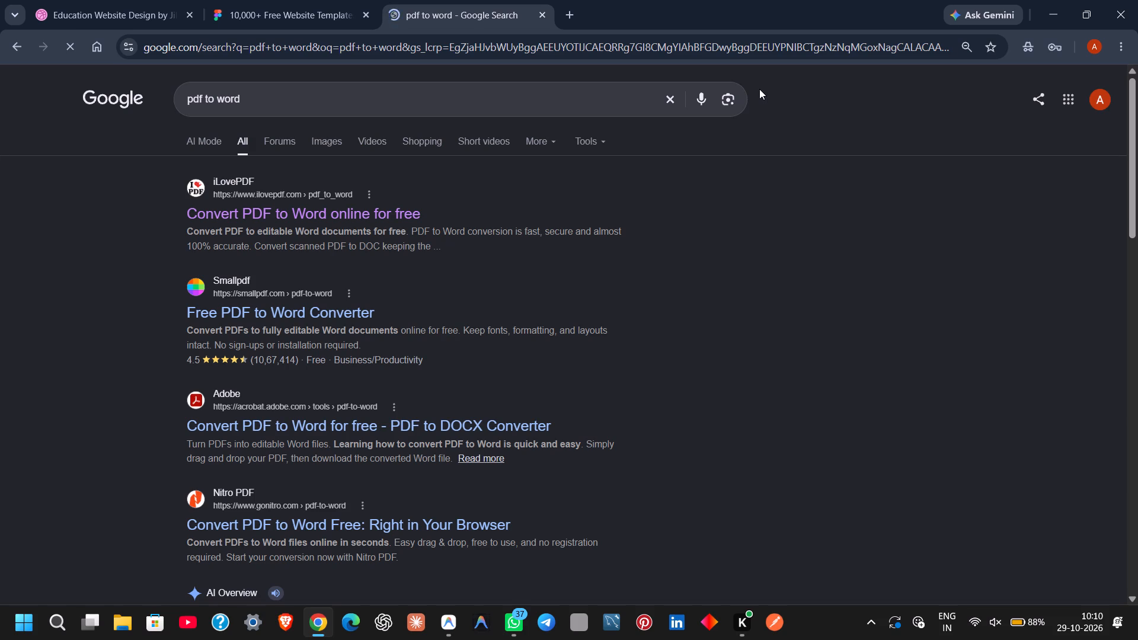
left_click(393, 217)
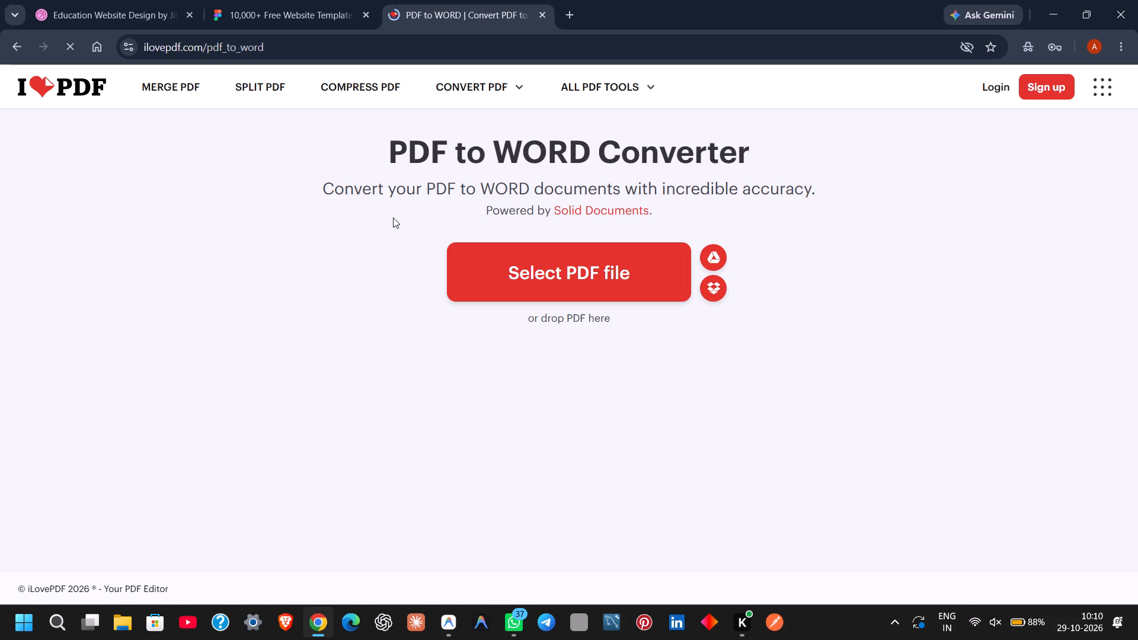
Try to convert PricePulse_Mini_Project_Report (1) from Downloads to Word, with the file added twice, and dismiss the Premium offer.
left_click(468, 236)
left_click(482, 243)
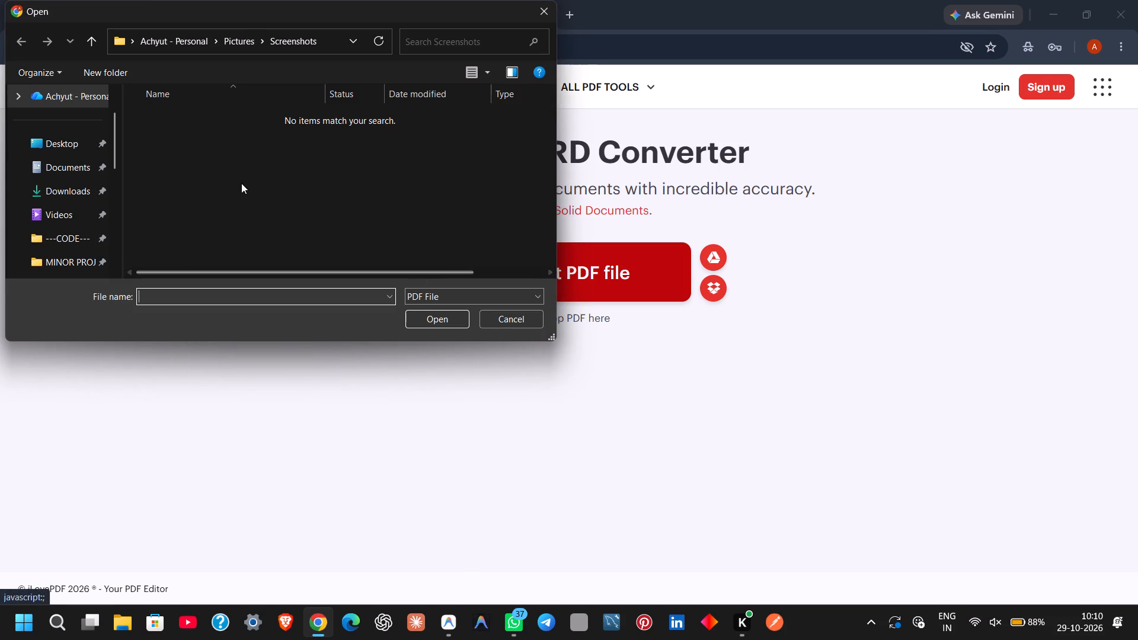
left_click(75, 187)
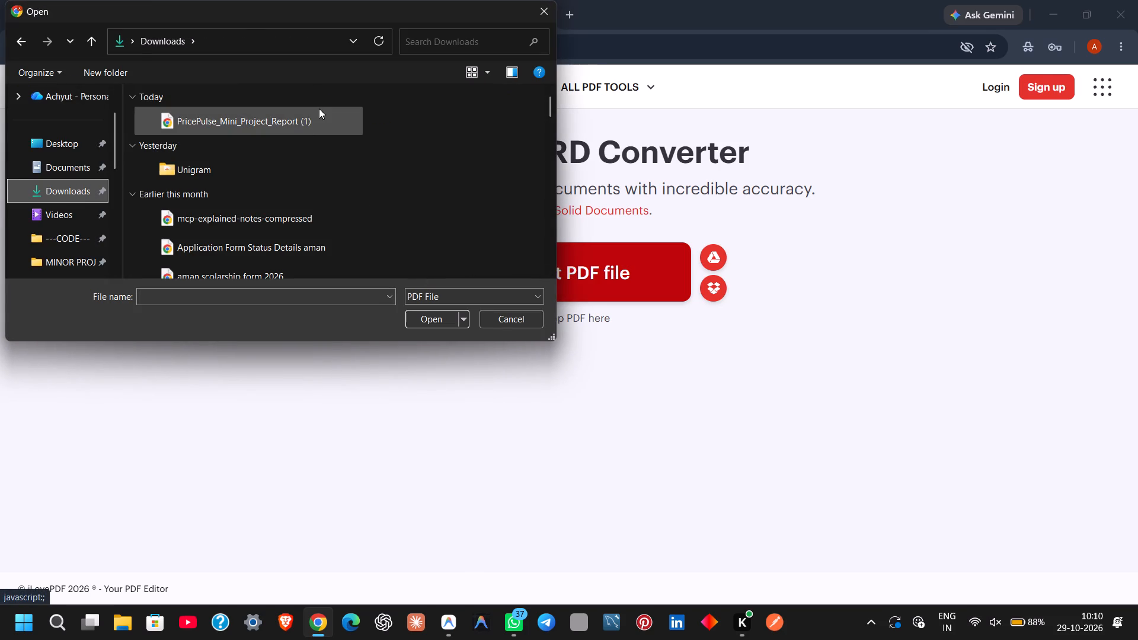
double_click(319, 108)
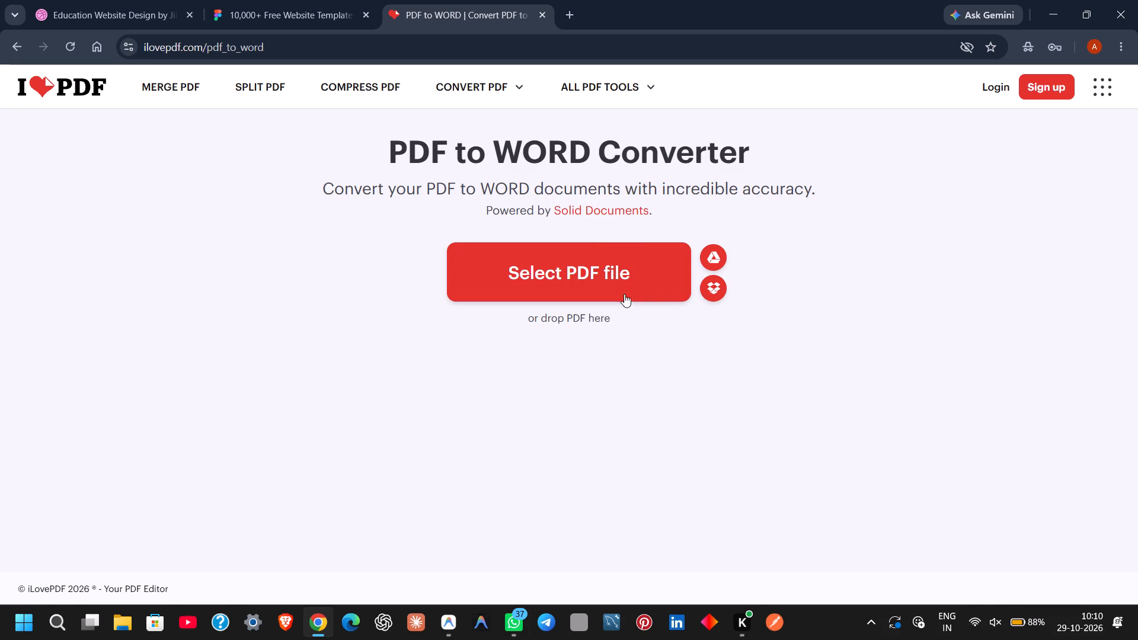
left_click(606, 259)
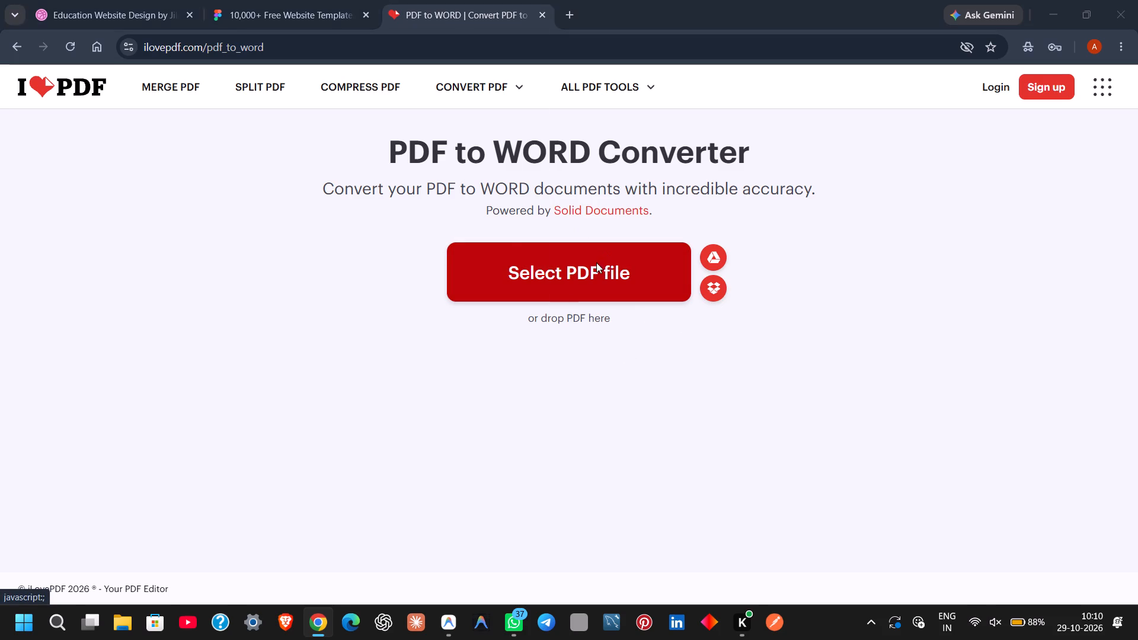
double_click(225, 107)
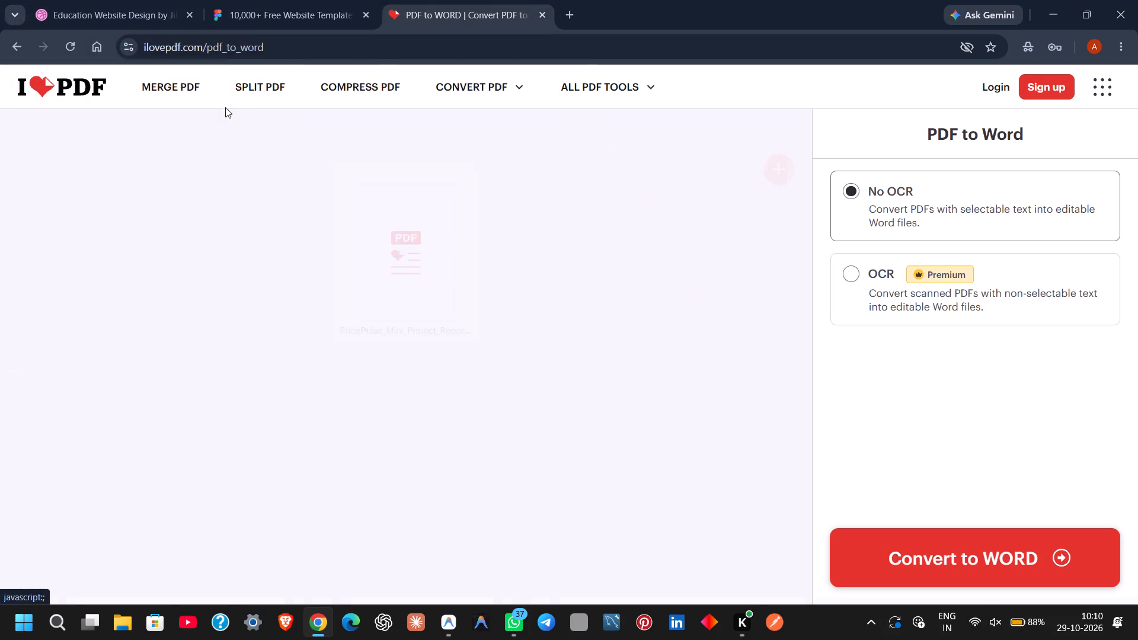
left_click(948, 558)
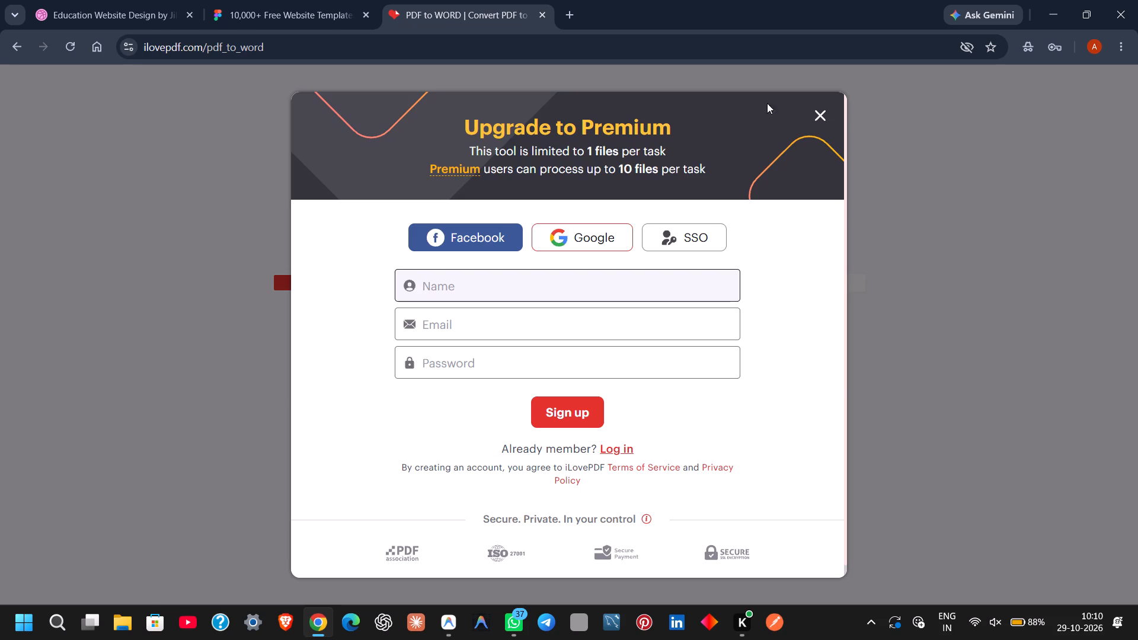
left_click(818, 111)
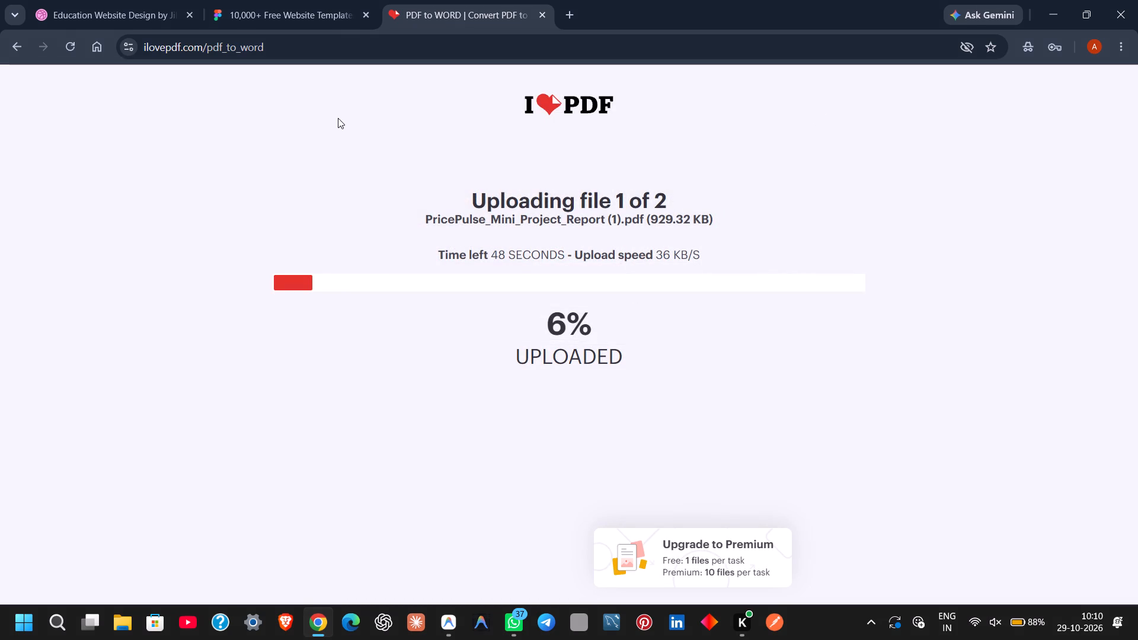
Reopen the iLovePDF converter from the search results and start converting a single copy of PricePulse_Mini_Project_Report (1) from Downloads to Word.
left_click(5, 54)
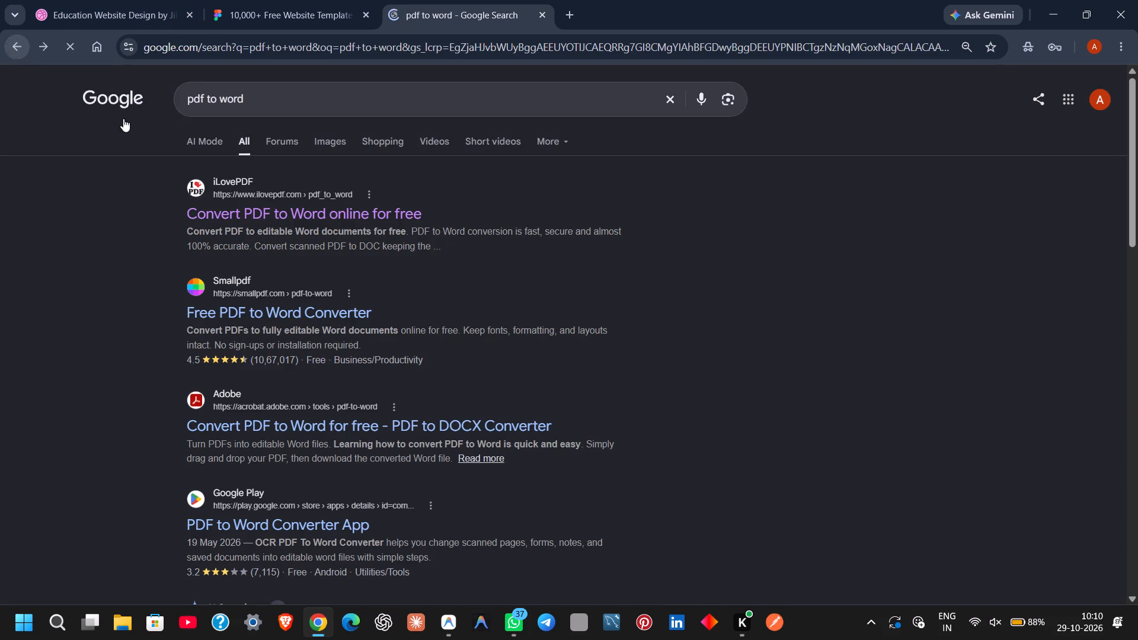
left_click(363, 235)
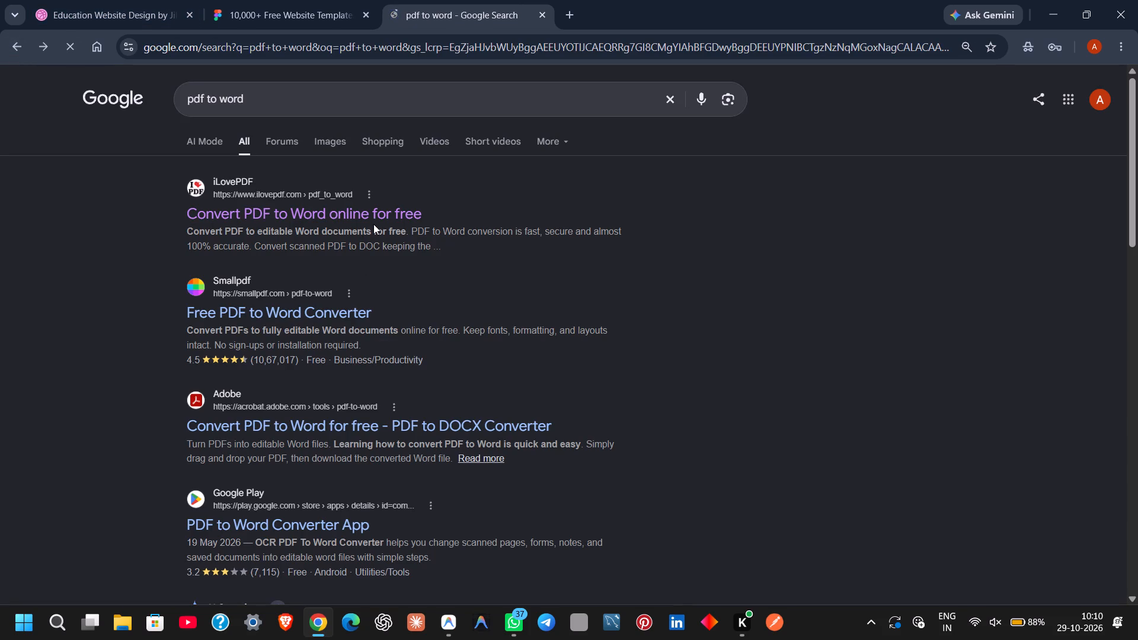
left_click(373, 224)
left_click(381, 214)
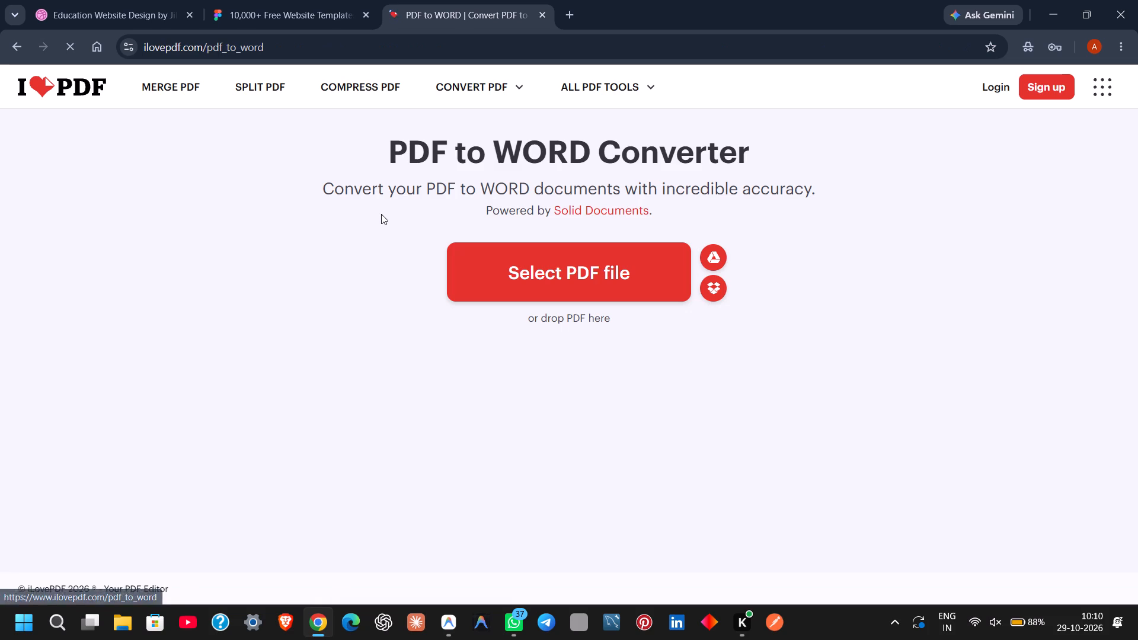
left_click(504, 287)
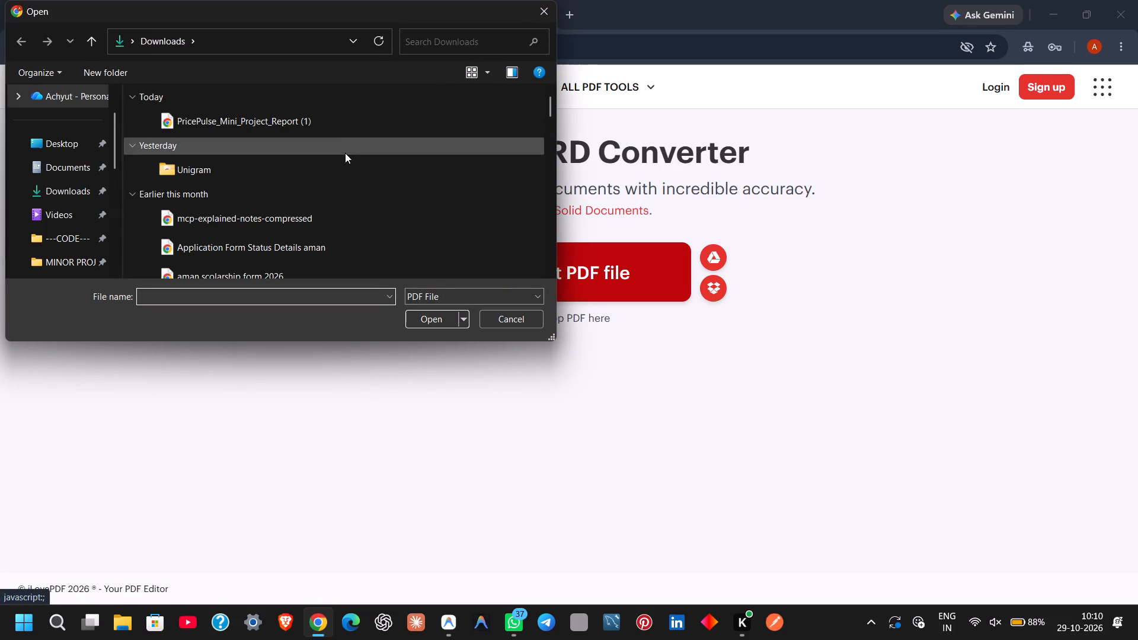
double_click(279, 120)
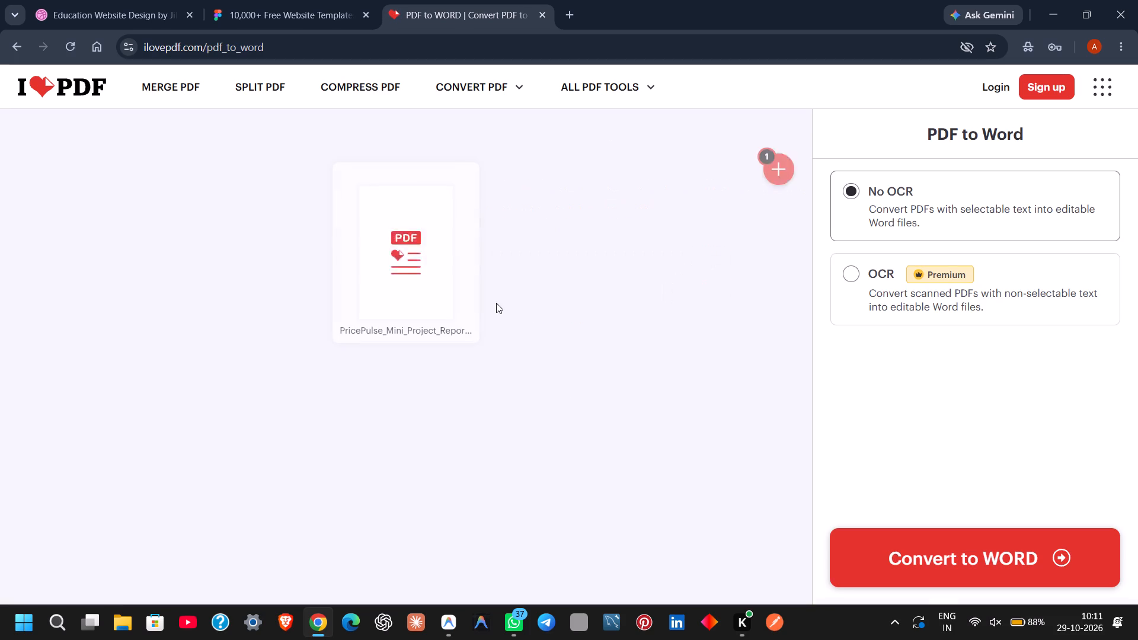
left_click(916, 568)
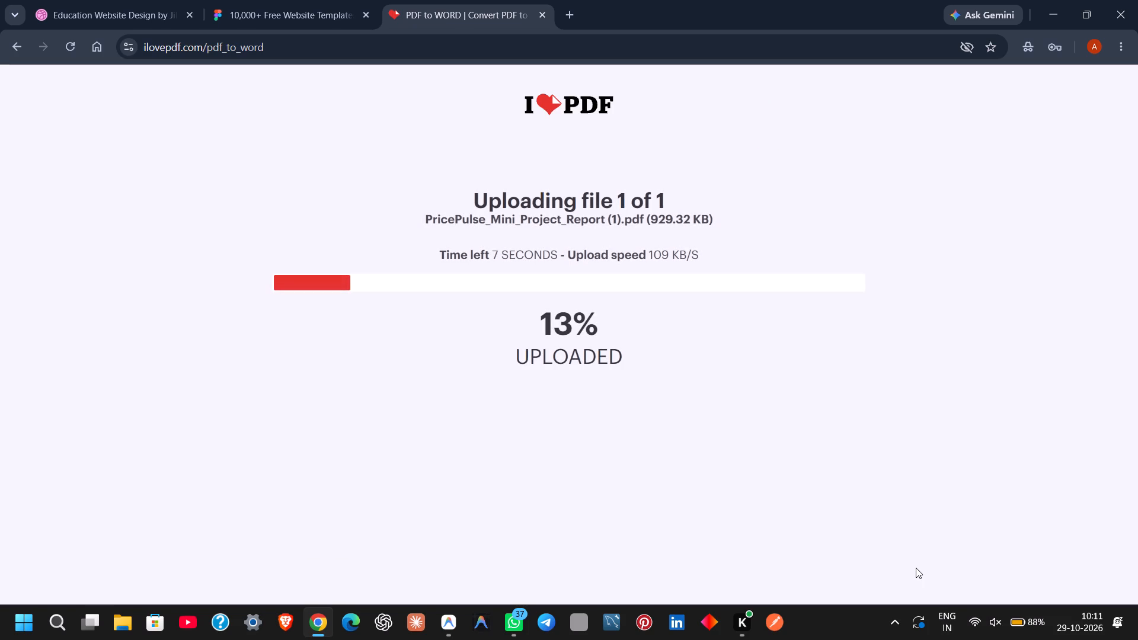
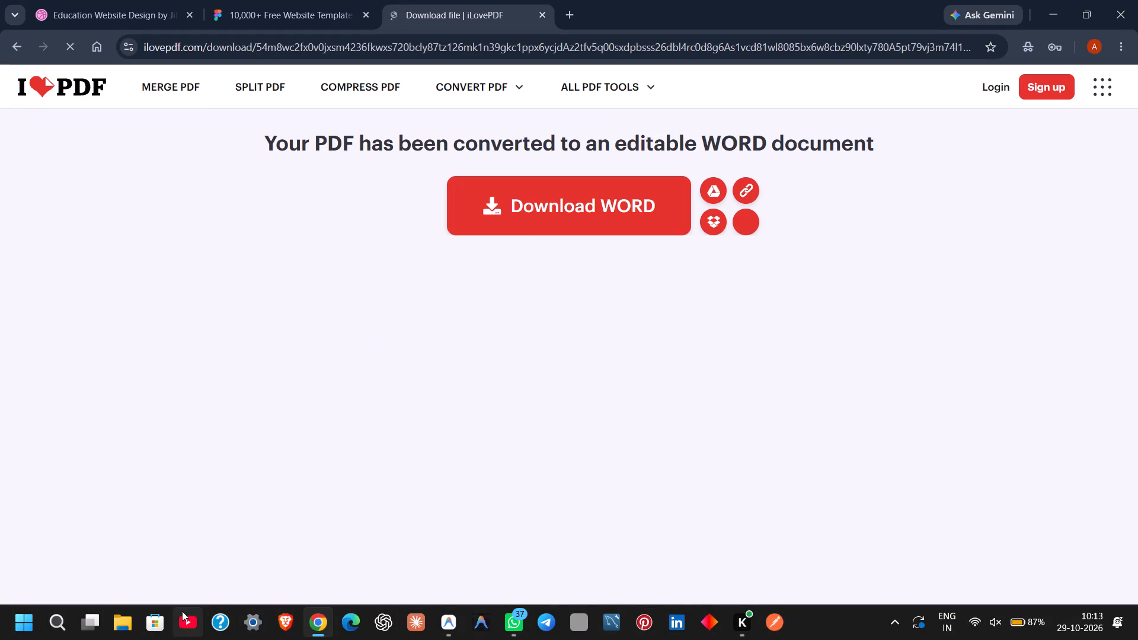
Open the recent PricePulse_Mini_Project_Report (1) PDF from File Explorer to view the original report.
left_click(124, 636)
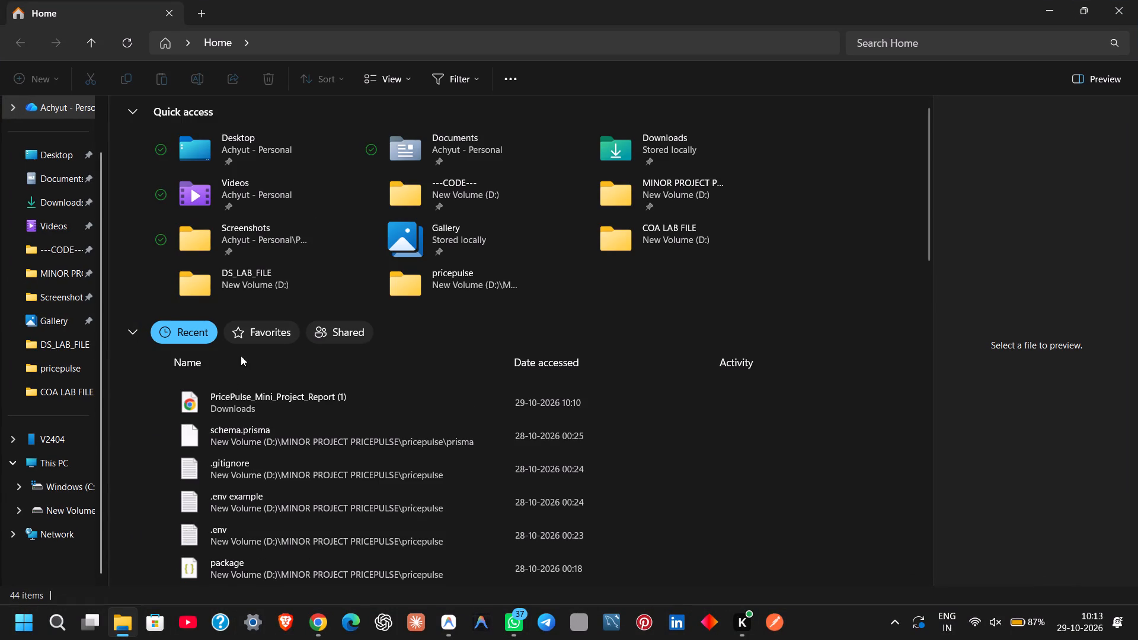
double_click(267, 409)
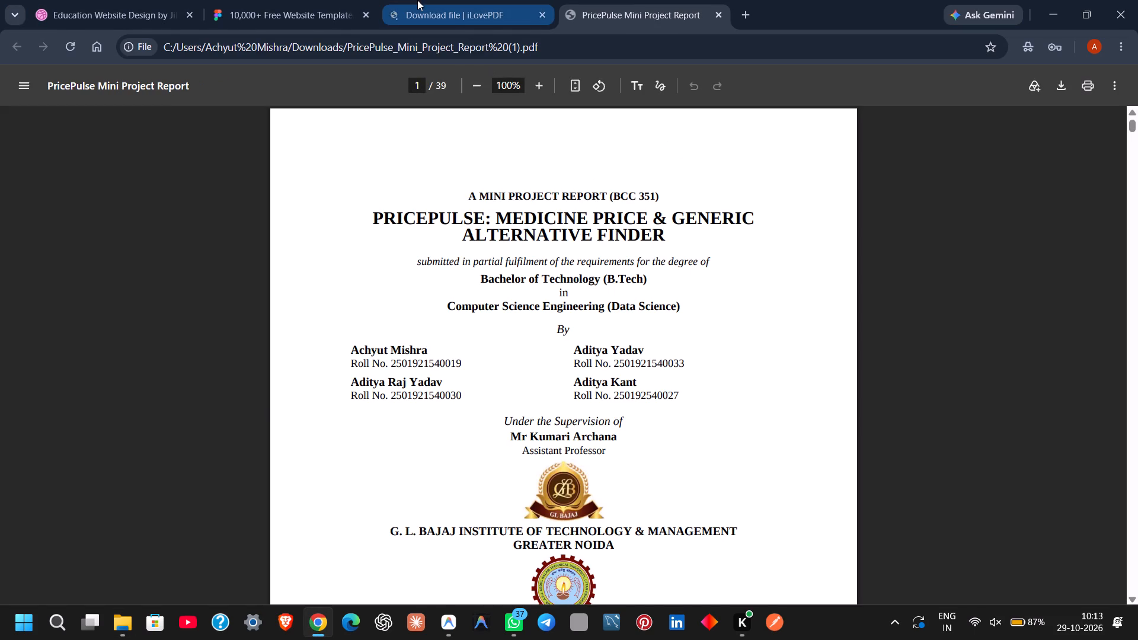
Return to the iLovePDF result, download the converted Word document, and open it in Word.
left_click(417, 0)
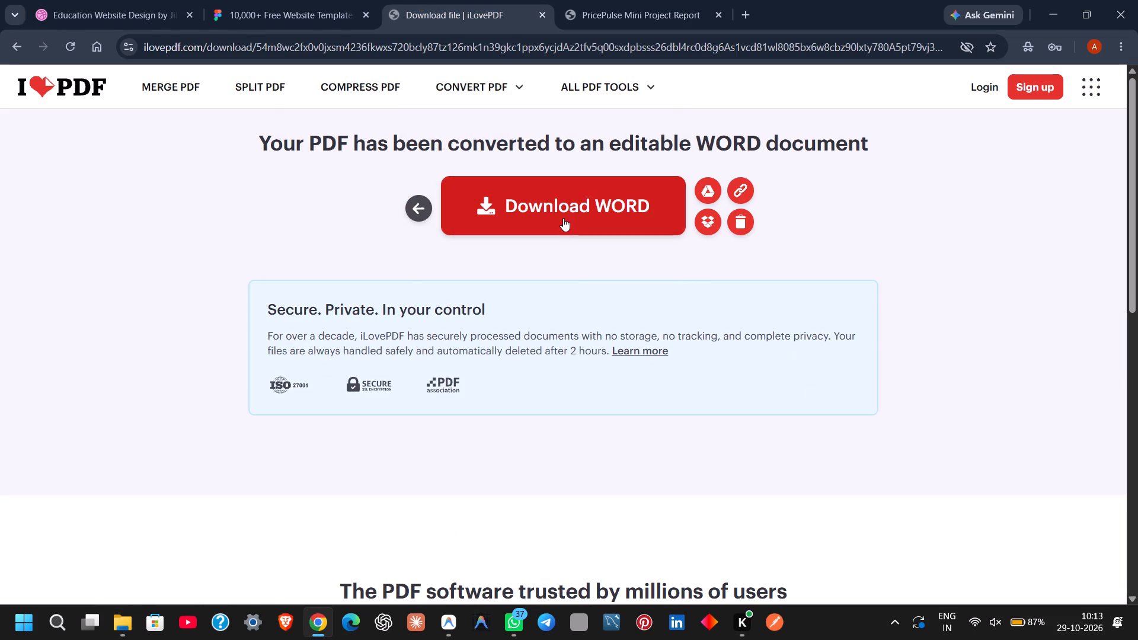
left_click(571, 206)
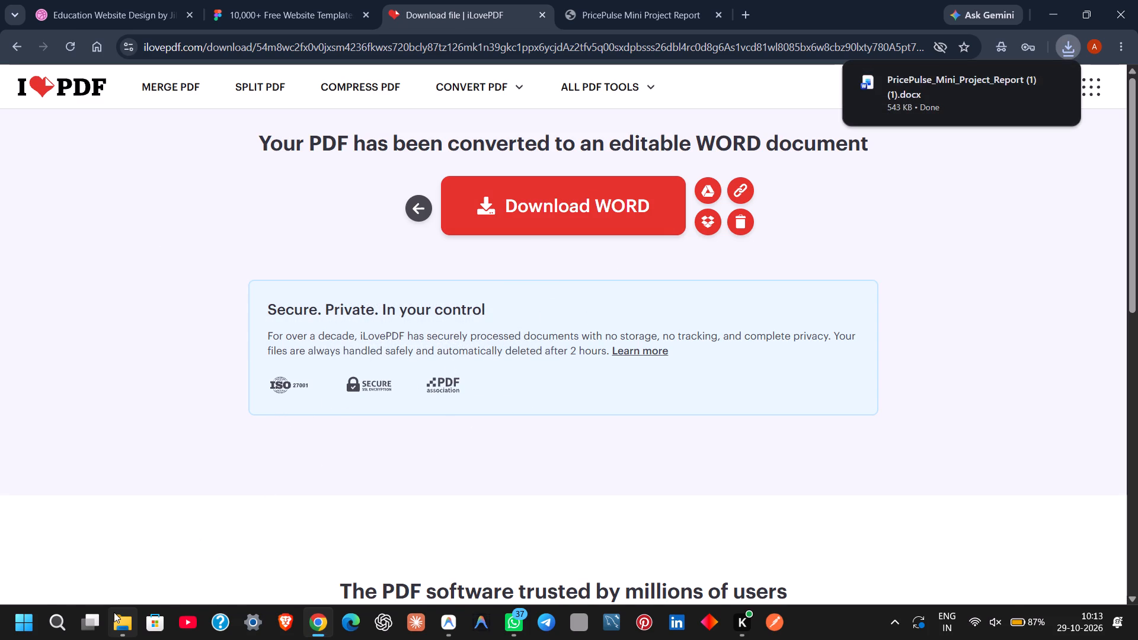
left_click(929, 85)
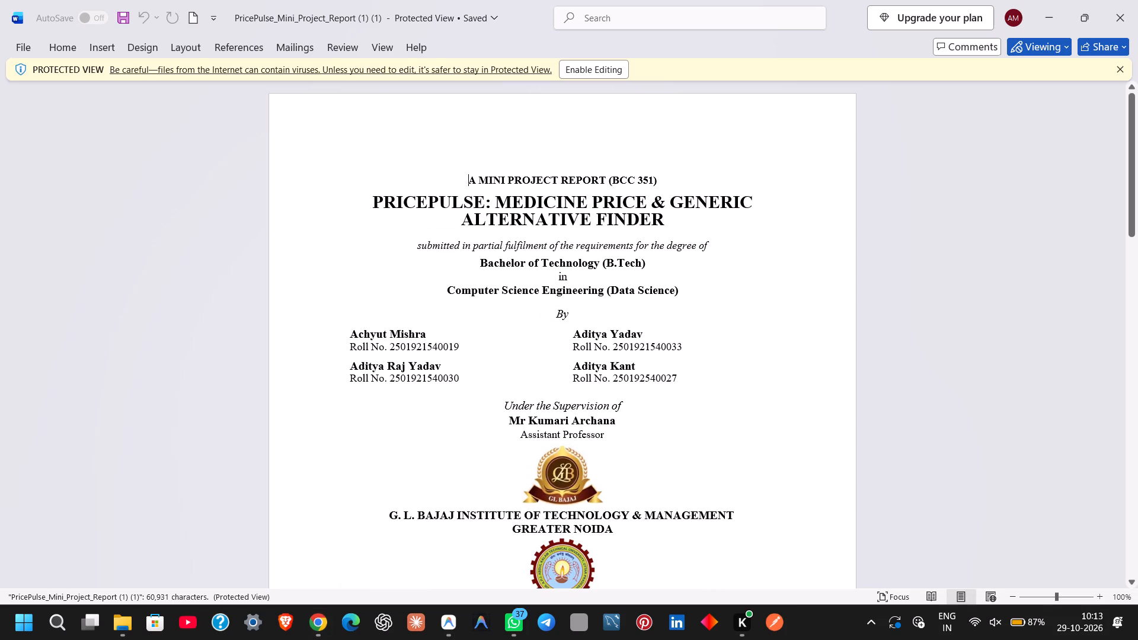
Enable editing of the document and delete the fourth student's name and roll number from the cover page.
left_click(675, 369)
left_click_drag(678, 372, 586, 372)
key("BackSpace")
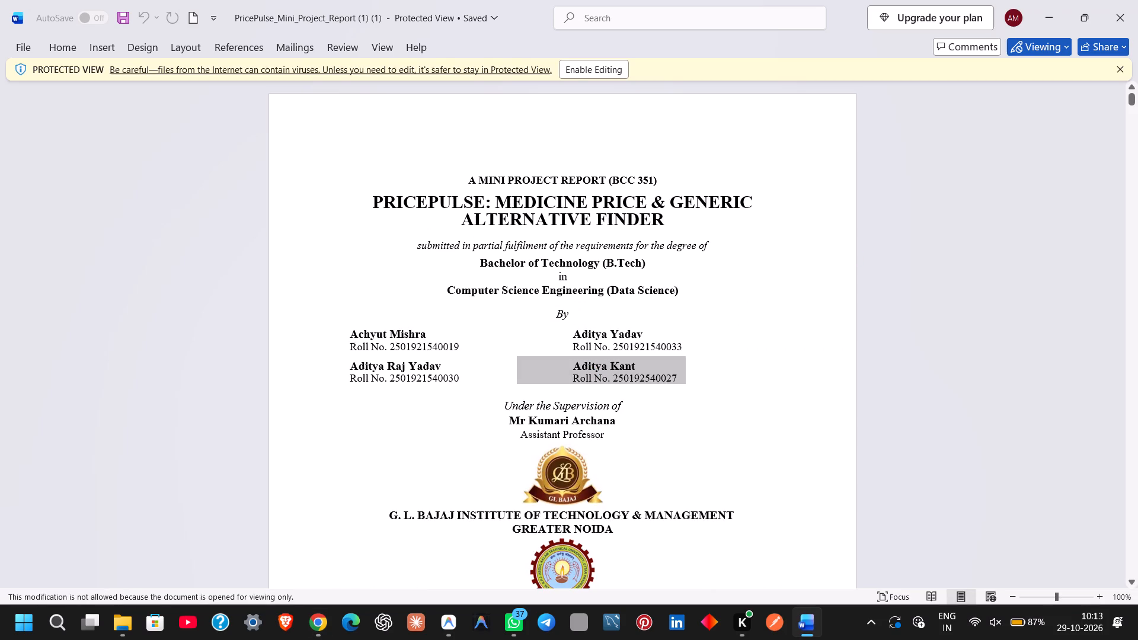
left_click(576, 67)
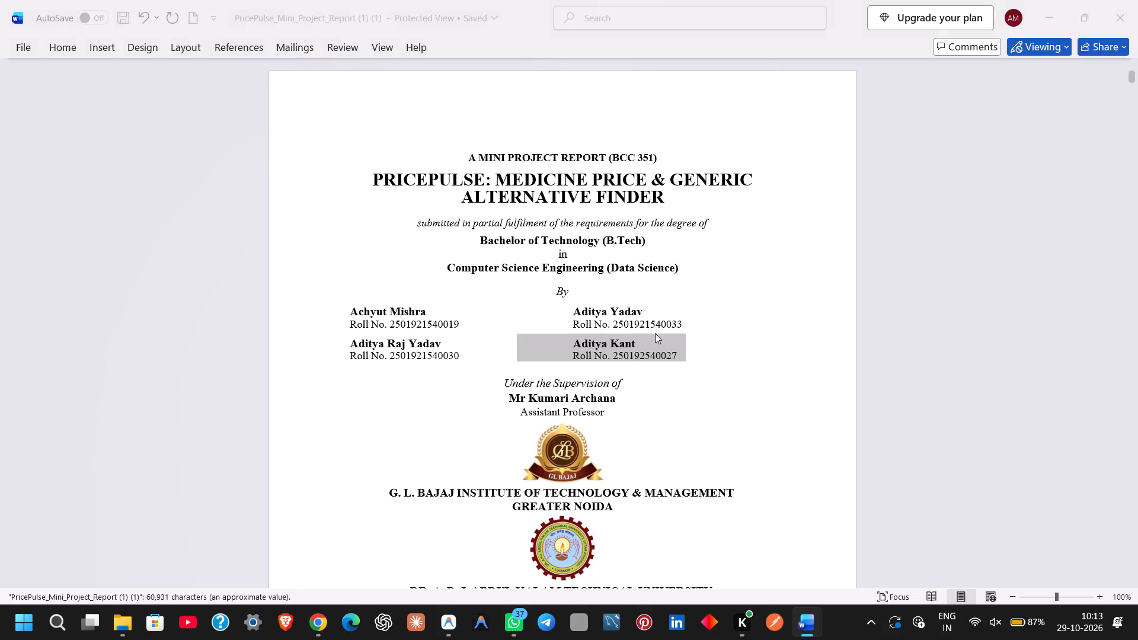
left_click_drag(677, 428, 648, 424)
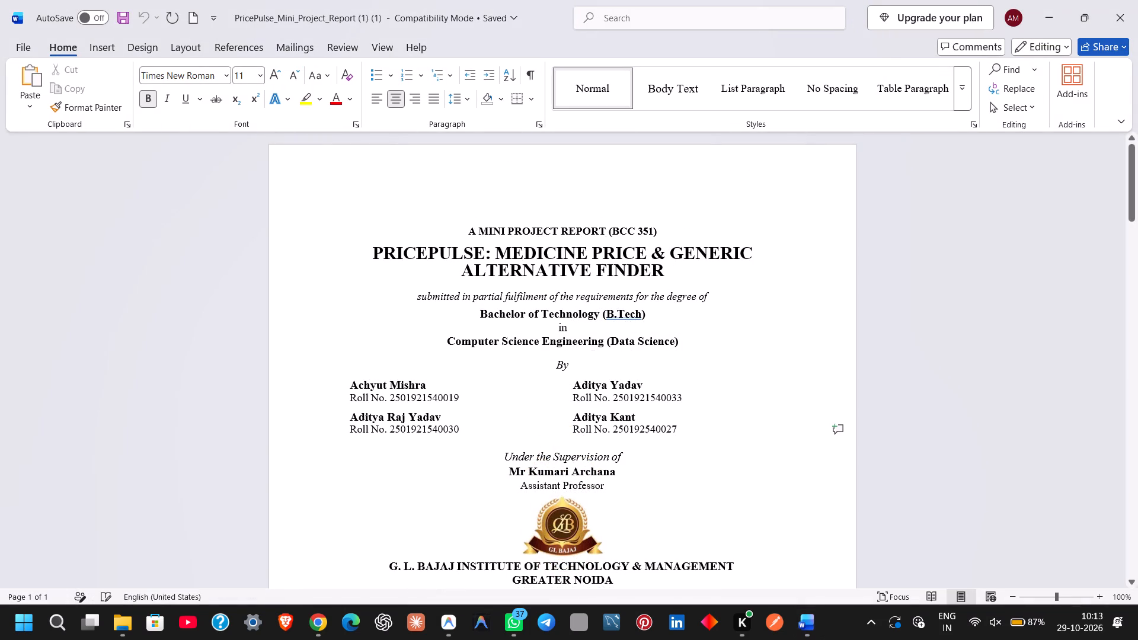
left_click_drag(648, 424, 570, 412)
key("BackSpace")
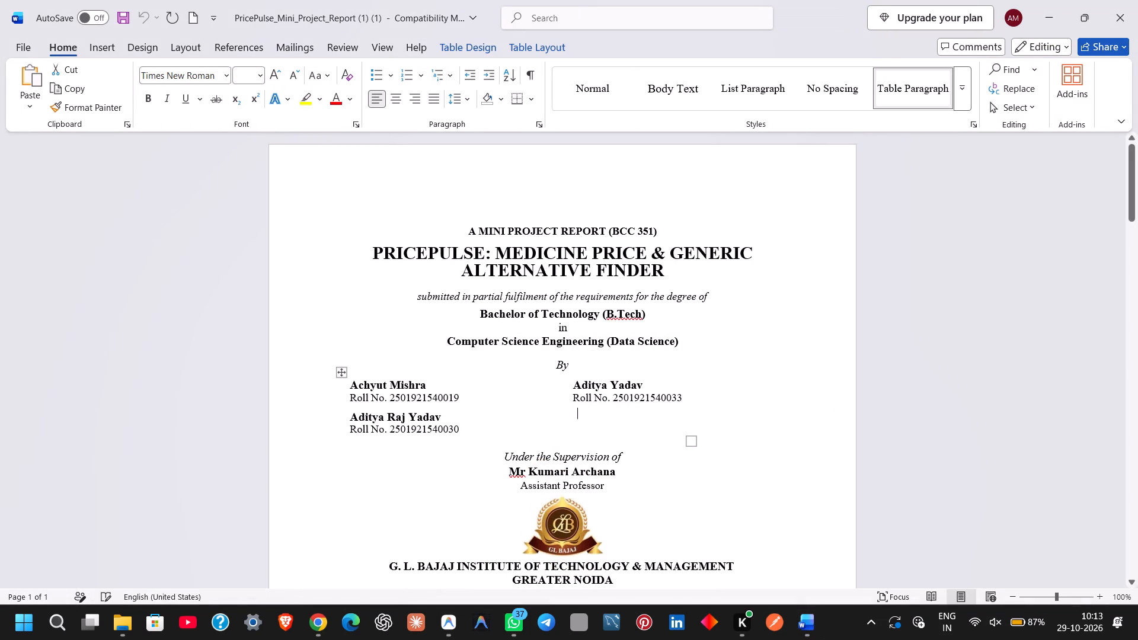
Change the supervisor's title on the cover page to "Ms.".
scroll(570, 412, "down", 1)
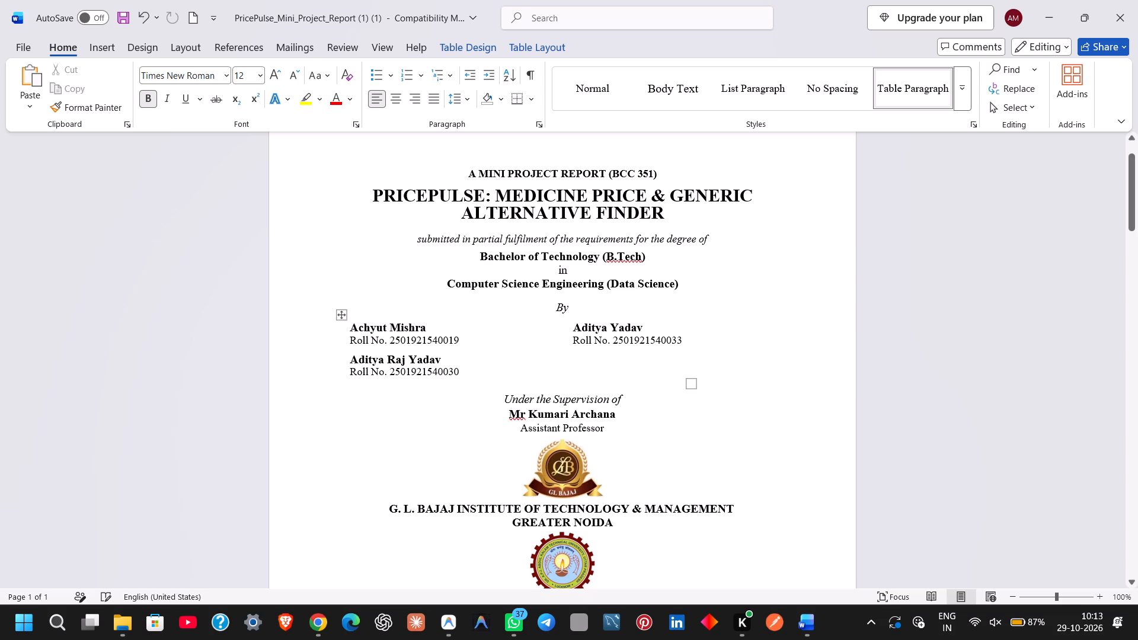
left_click(527, 417)
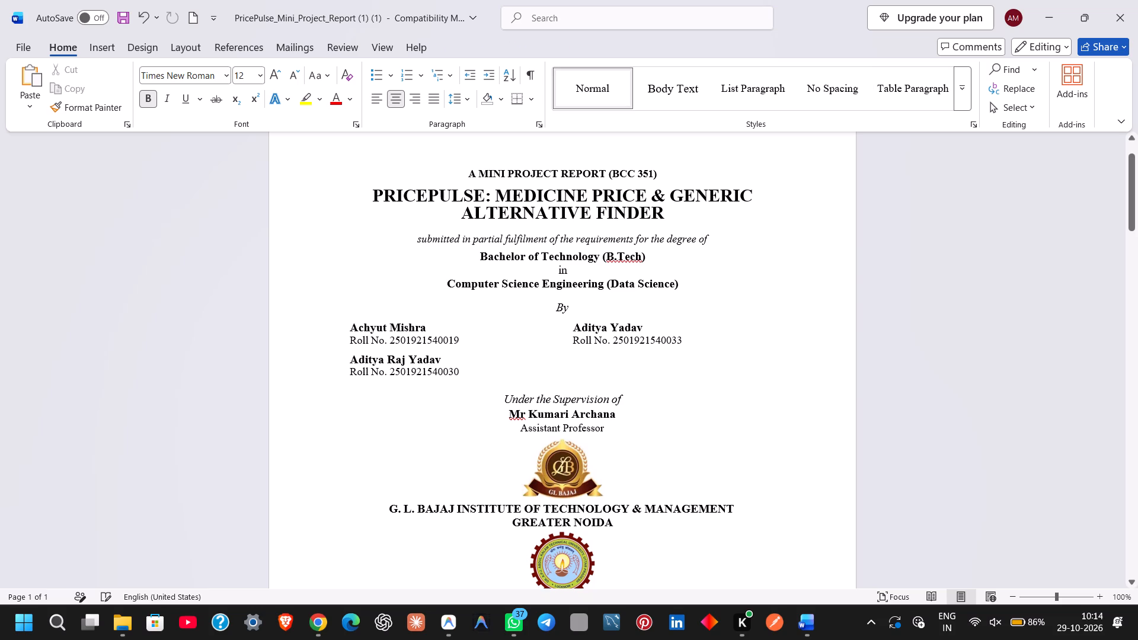
key("Left")
key("BackSpace")
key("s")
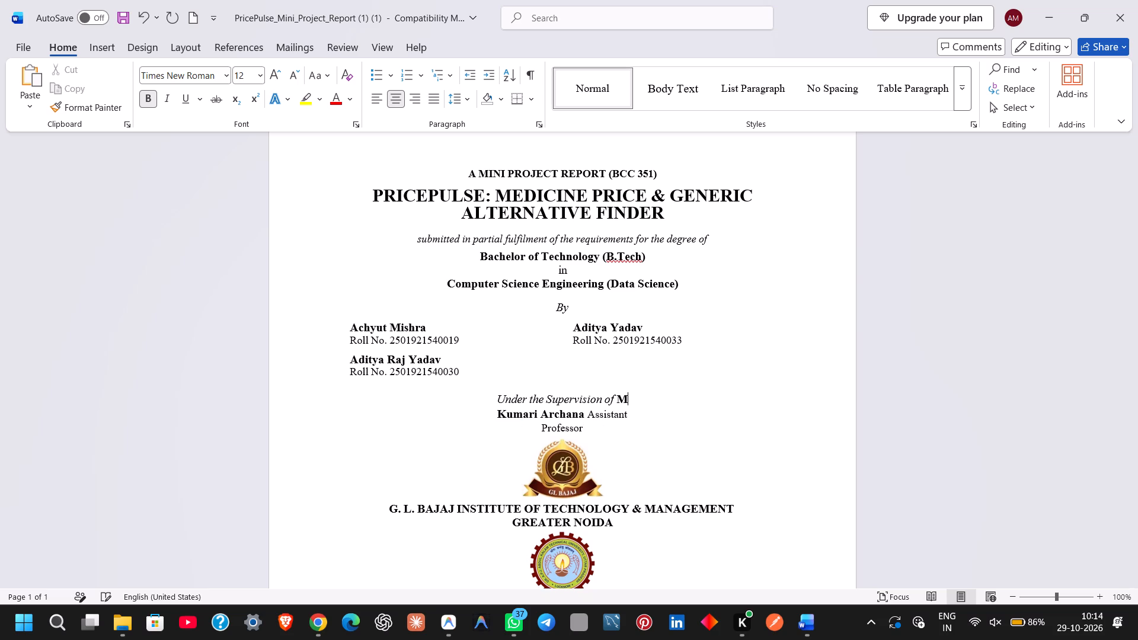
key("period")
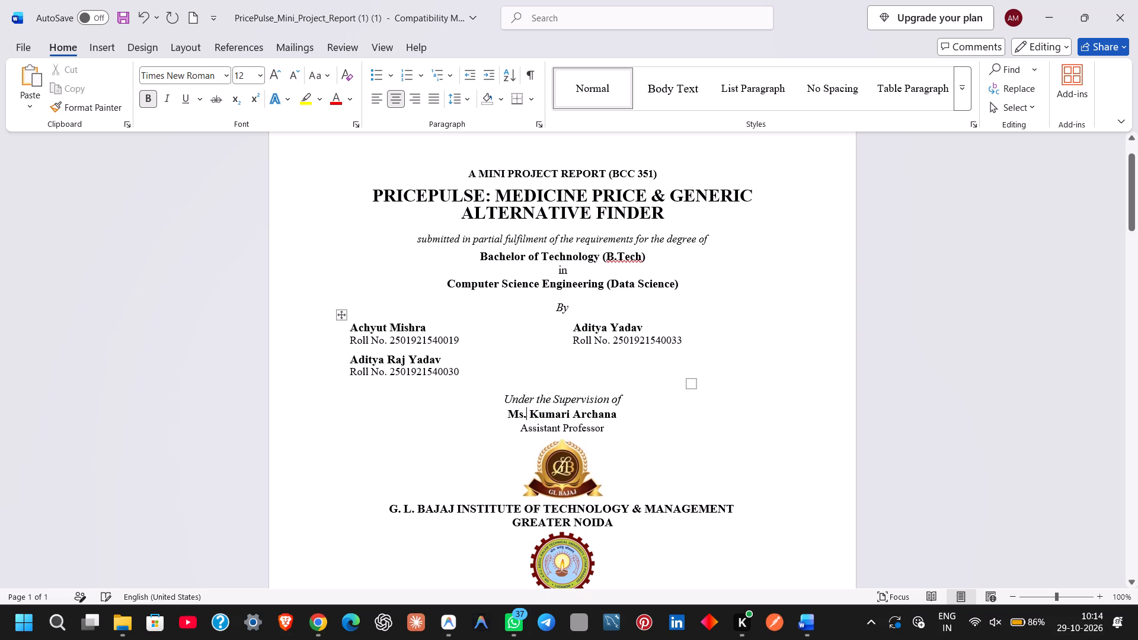
Indent the first student's name and roll number on the cover page by four spaces each.
left_click(347, 325)
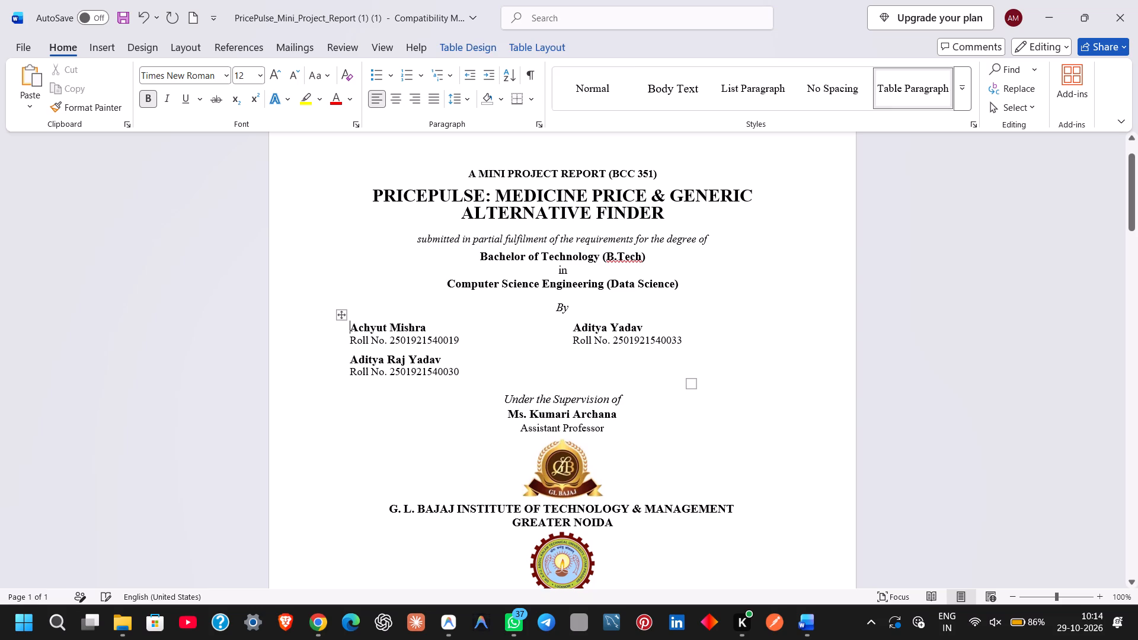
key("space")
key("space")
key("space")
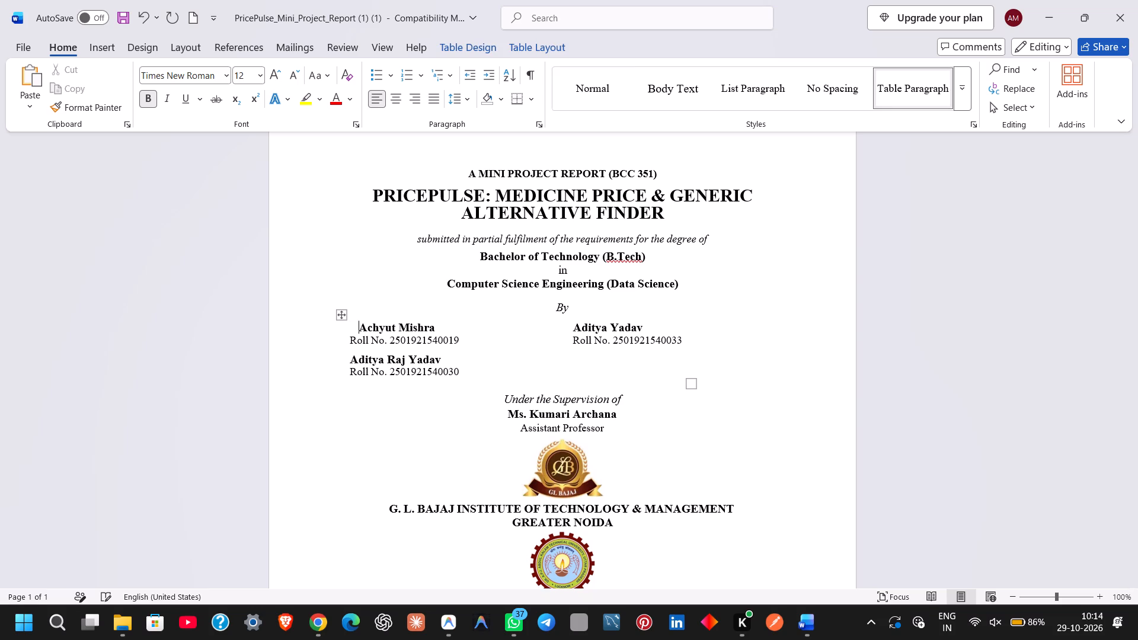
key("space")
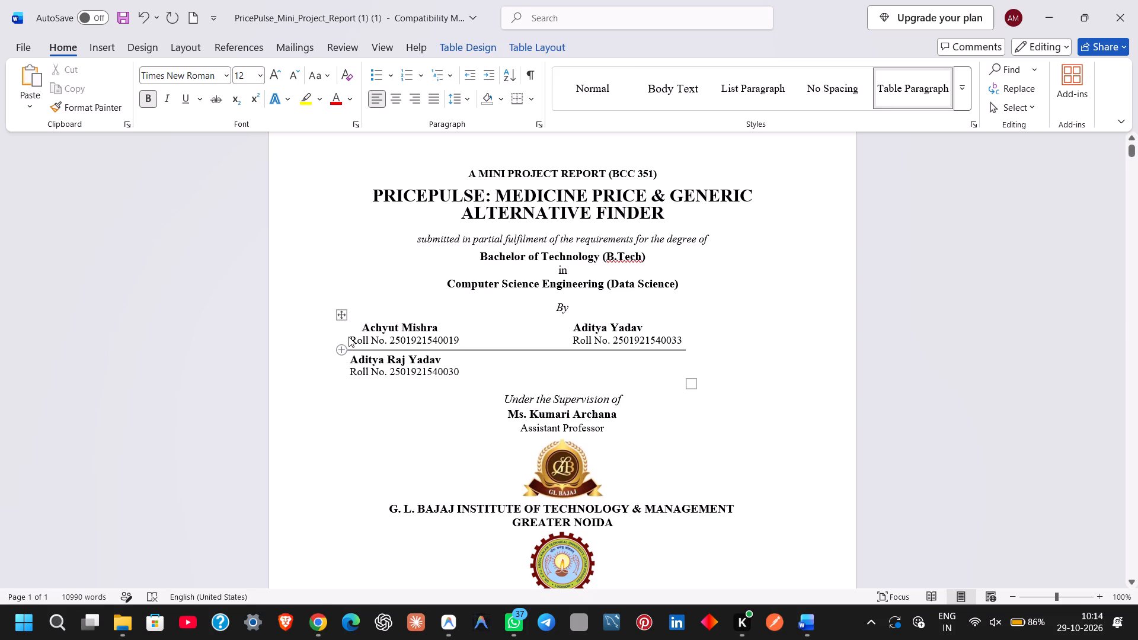
left_click(348, 337)
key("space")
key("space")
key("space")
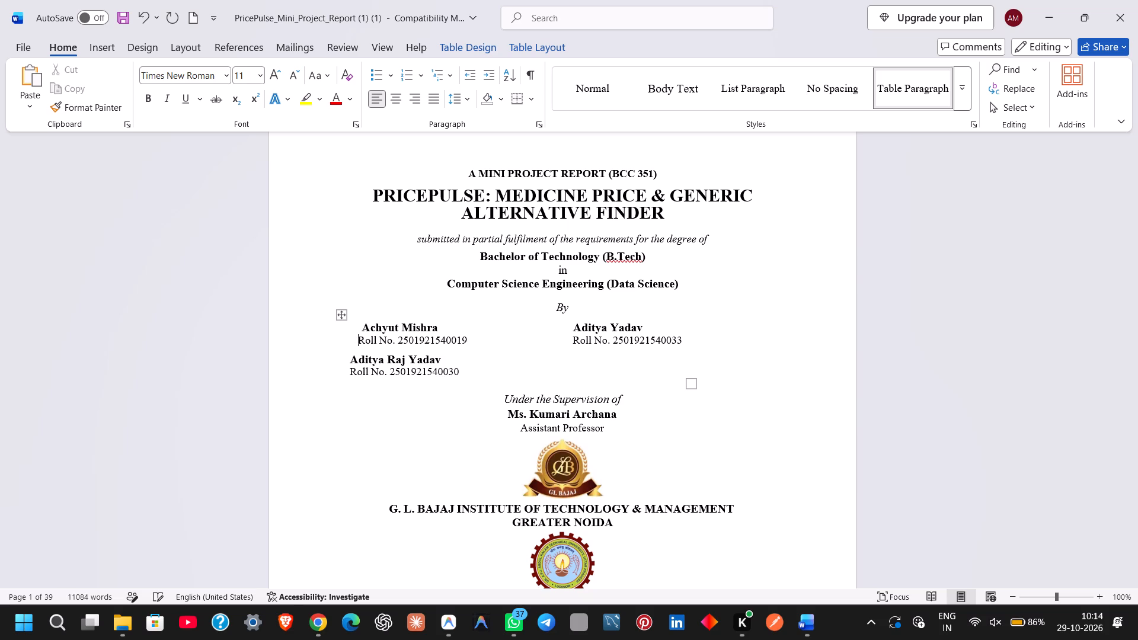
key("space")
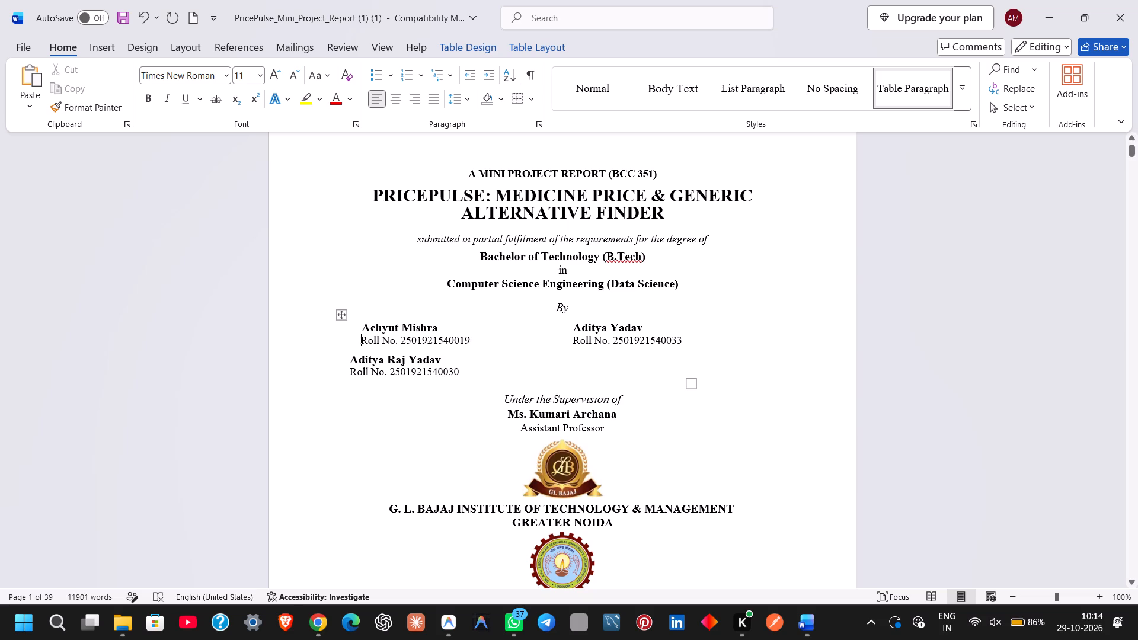
Indent the second student's name, in the other column of the student table, by four spaces.
left_click(567, 325)
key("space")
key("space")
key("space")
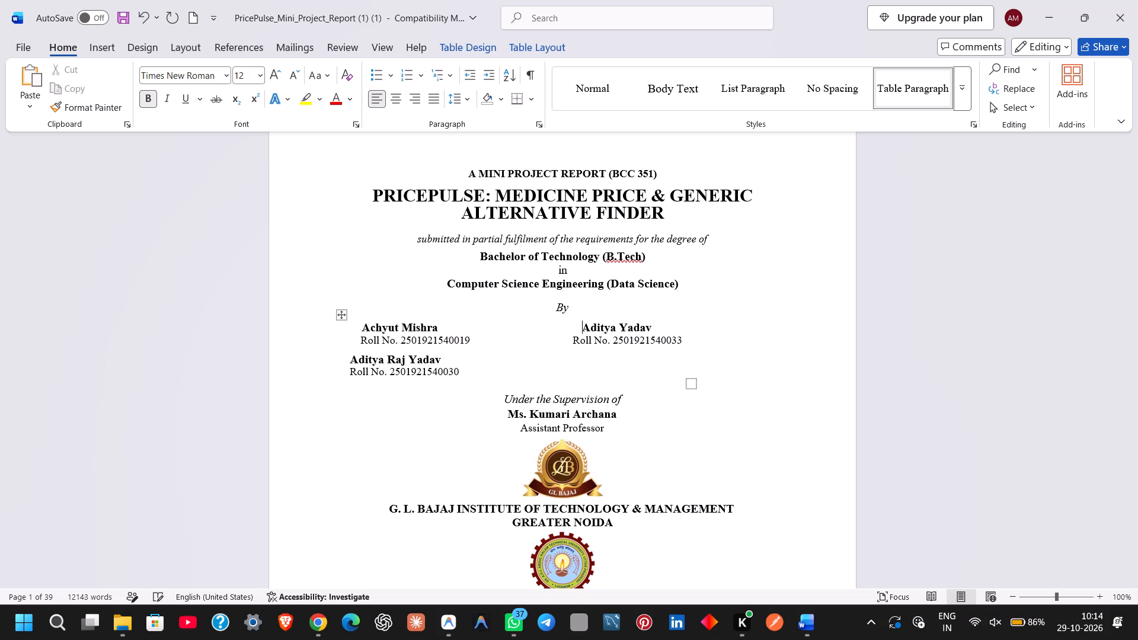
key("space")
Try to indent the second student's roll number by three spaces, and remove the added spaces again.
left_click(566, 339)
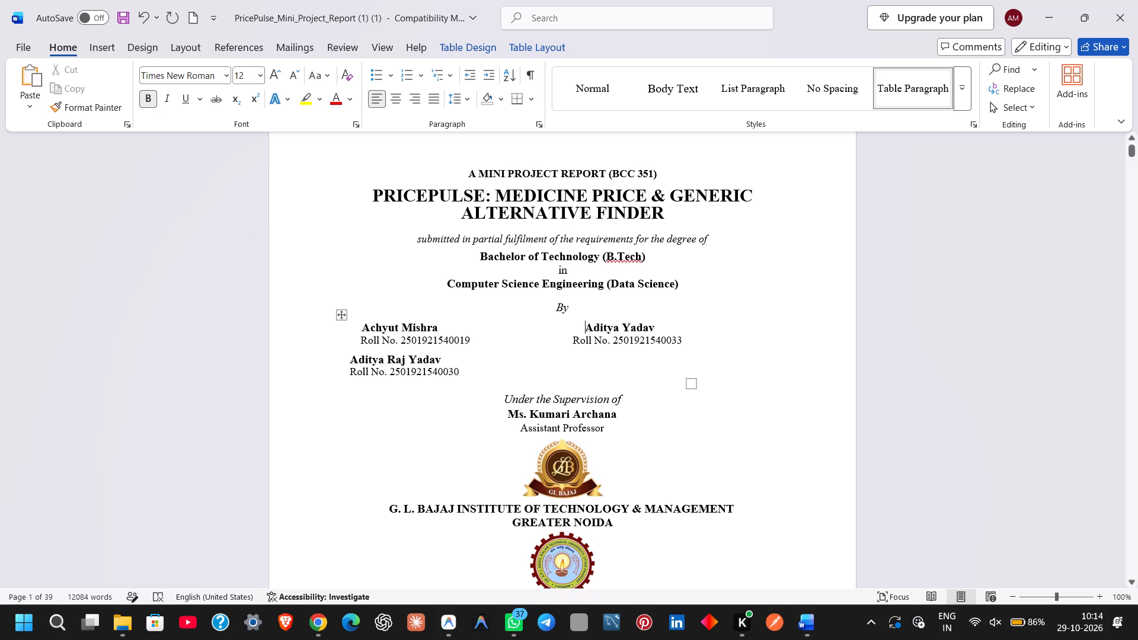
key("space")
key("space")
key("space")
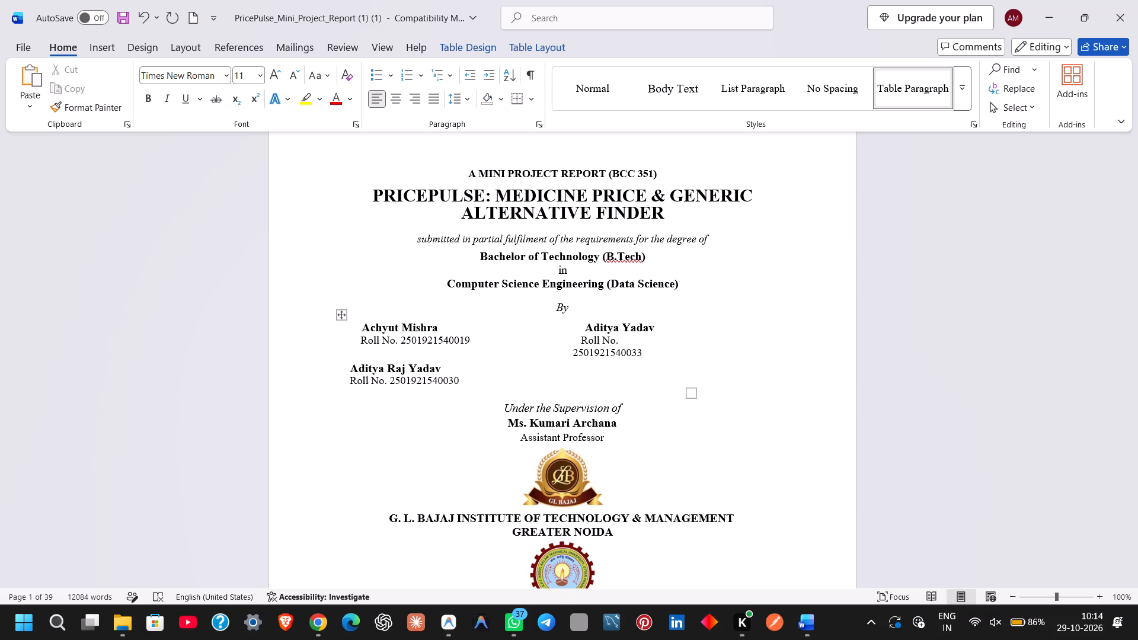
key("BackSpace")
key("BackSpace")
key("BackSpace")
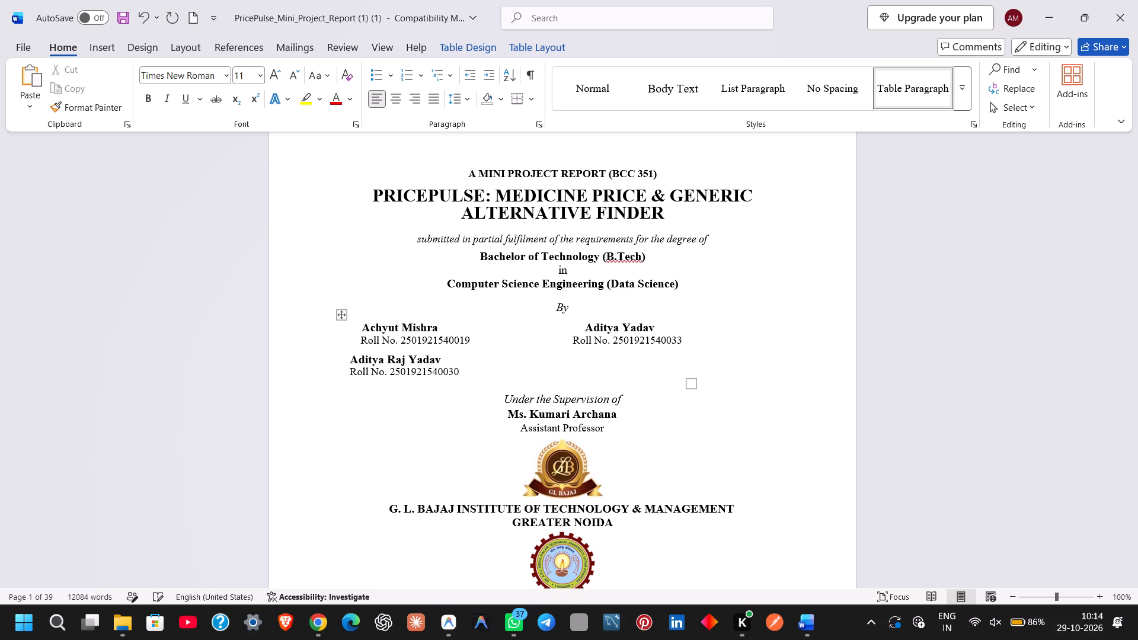
Line up the second student's name and roll number on the cover page with one leading space each.
key("space")
key("space")
key("BackSpace")
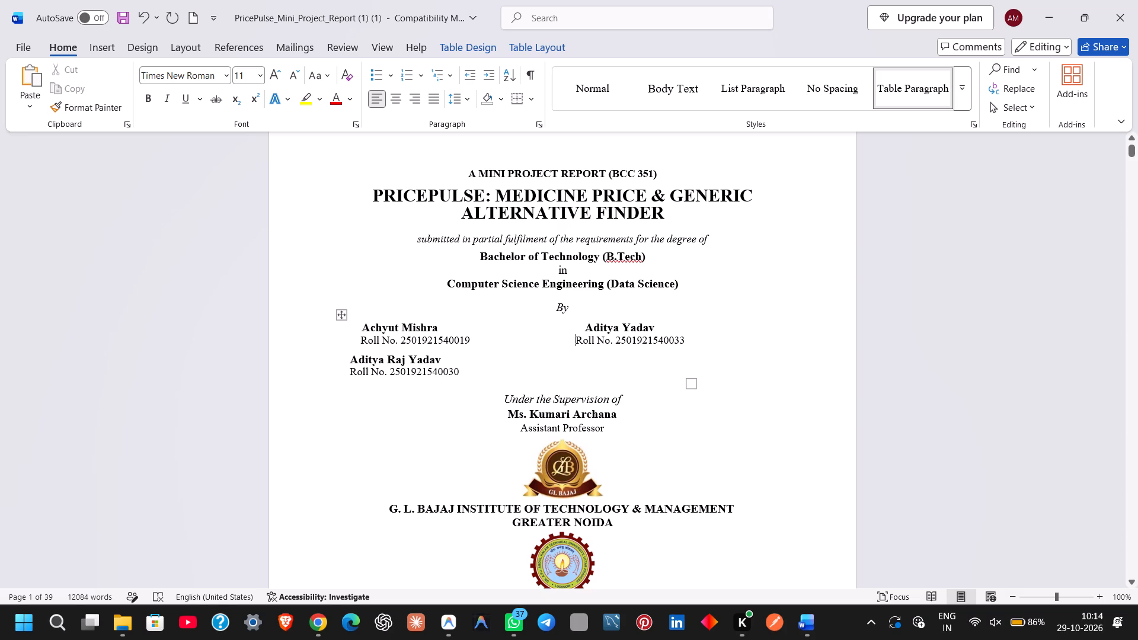
key("Up")
key("Right")
key("Right")
key("Right")
key("BackSpace")
key("BackSpace")
key("BackSpace")
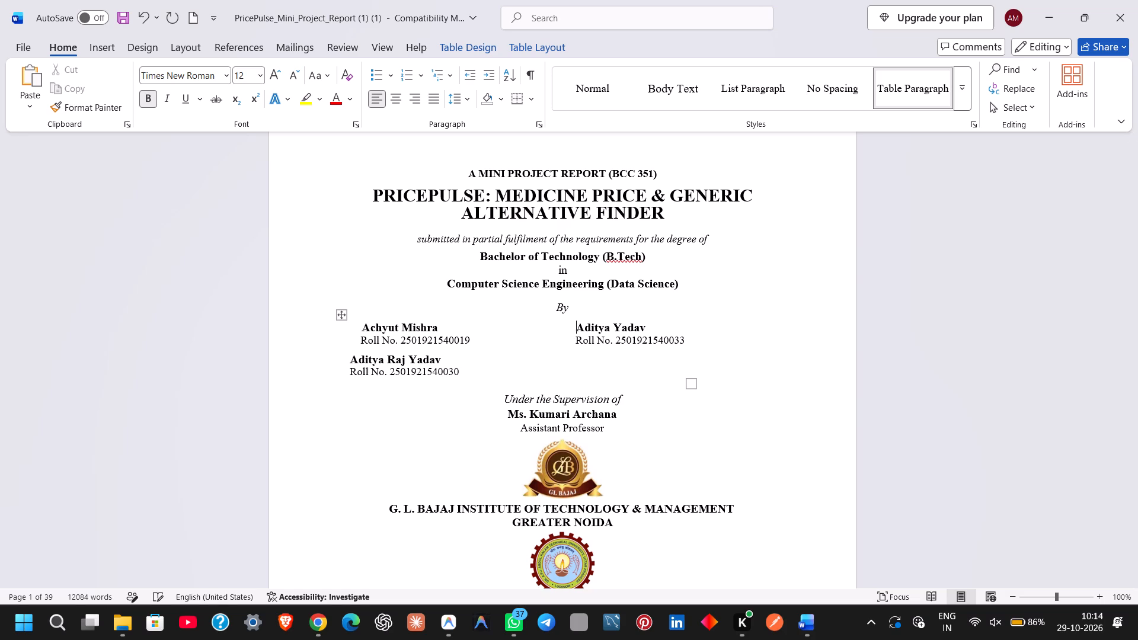
Remove the leading spaces before the first student's name and roll number on the cover page.
left_click(363, 327)
key("BackSpace")
key("BackSpace")
key("BackSpace")
key("Down")
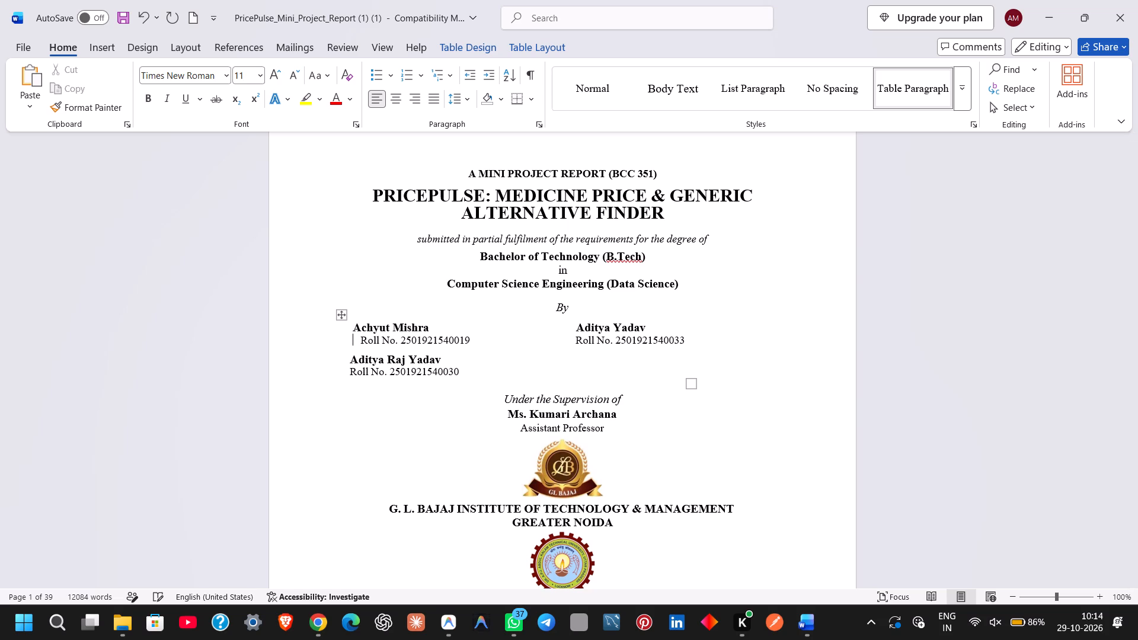
key("Right")
key("Right")
key("Right")
key("BackSpace")
key("BackSpace")
key("BackSpace")
key("BackSpace")
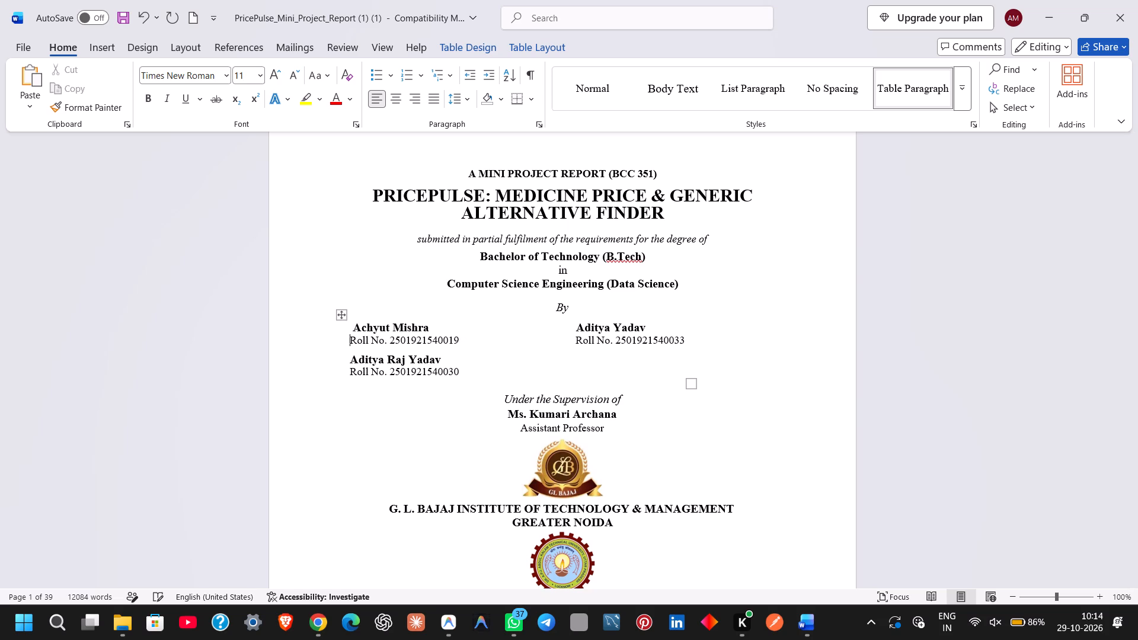
key("BackSpace")
key("Up")
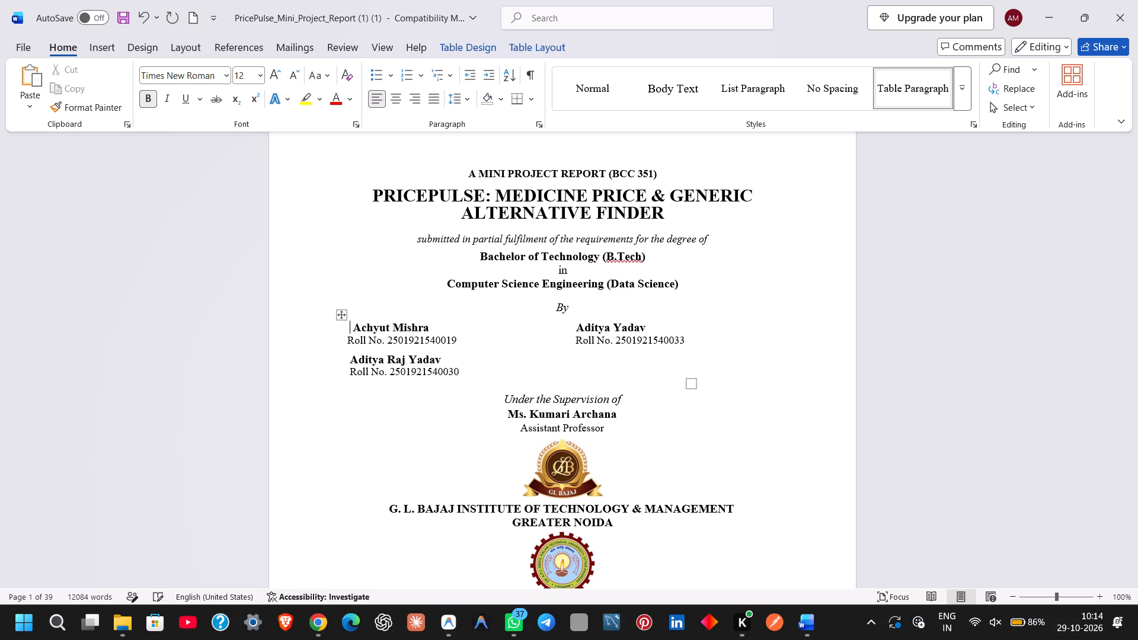
key("Right")
key("BackSpace")
key("BackSpace")
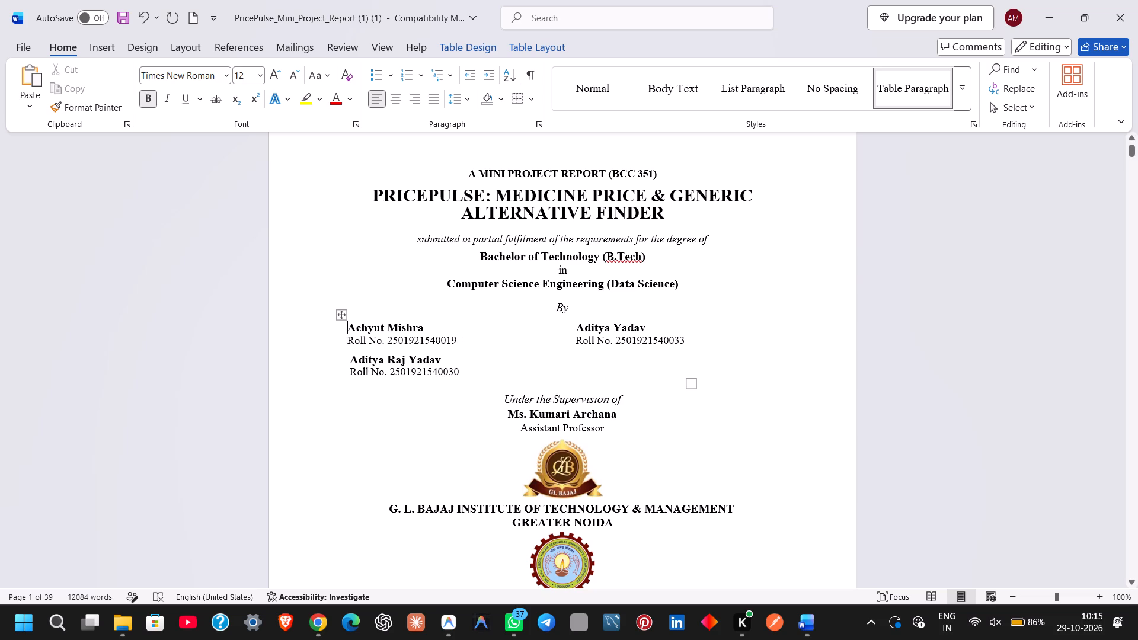
Delete the fourth student's name and roll number from the Declaration page's signature list.
scroll(642, 447, "down", 2)
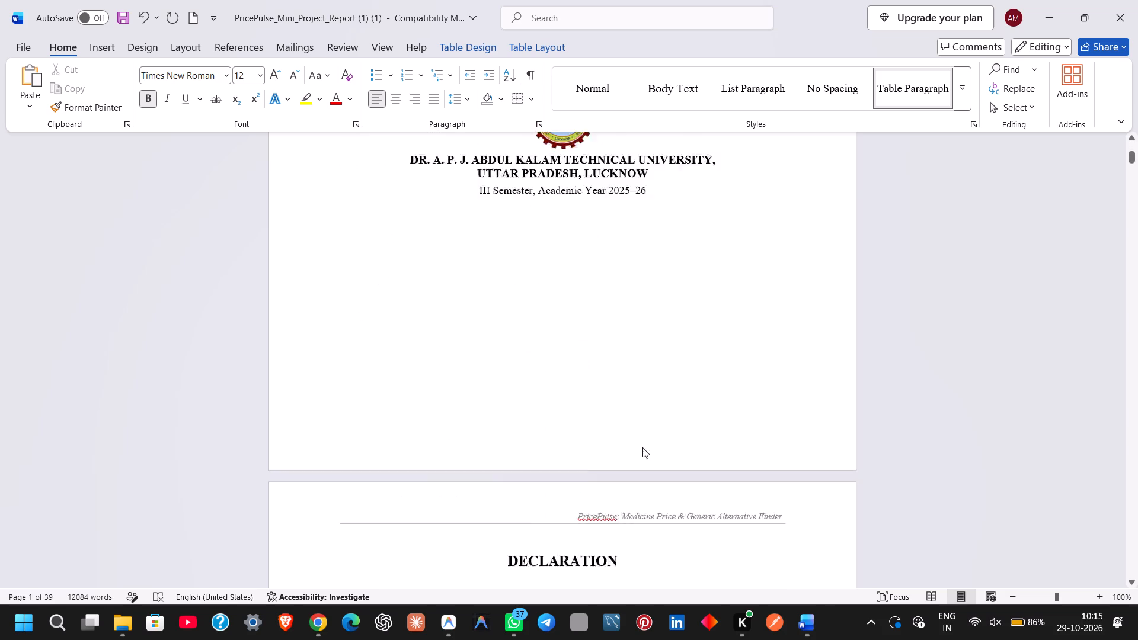
scroll(642, 447, "down", 4)
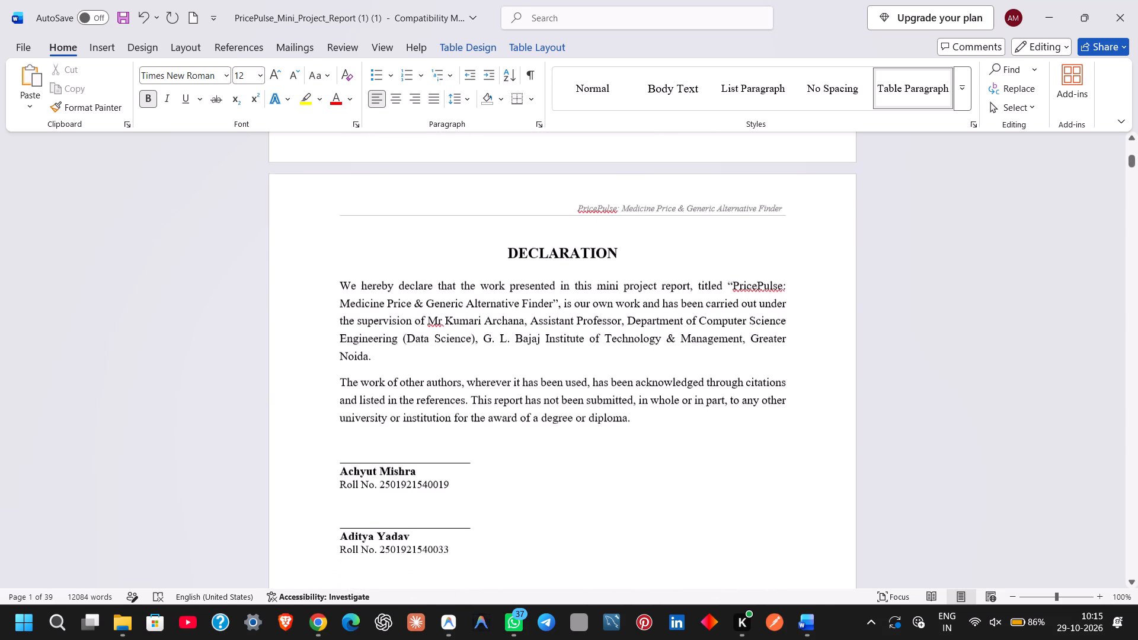
scroll(642, 447, "down", 1)
scroll(411, 451, "down", 1)
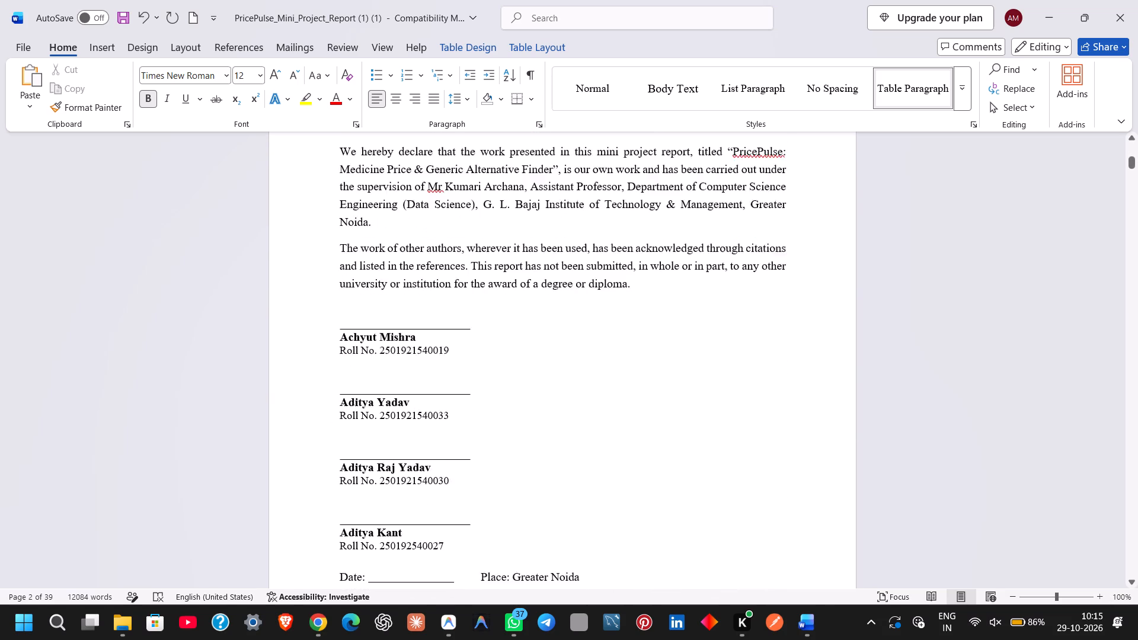
scroll(411, 451, "down", 1)
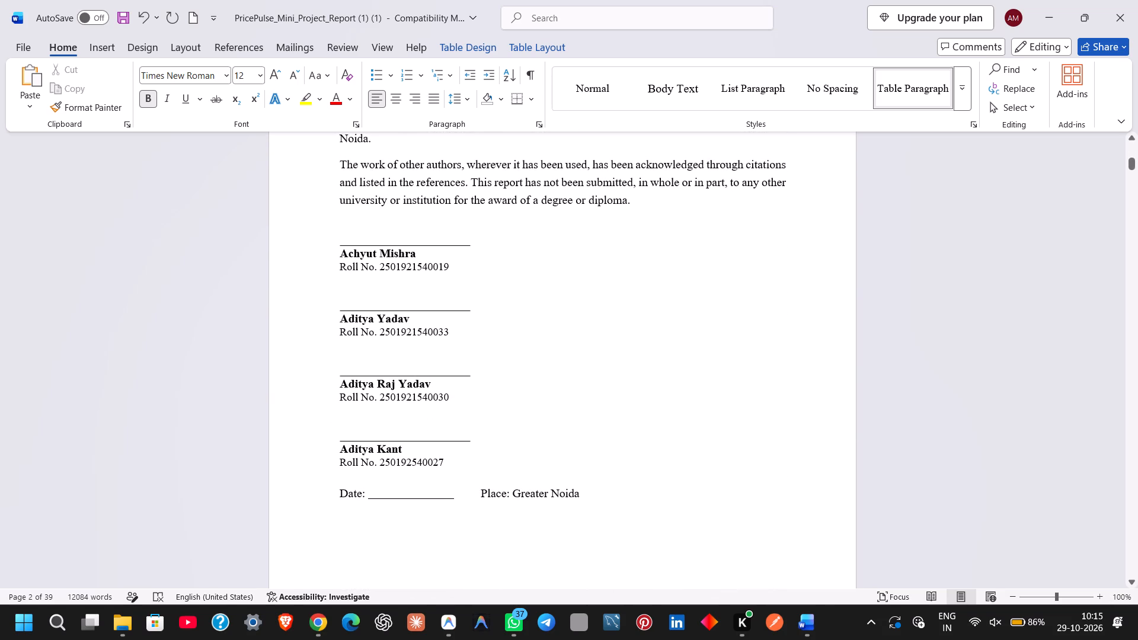
left_click_drag(453, 459, 354, 452)
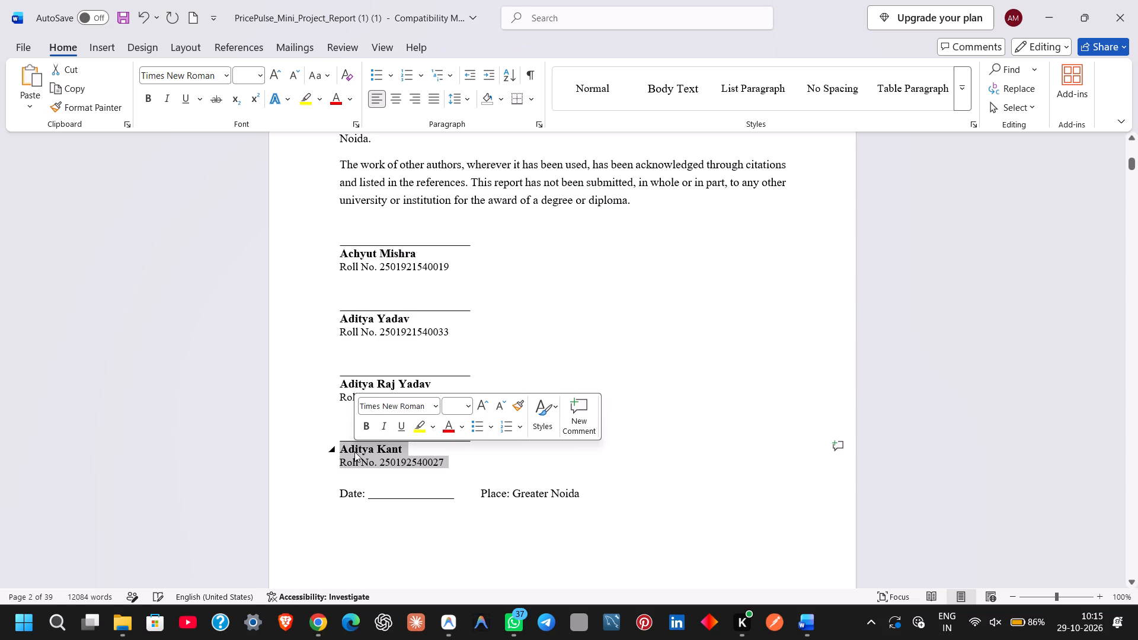
key("BackSpace")
Cut the leftover fourth signature line above the date on the Declaration page.
triple_click(468, 440)
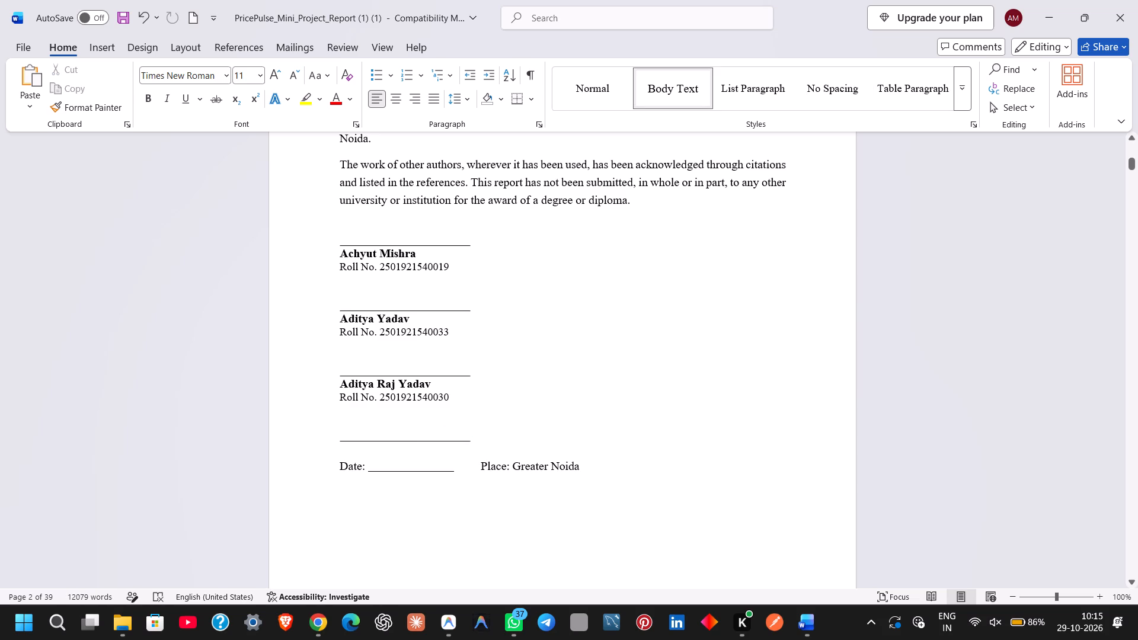
left_click(468, 440)
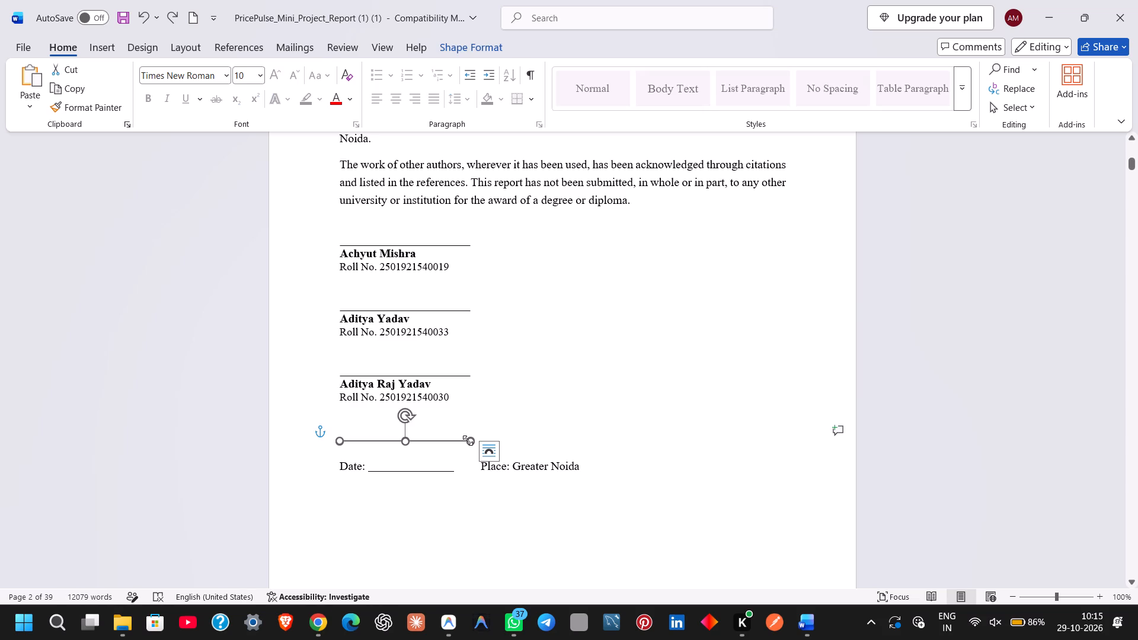
right_click(468, 440)
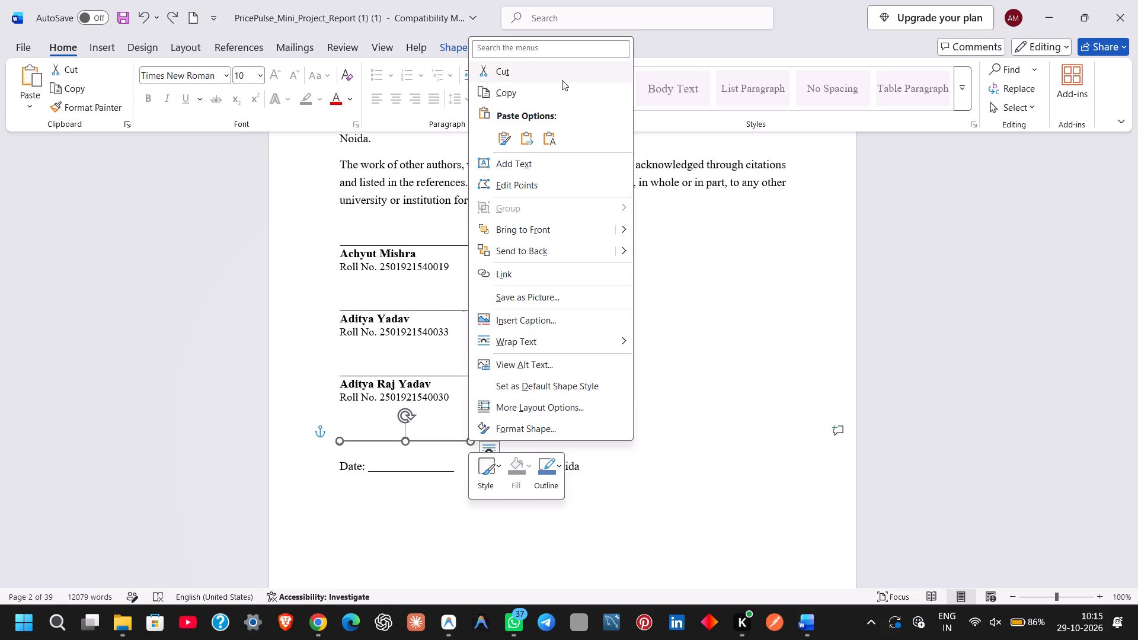
left_click(562, 80)
Change the supervisor's title to "Ms." in the first paragraph of the Declaration.
scroll(602, 370, "up", 1)
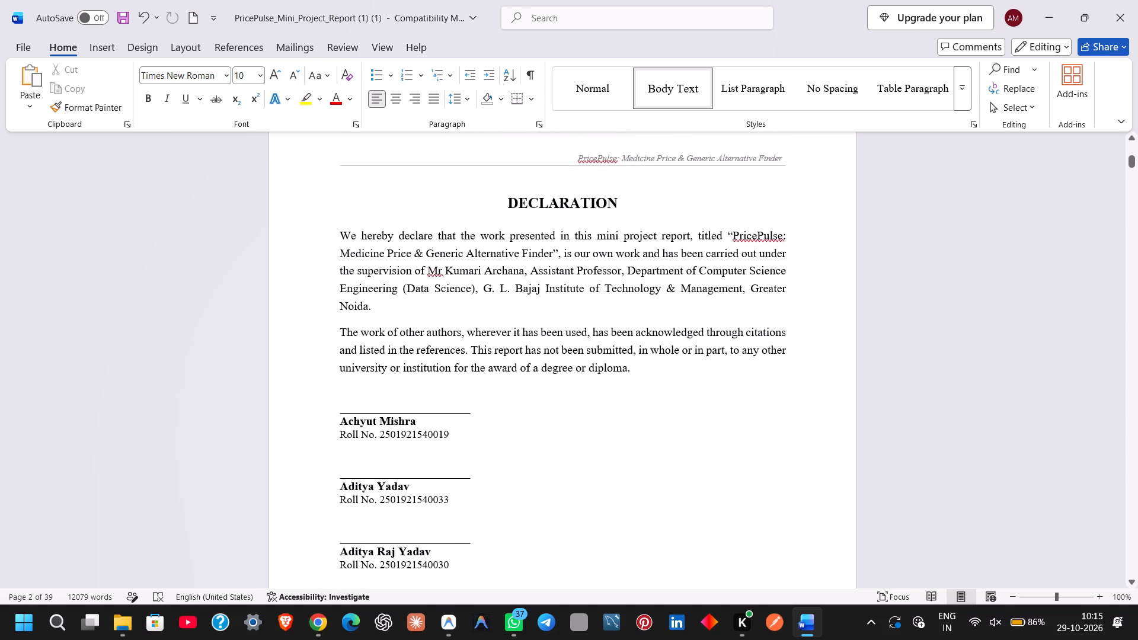
scroll(602, 370, "up", 1)
left_click(443, 277)
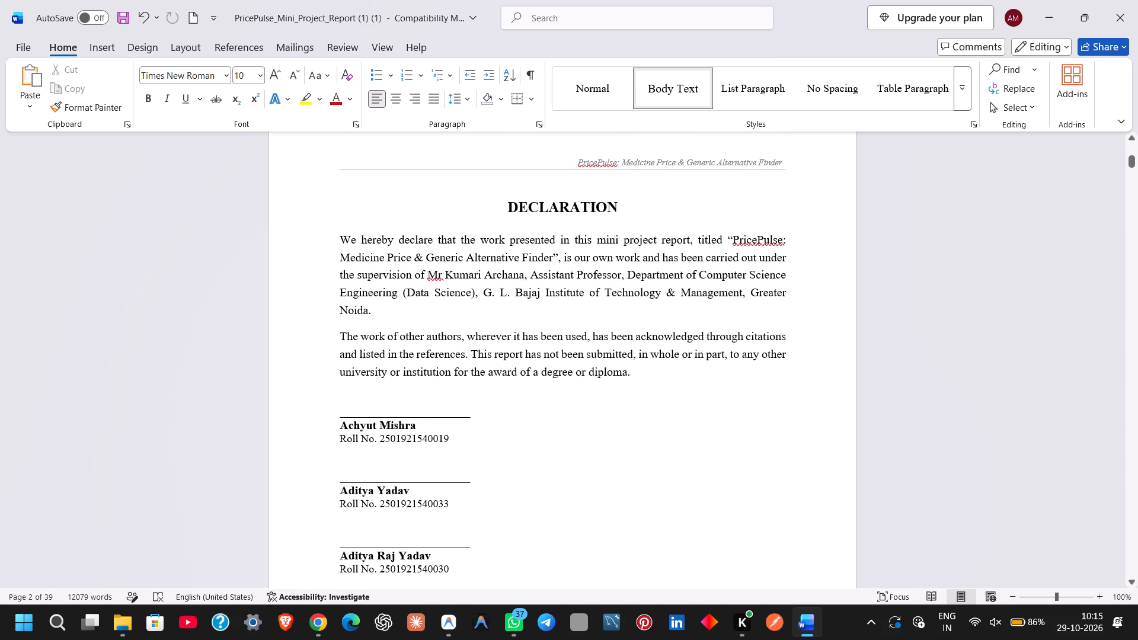
key("BackSpace")
type("s.")
key("Right")
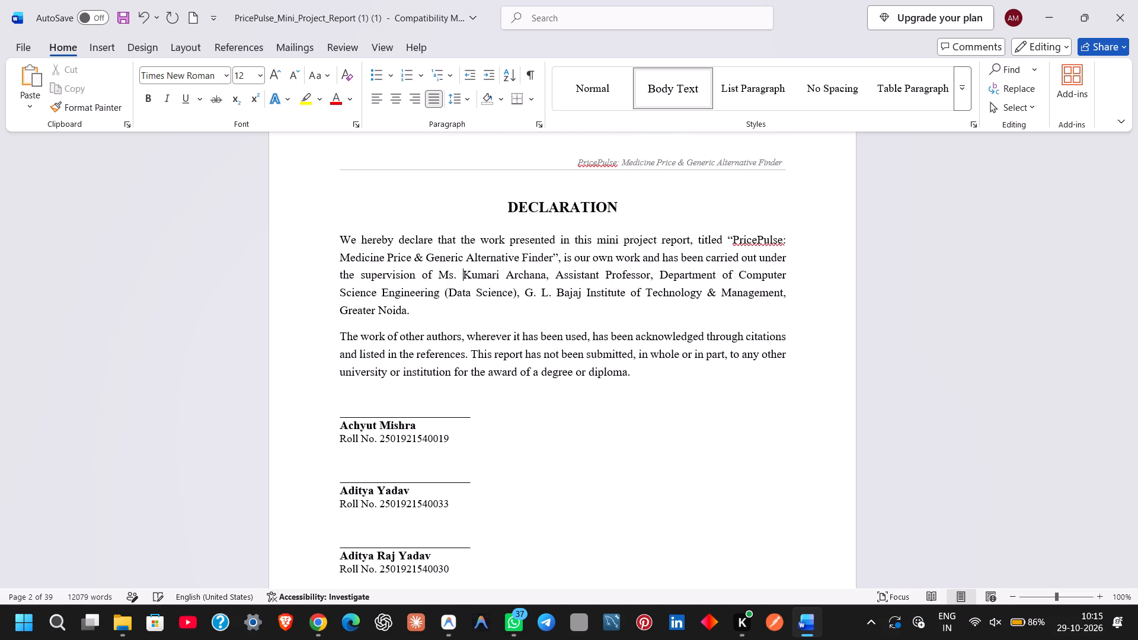
key("BackSpace")
key("space")
Examine the Certificate page's student list and the supervisor's signature block.
scroll(443, 277, "down", 1)
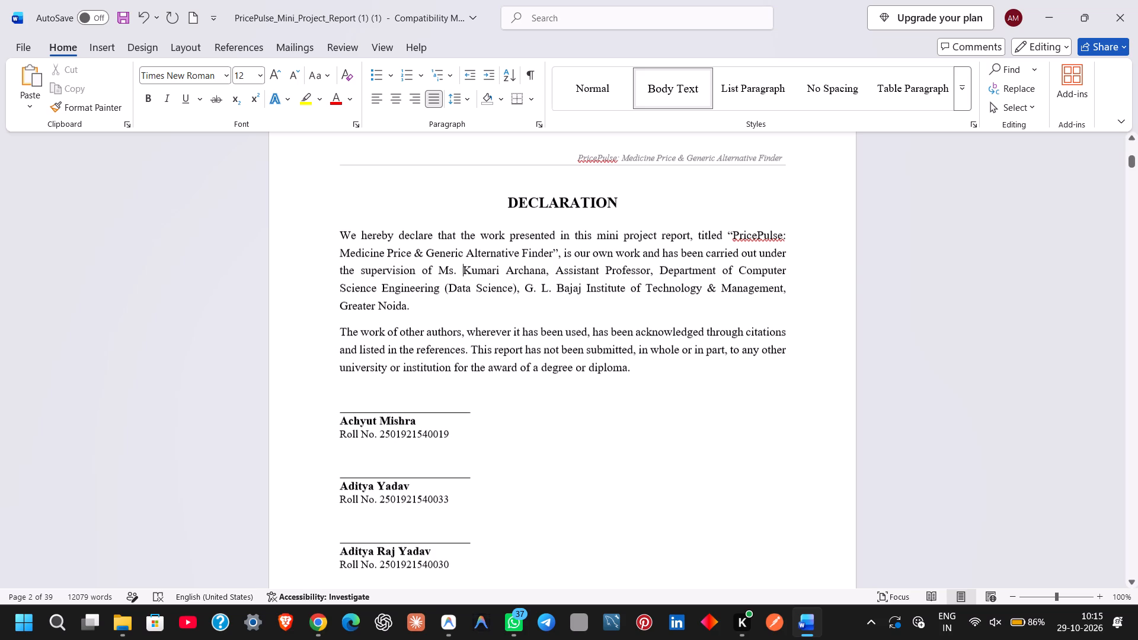
scroll(443, 277, "down", 5)
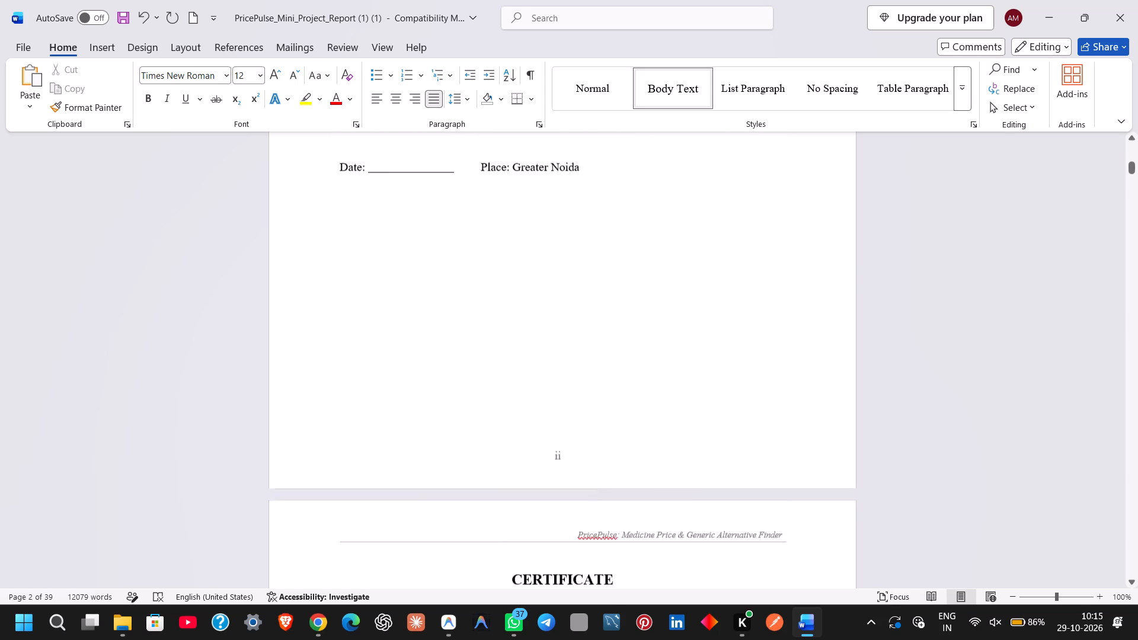
scroll(443, 277, "down", 4)
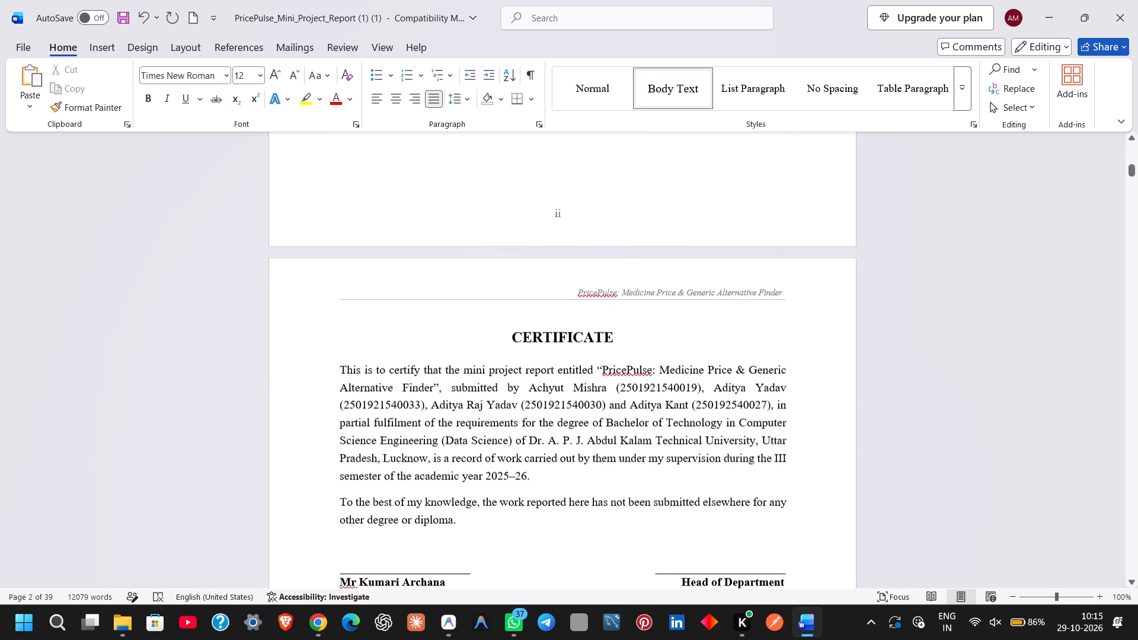
scroll(443, 277, "down", 2)
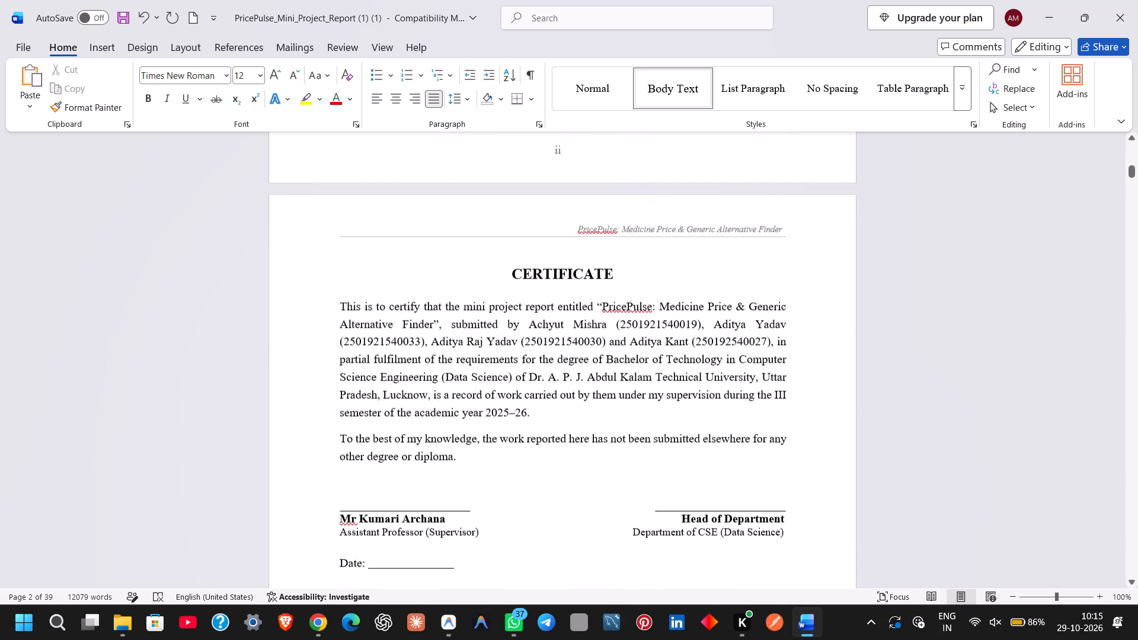
scroll(443, 277, "down", 2)
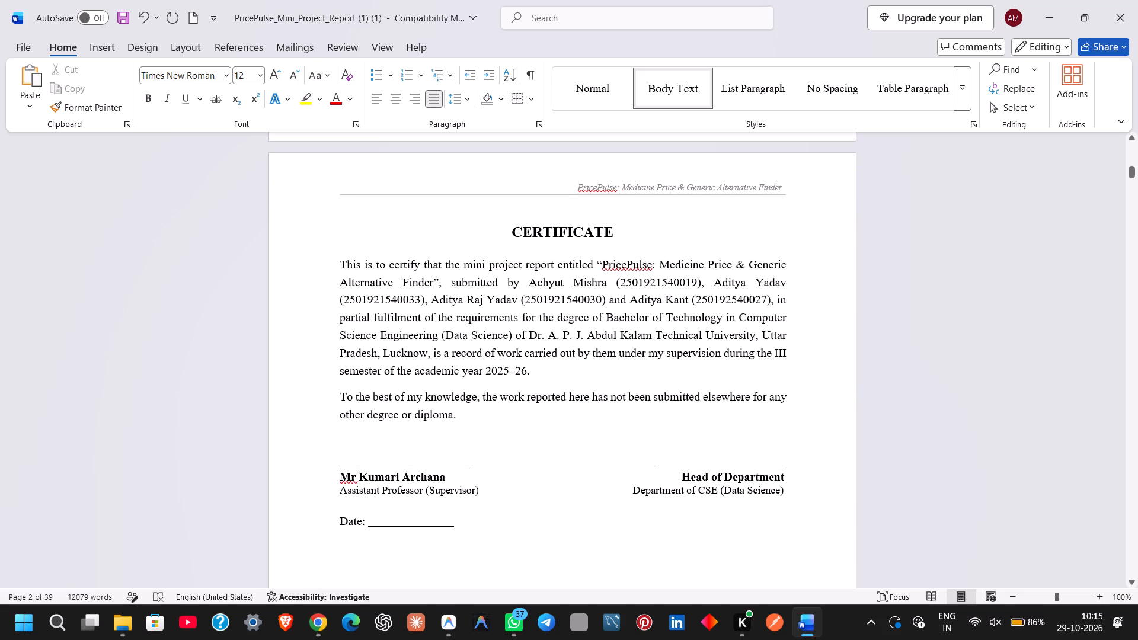
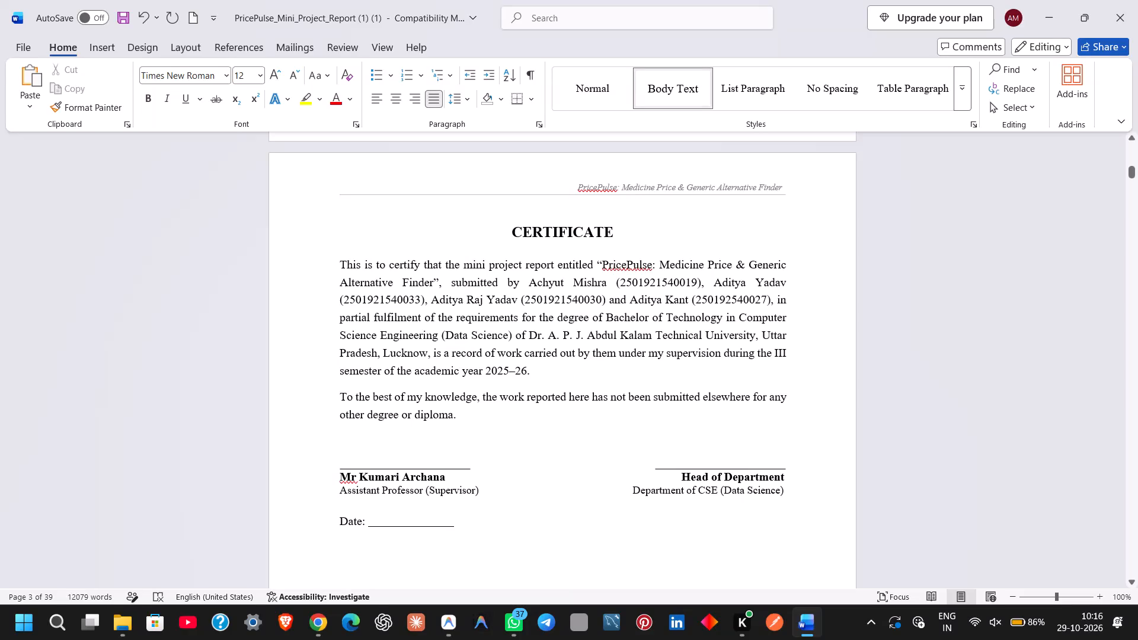
Change the supervisor's title to "Ms" in the signature block of the Certificate page.
left_click(357, 479)
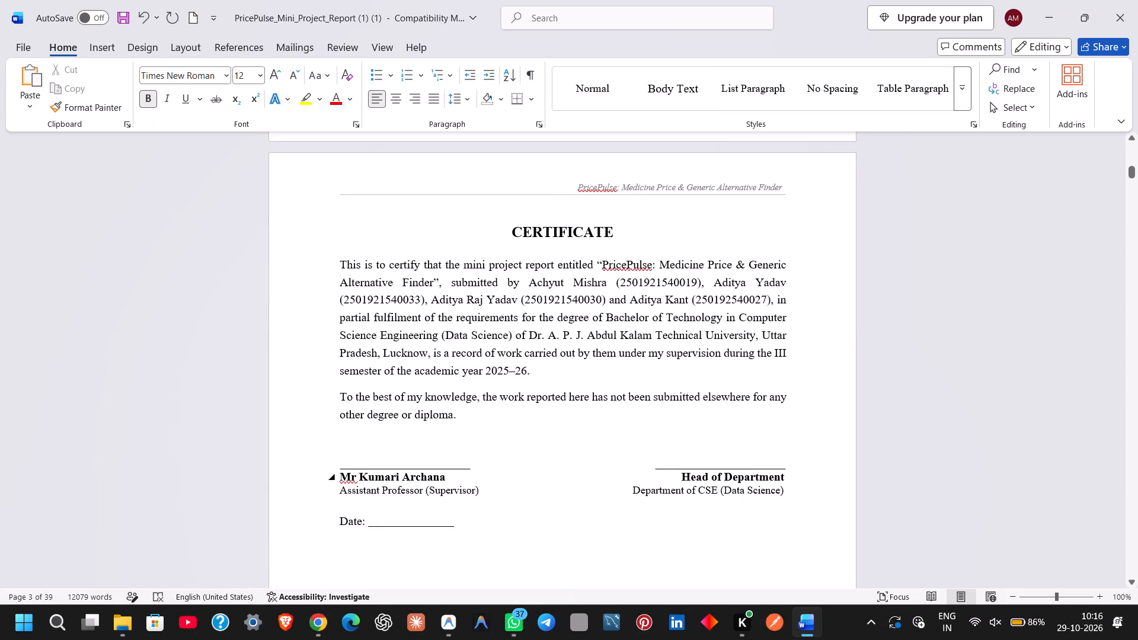
key("BackSpace")
key("s")
Delete the fourth student's name, roll number and the preceding "and" from the Certificate paragraph, putting a comma before "in partial fulfilment".
left_click_drag(769, 301, 640, 308)
key("BackSpace")
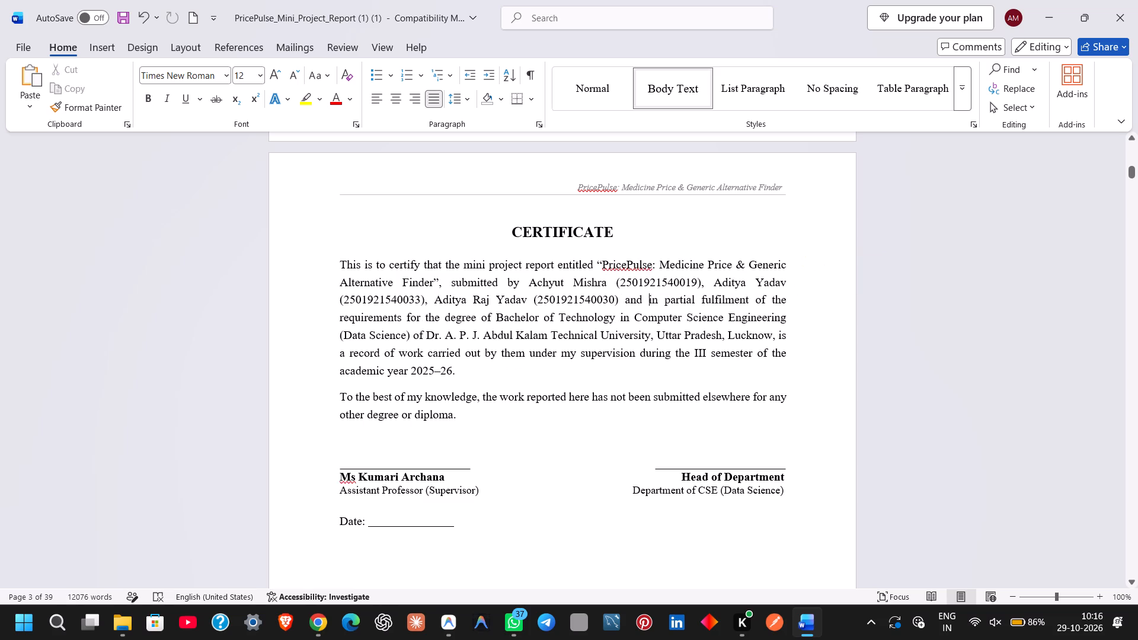
key("BackSpace")
key("BackSpace")
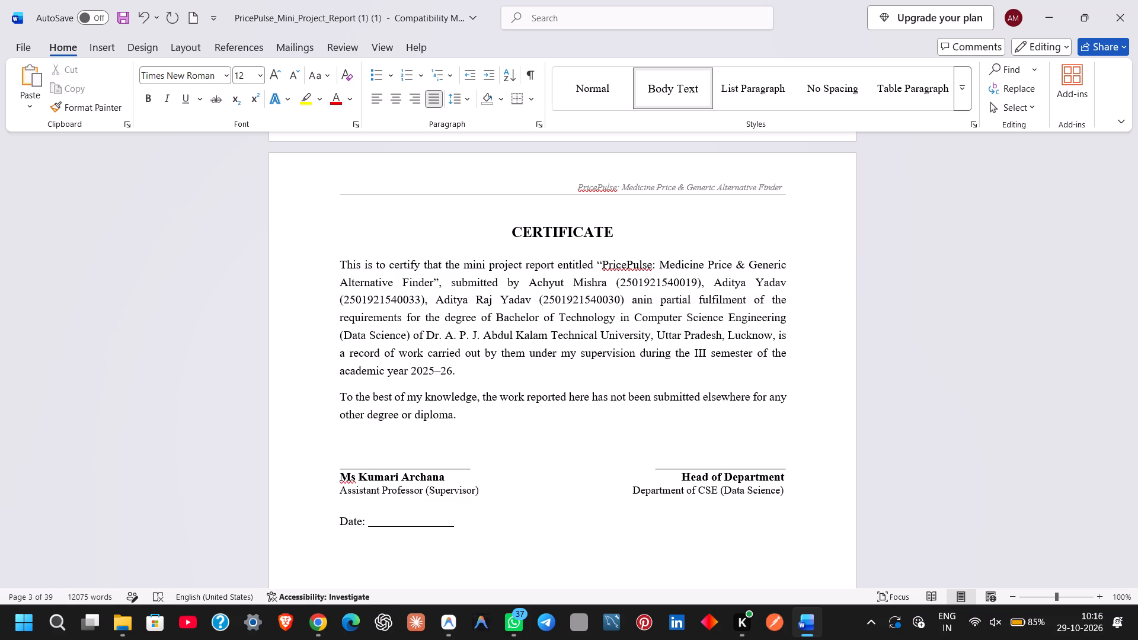
key("BackSpace")
key("BackSpace")
key("BackSpace")
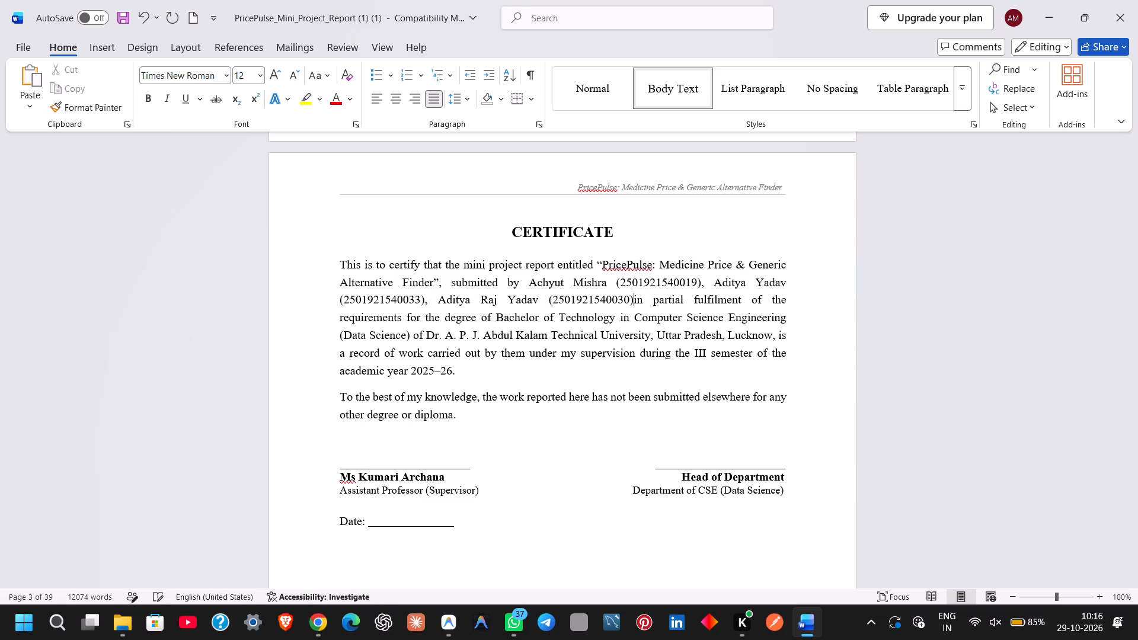
key("space")
key("comma")
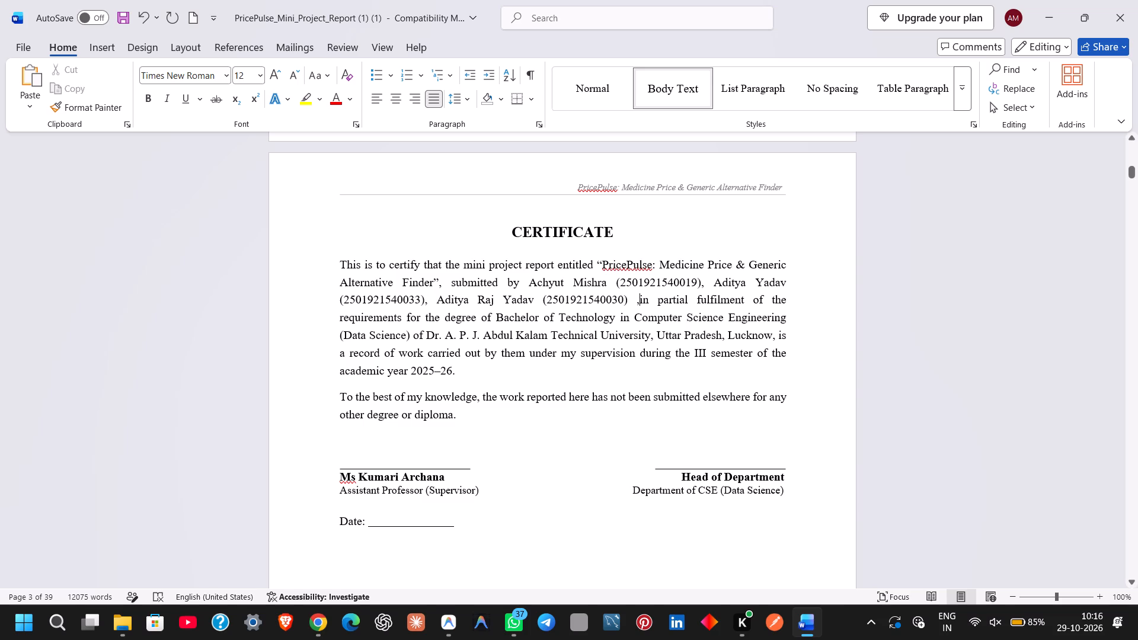
Replace the comma between the second and third students in the Certificate paragraph with "and".
left_click(426, 304)
key("Right")
key("BackSpace")
key("space")
type("and")
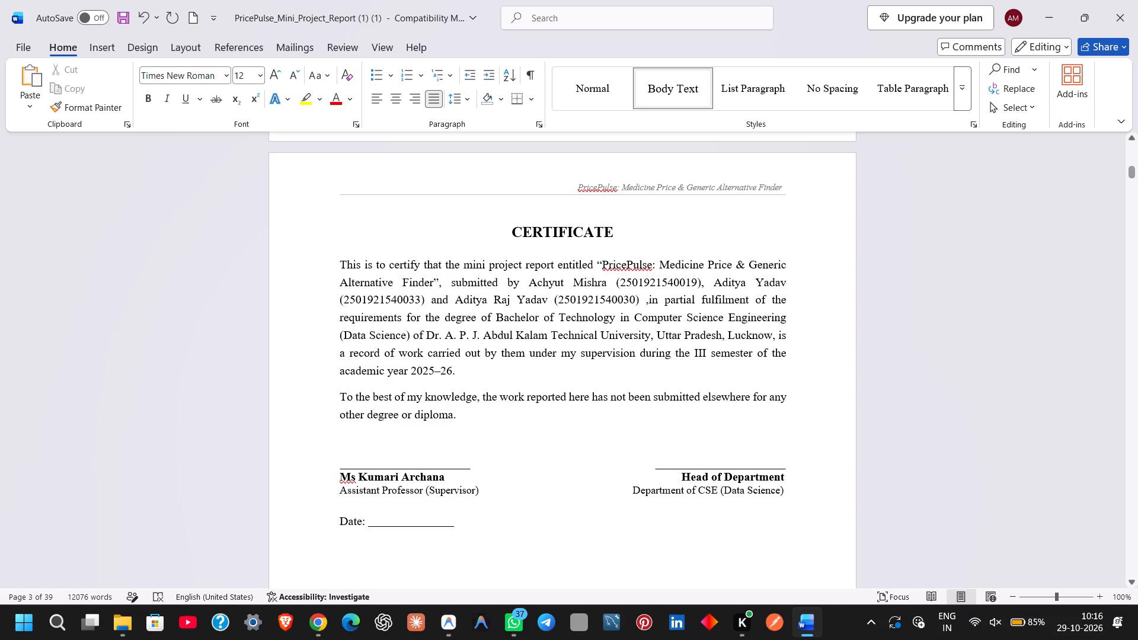
Start correcting the supervisor's title in the first paragraph of the Acknowledgement, placing the cursor right after it.
scroll(519, 372, "down", 2)
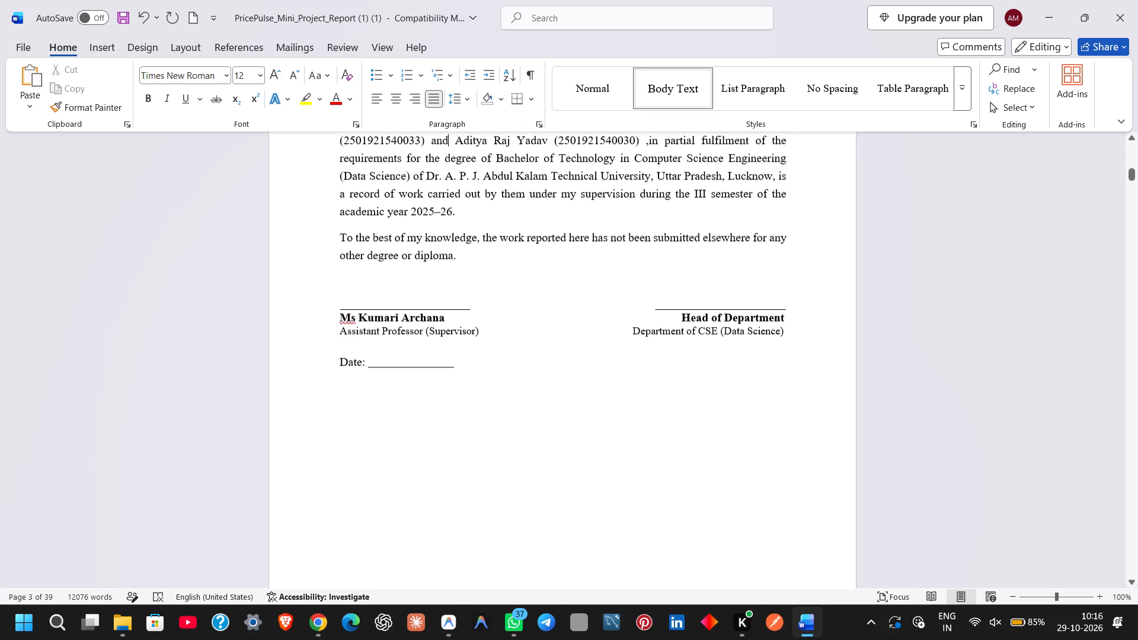
scroll(519, 372, "down", 4)
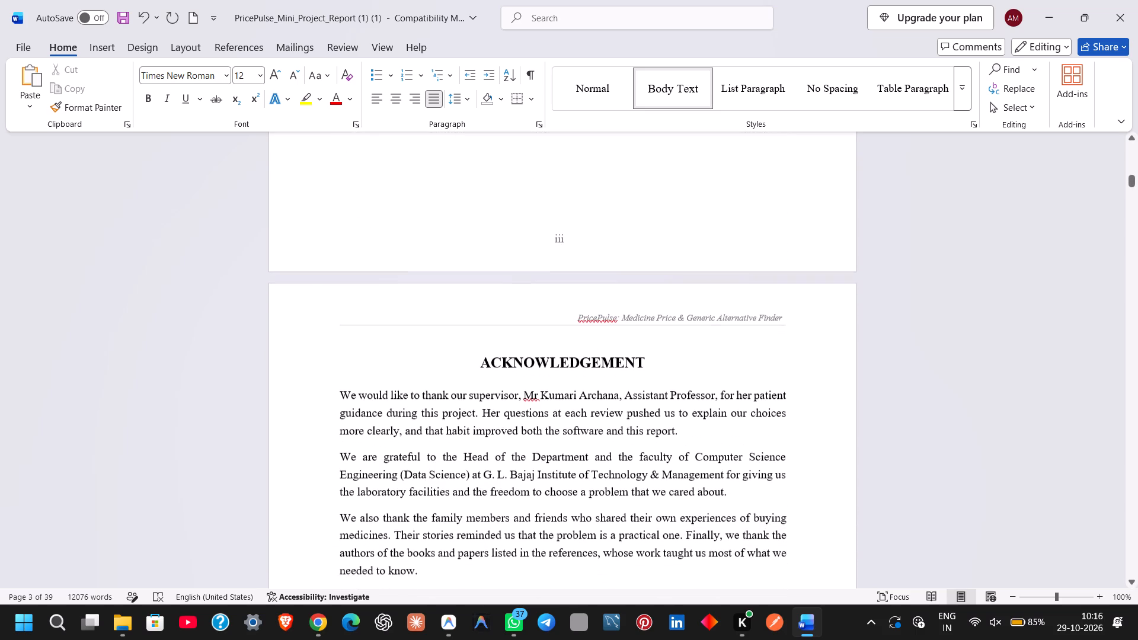
scroll(519, 372, "down", 1)
left_click(536, 328)
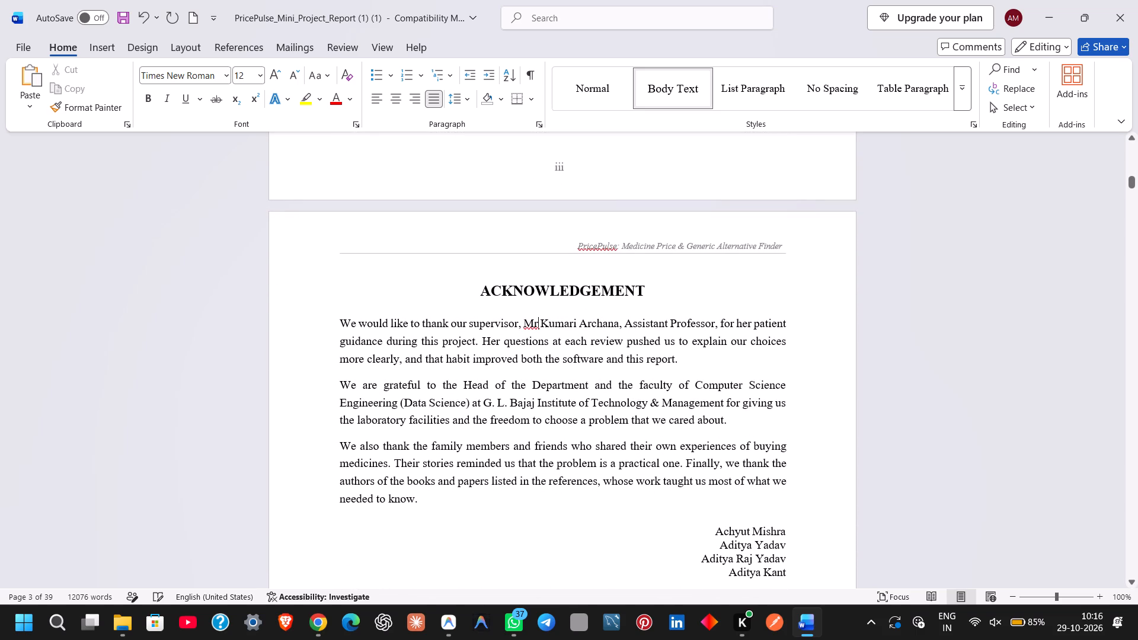
Change the supervisor's title to "Ms." in the first paragraph of the Acknowledgement.
key("BackSpace")
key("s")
scroll(536, 328, "down", 1)
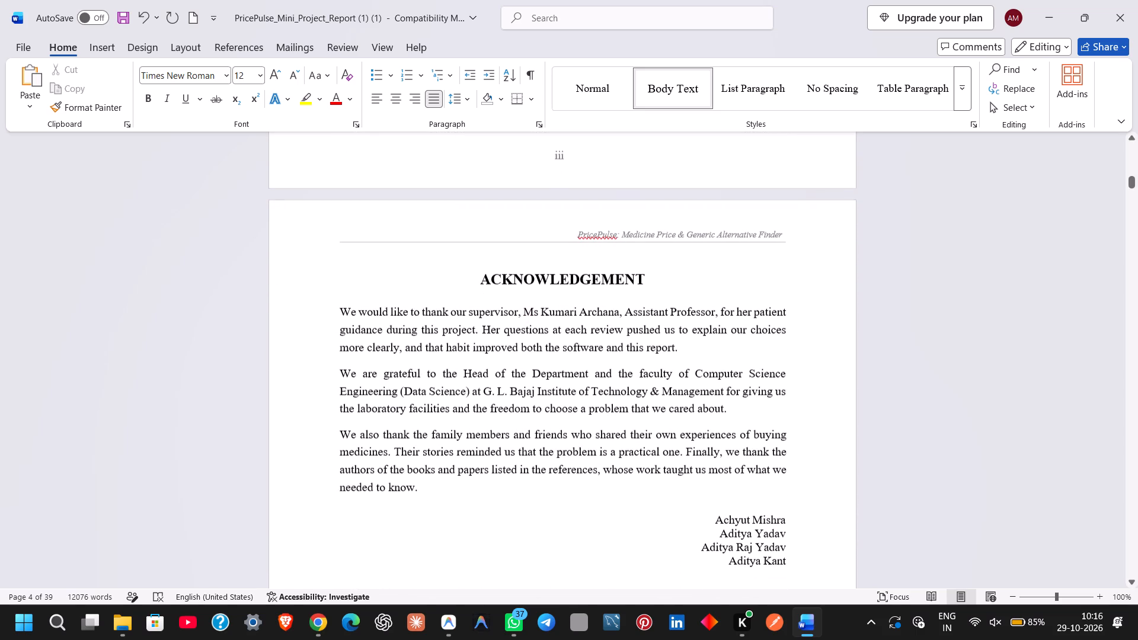
scroll(536, 328, "down", 1)
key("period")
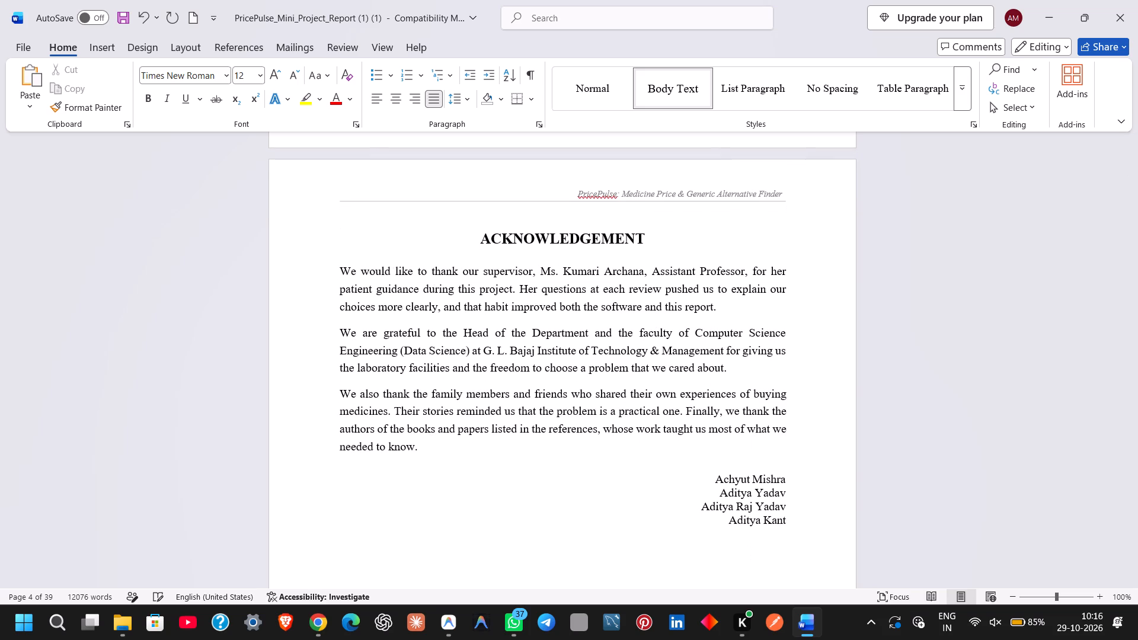
Delete the fourth student's name from the list of names at the end of the Acknowledgement.
scroll(536, 328, "down", 1)
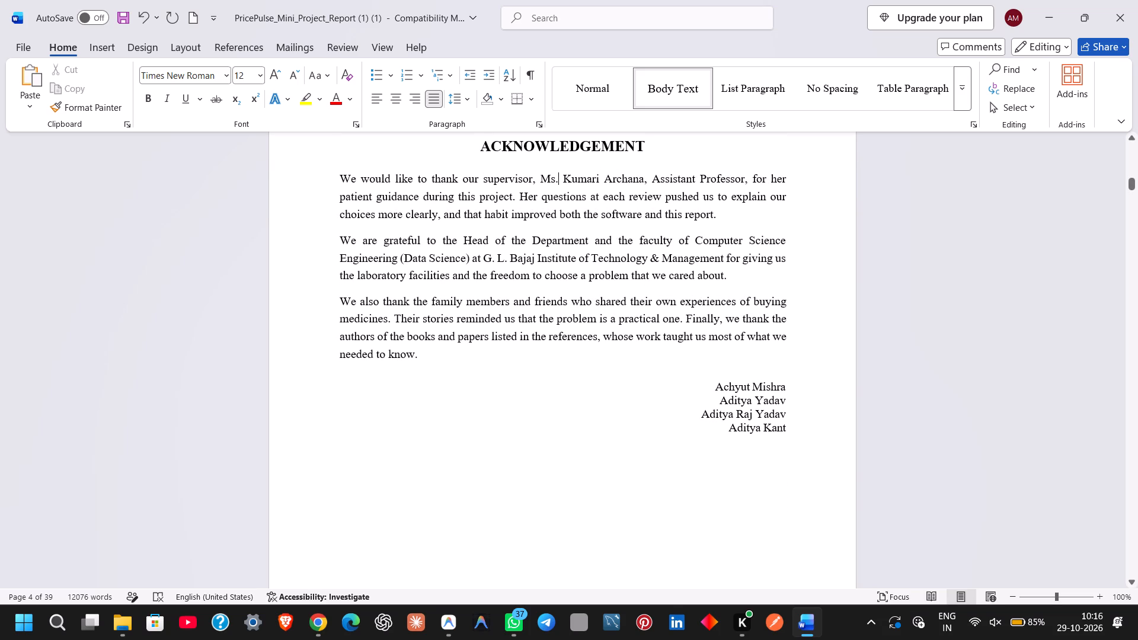
left_click_drag(793, 422, 734, 433)
key("BackSpace")
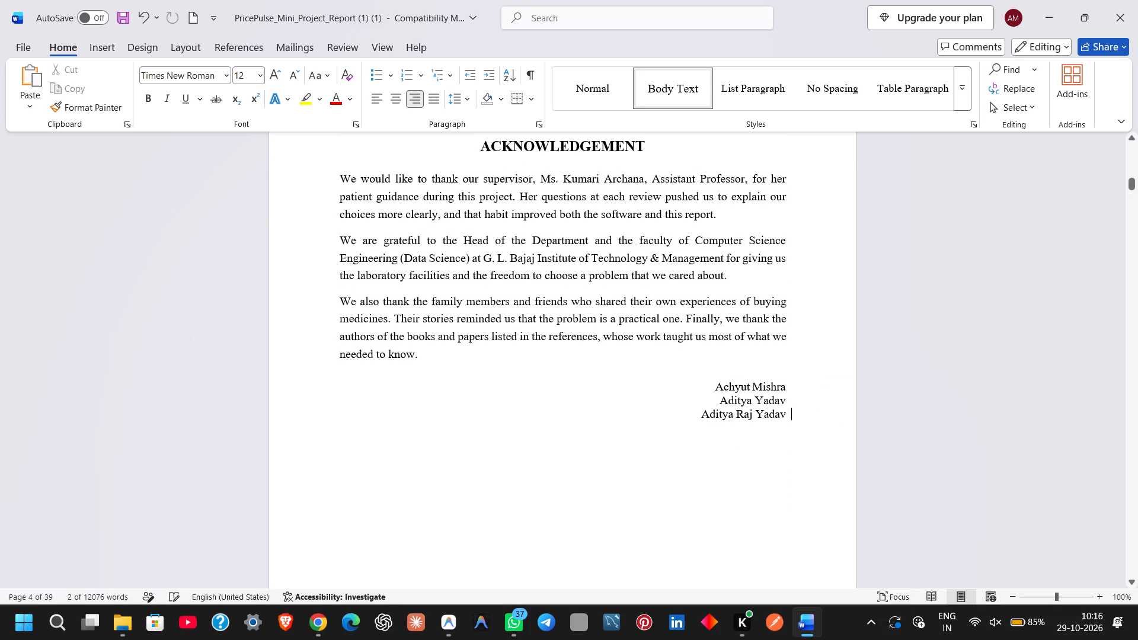
Review the Abstract page and recheck the Acknowledgement for remaining student-name or supervisor-title corrections.
scroll(734, 433, "down", 4)
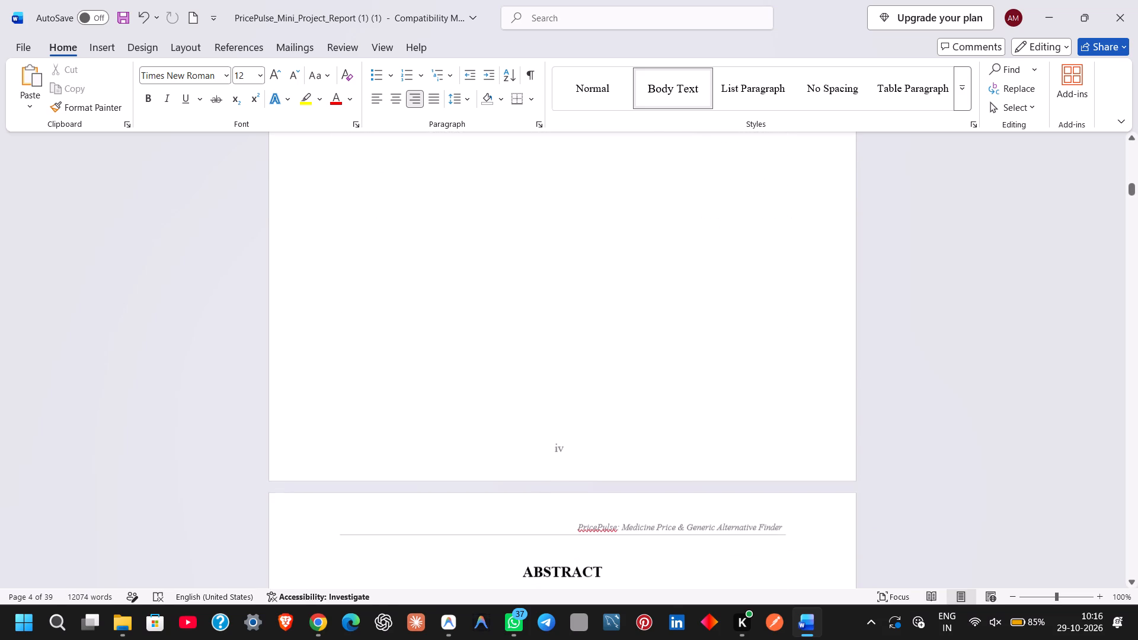
scroll(734, 433, "down", 3)
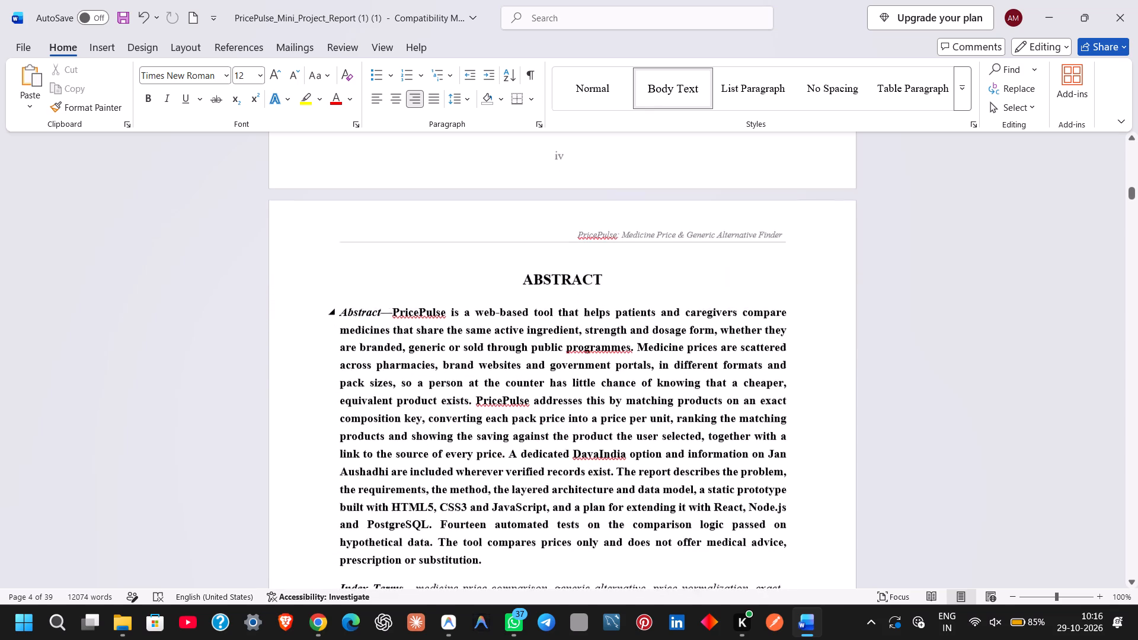
scroll(734, 433, "down", 1)
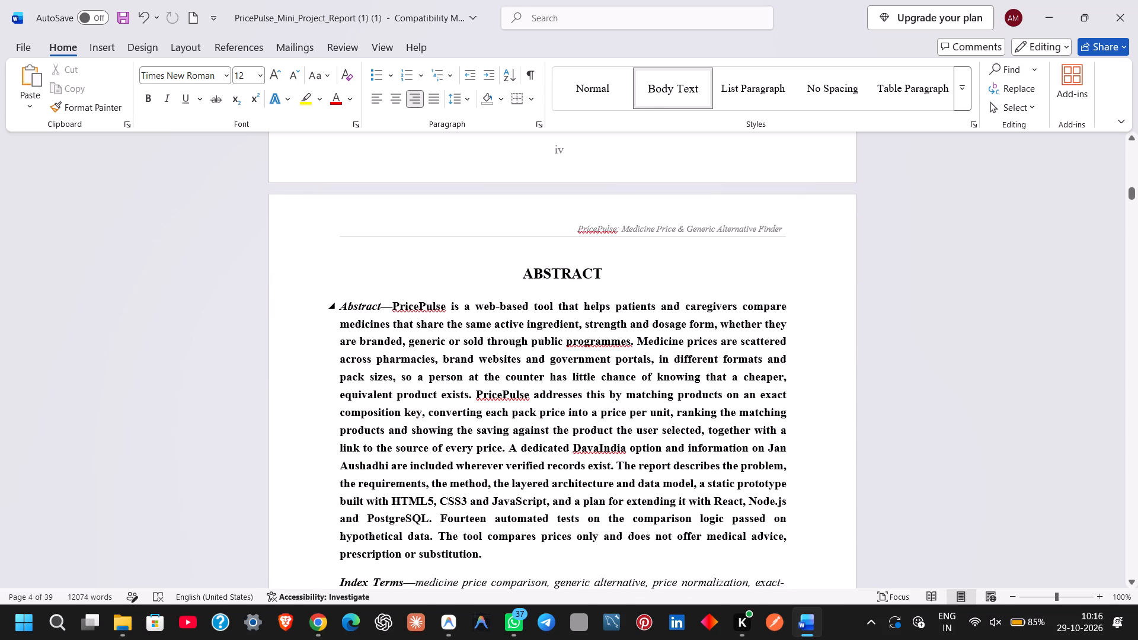
scroll(637, 530, "down", 1)
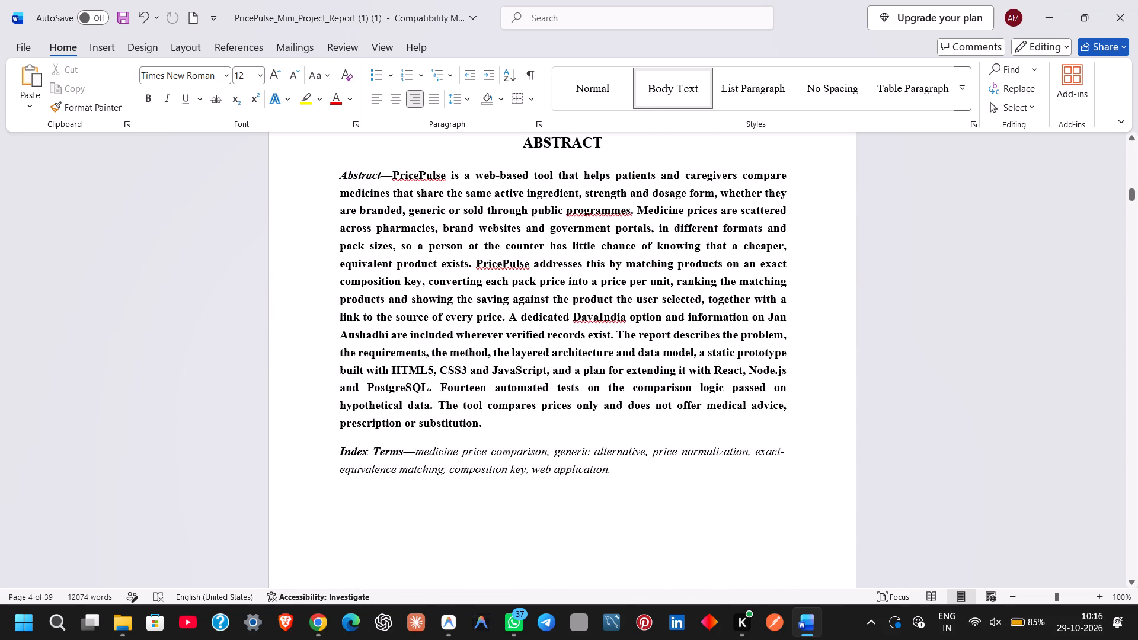
scroll(637, 530, "up", 9)
scroll(637, 530, "right", 1)
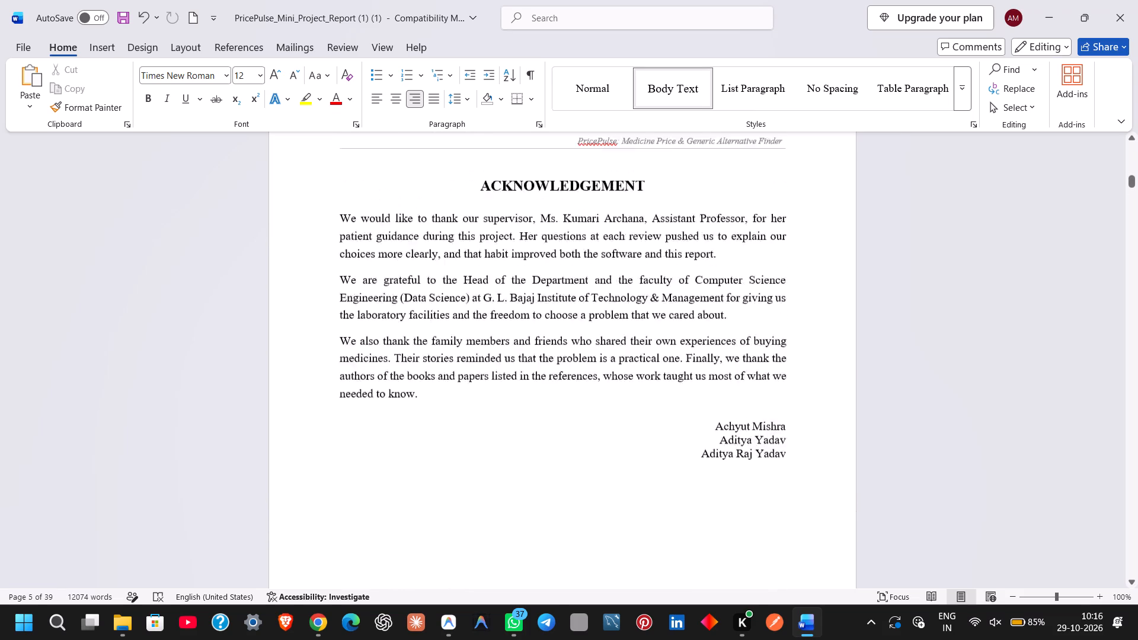
scroll(637, 530, "right", 1)
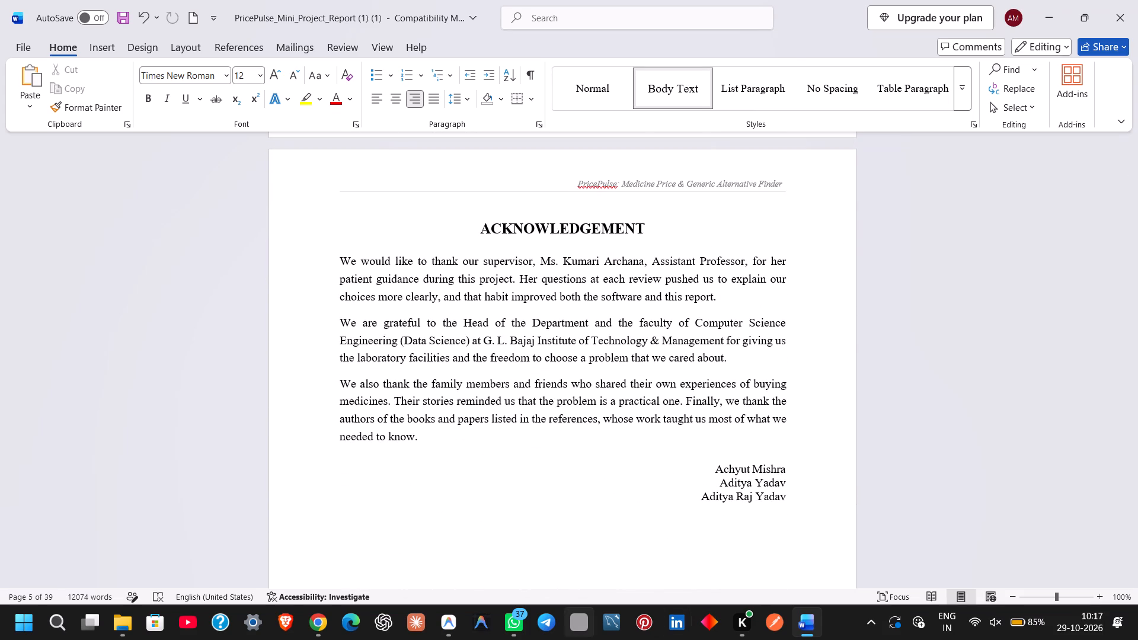
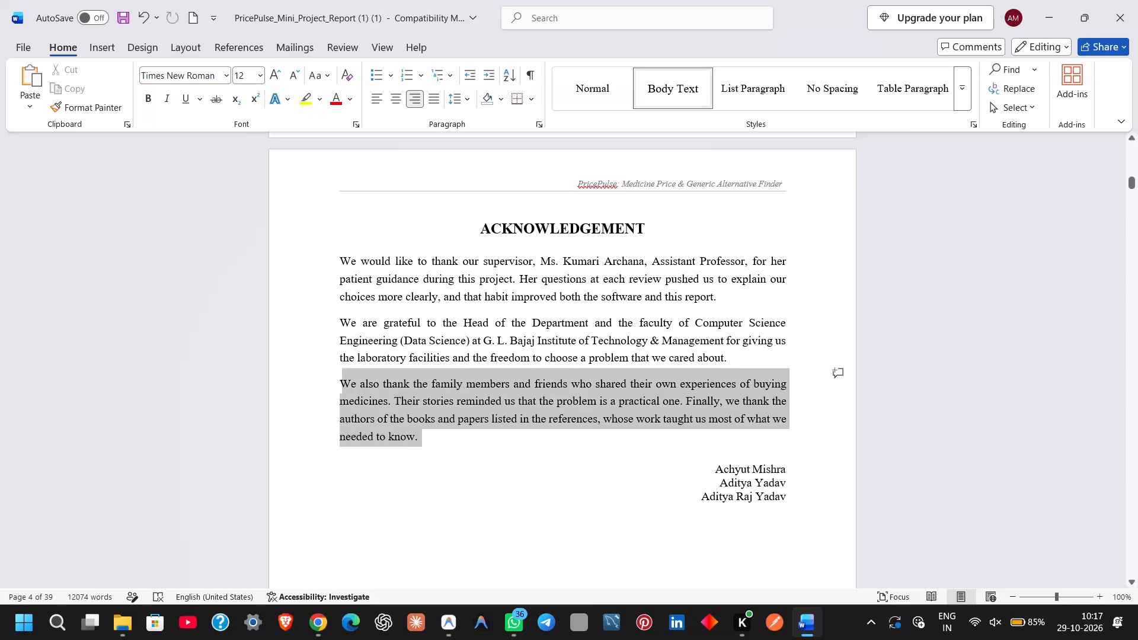
Replace the three Acknowledgement body paragraphs with the copied acknowledgement text that begins "The merciful guidance bestowed to us by the almighty".
key("BackSpace")
key("backslash")
left_click(327, 258)
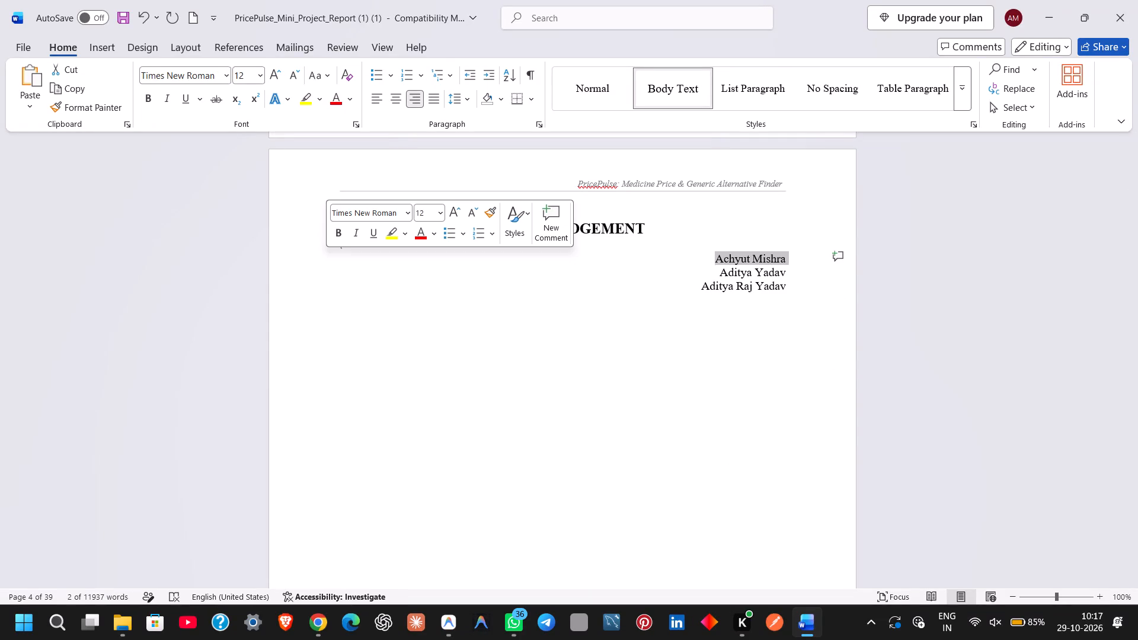
key("BackSpace")
left_click(327, 258, "ctrl")
key("ctrl+v")
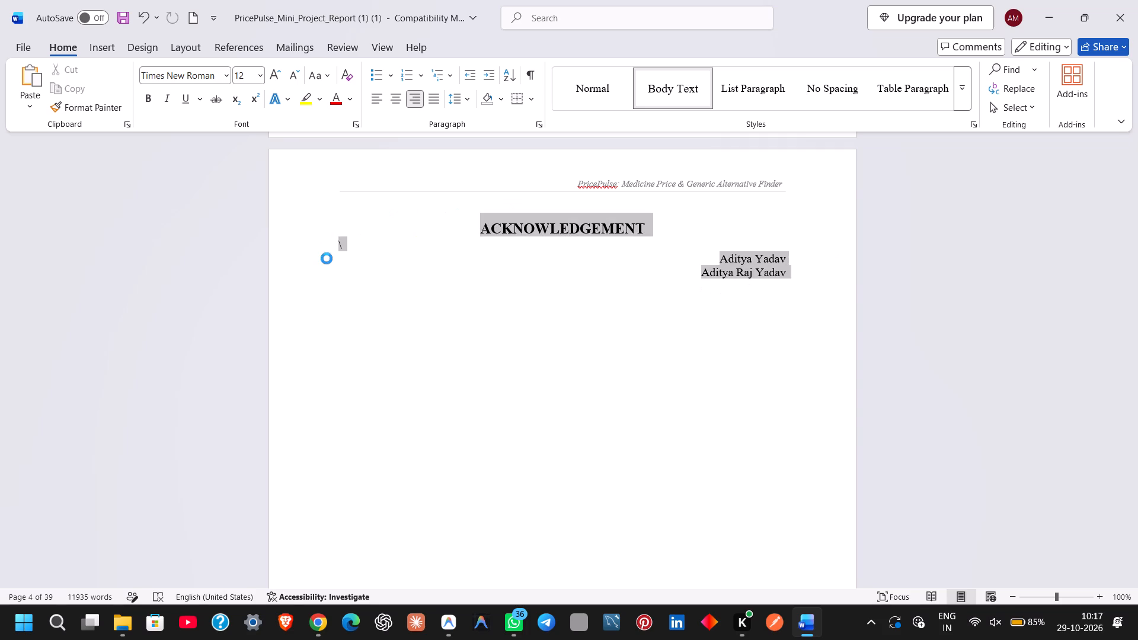
scroll(327, 258, "up", 4)
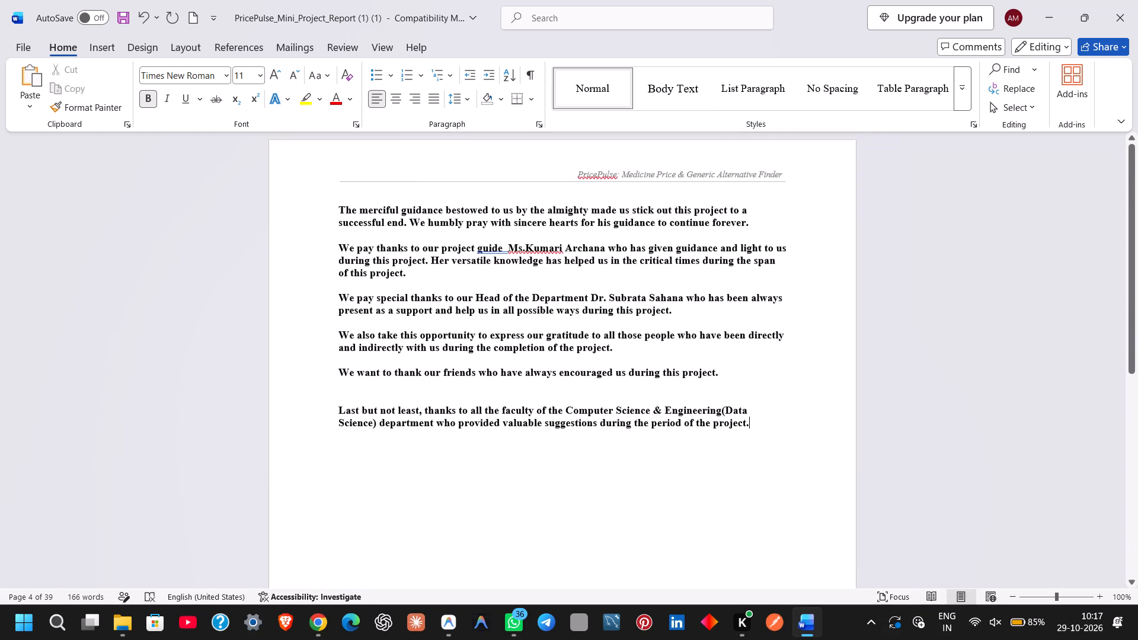
Undo the paste that replaced the whole document with the acknowledgement text.
scroll(327, 258, "up", 3)
key("ctrl+z")
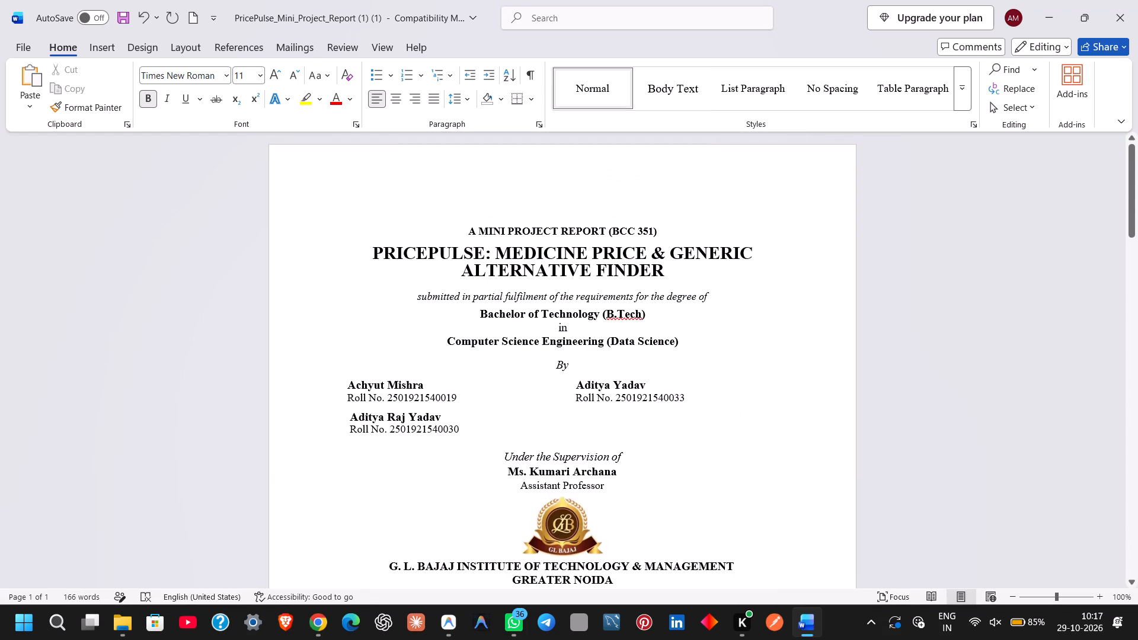
scroll(327, 258, "down", 3)
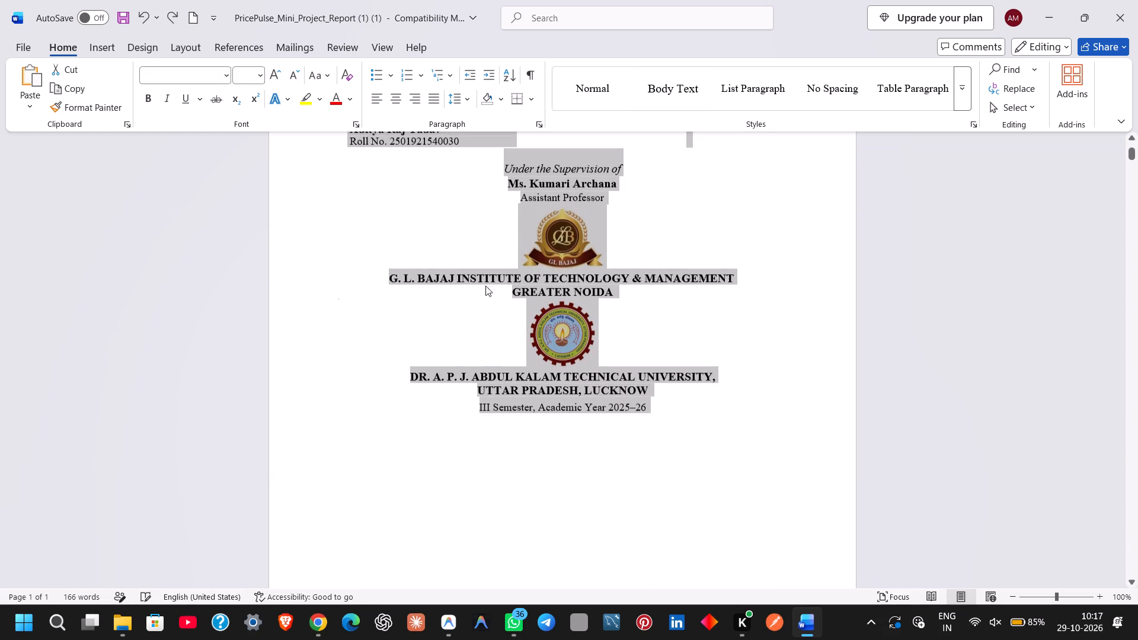
left_click(408, 451)
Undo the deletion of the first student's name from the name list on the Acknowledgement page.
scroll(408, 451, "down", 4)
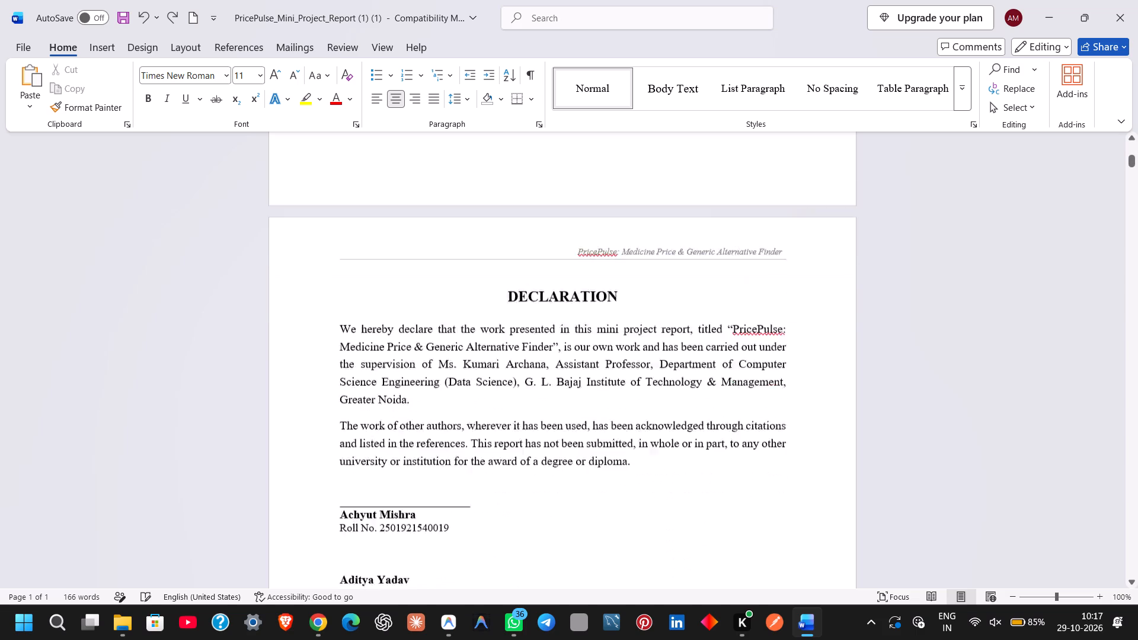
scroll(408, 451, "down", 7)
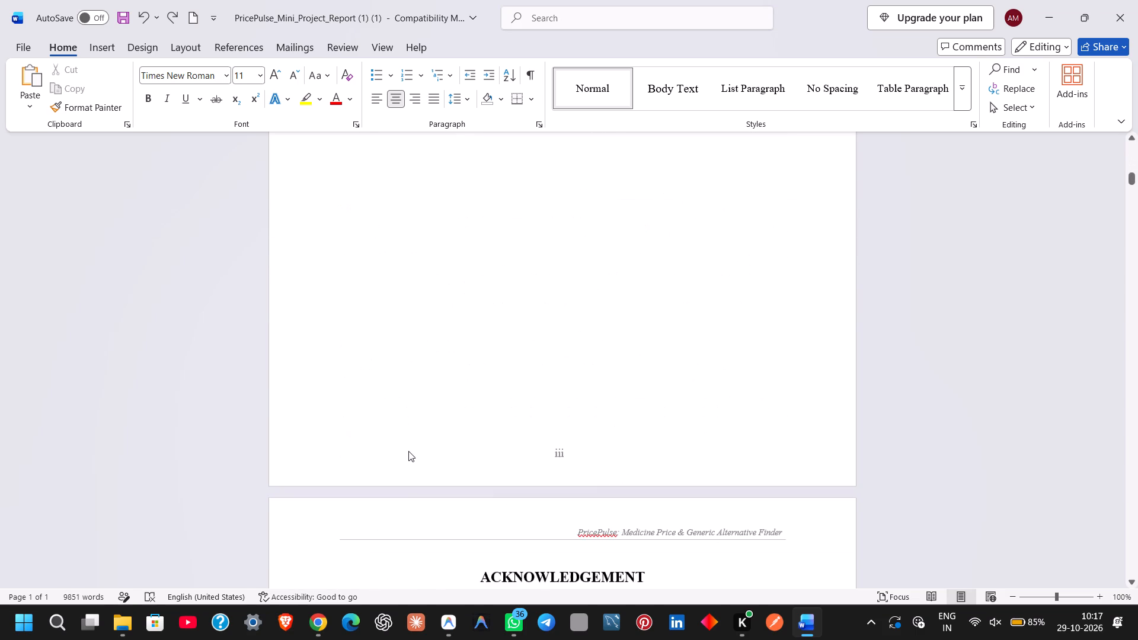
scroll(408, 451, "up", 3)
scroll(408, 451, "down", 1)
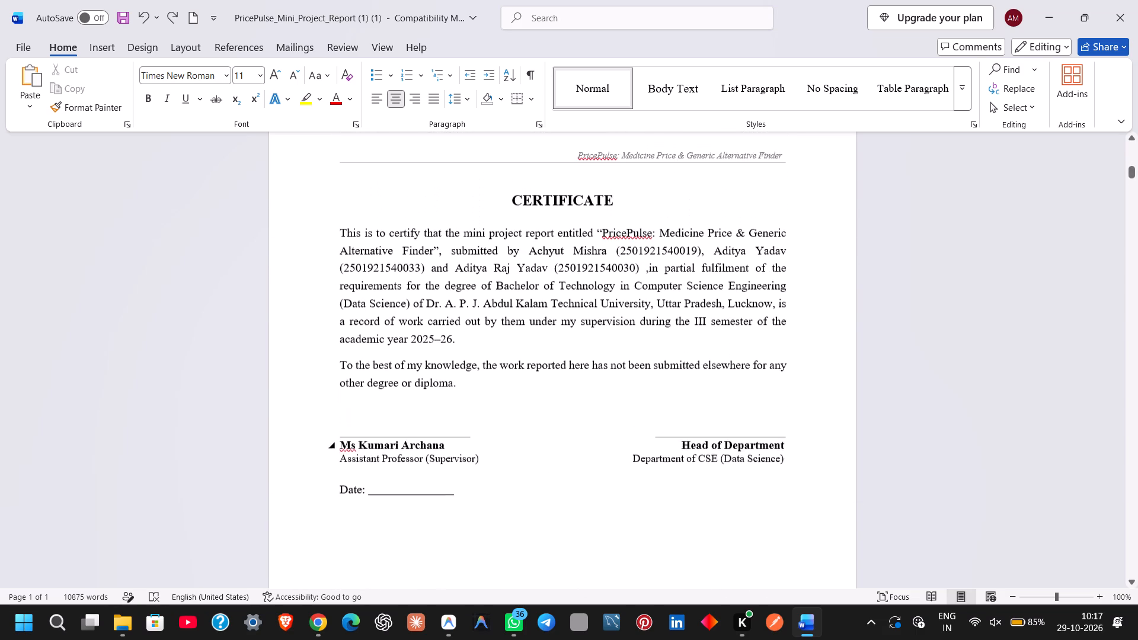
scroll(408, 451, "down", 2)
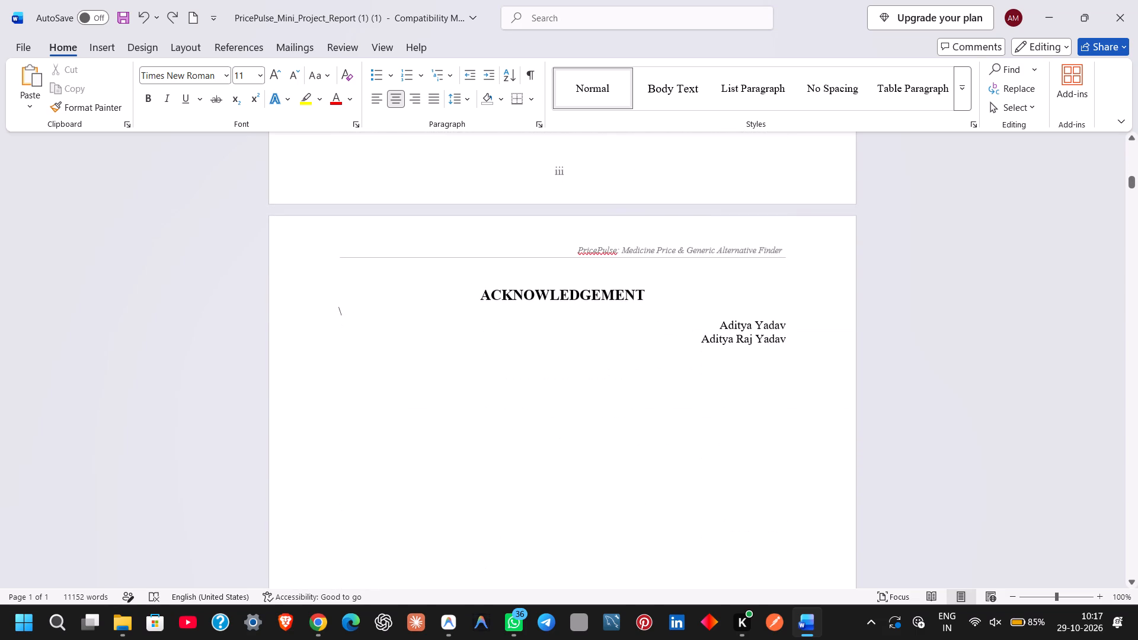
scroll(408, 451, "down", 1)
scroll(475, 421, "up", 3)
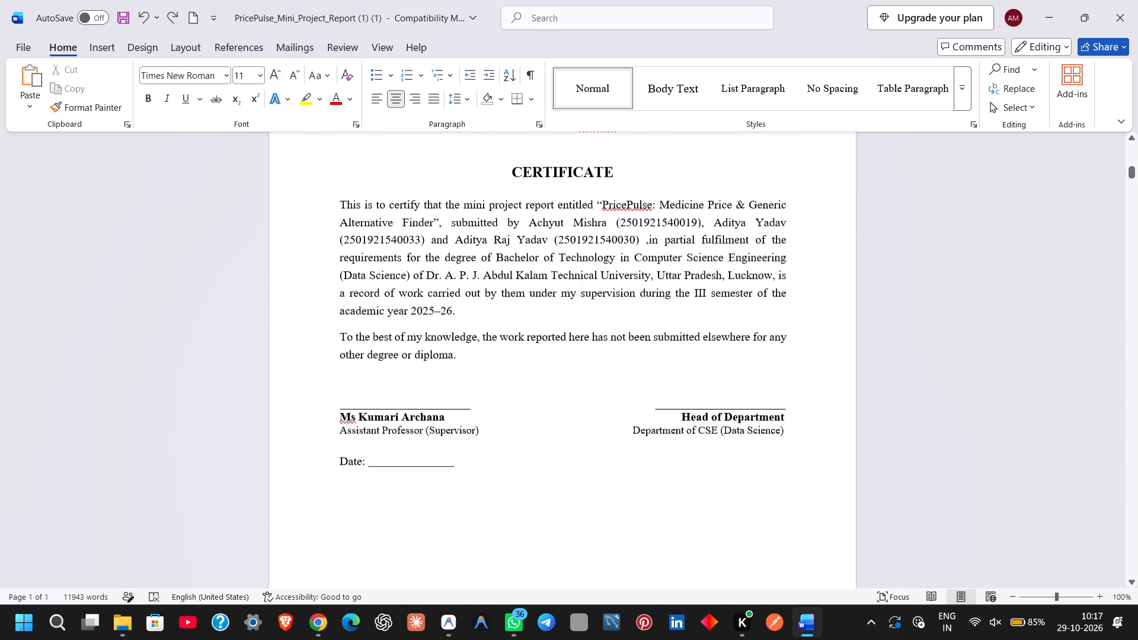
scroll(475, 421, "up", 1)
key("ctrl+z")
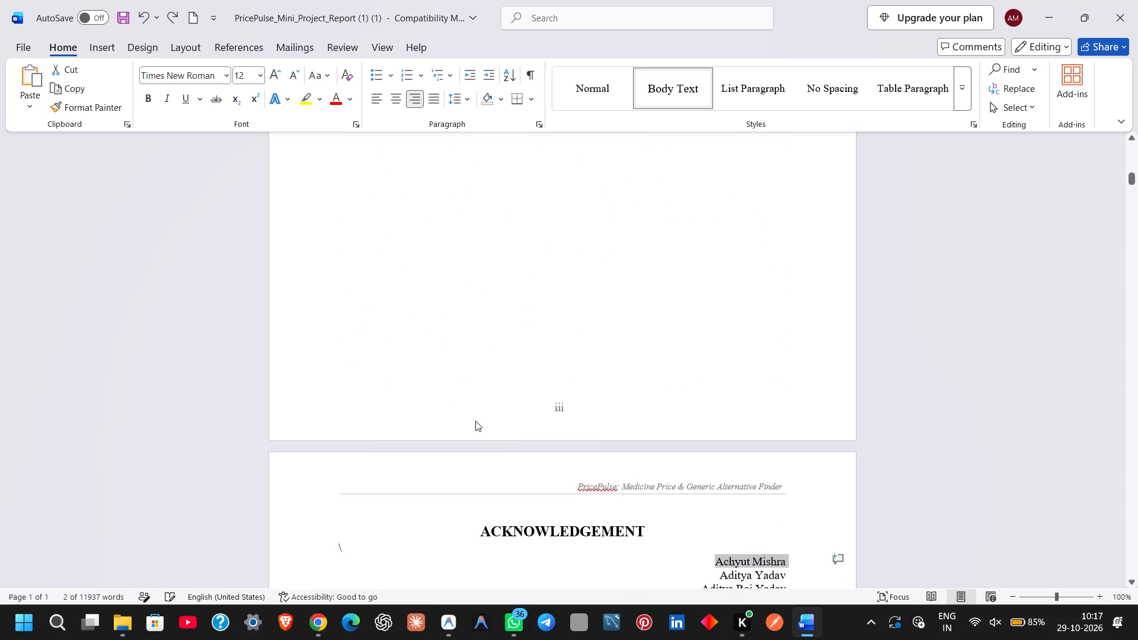
Delete the first student's name from the name list on the Acknowledgement page.
scroll(475, 421, "down", 1, "ctrl")
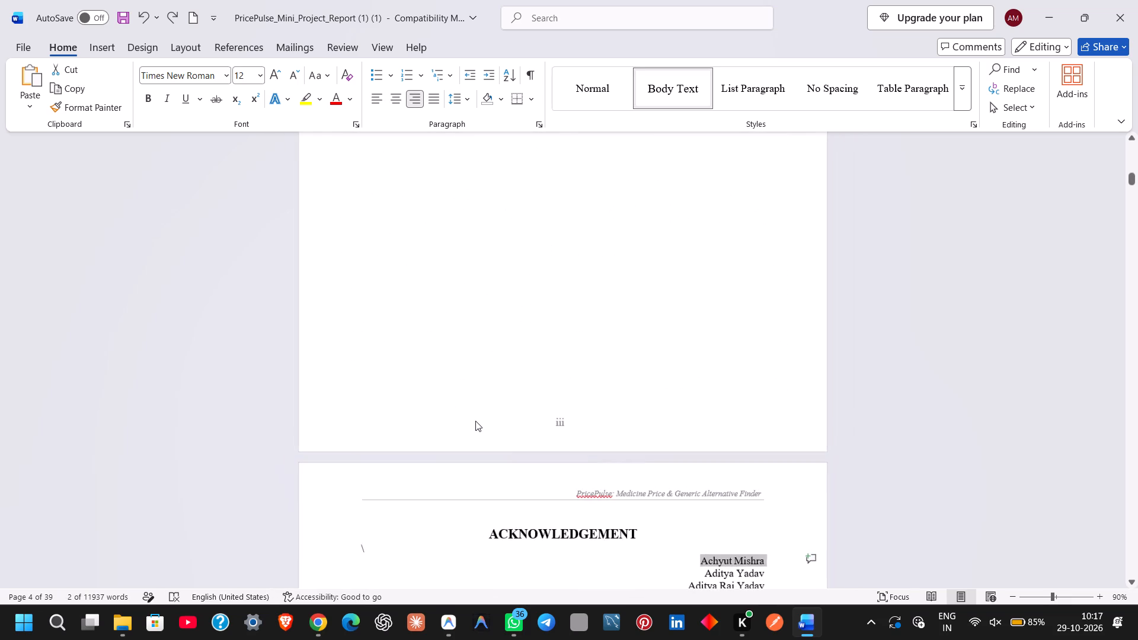
scroll(475, 421, "down", 1, "ctrl")
scroll(475, 421, "down", 1)
scroll(475, 421, "down", 1, "ctrl")
scroll(475, 421, "down", 5)
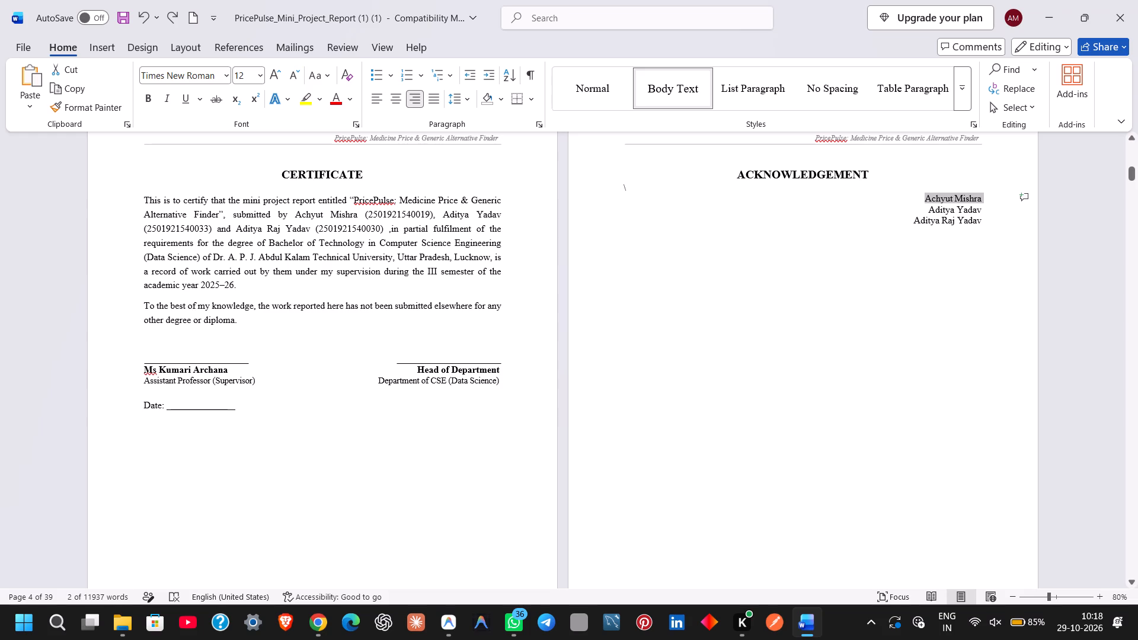
left_click_drag(923, 197, 981, 227)
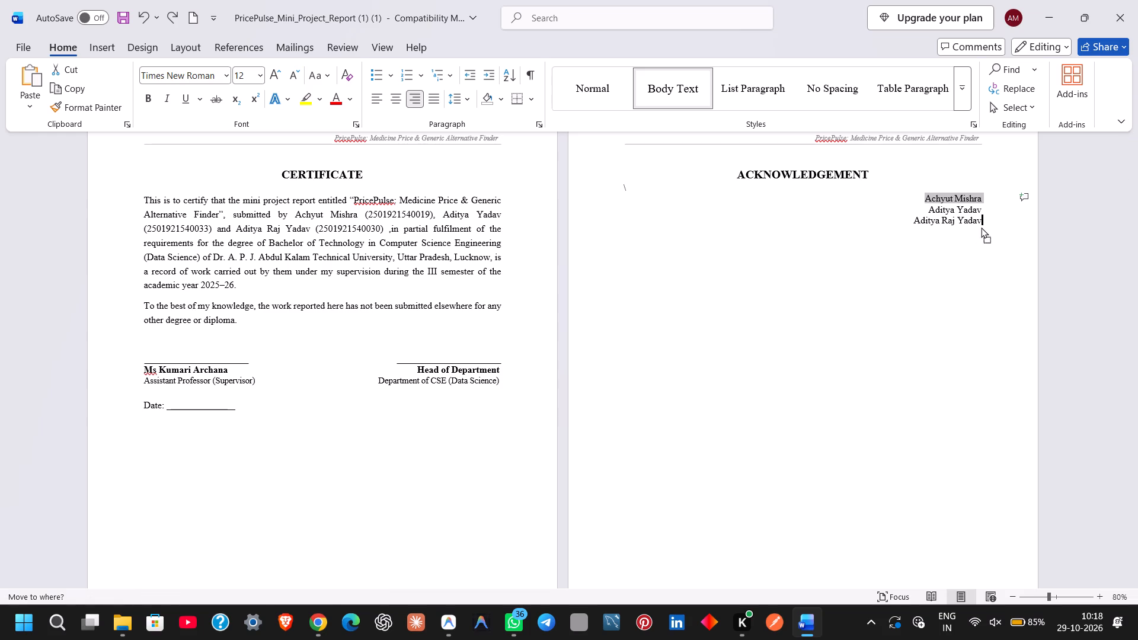
left_click_drag(981, 227, 982, 226)
key("BackSpace")
key("backslash")
key("BackSpace")
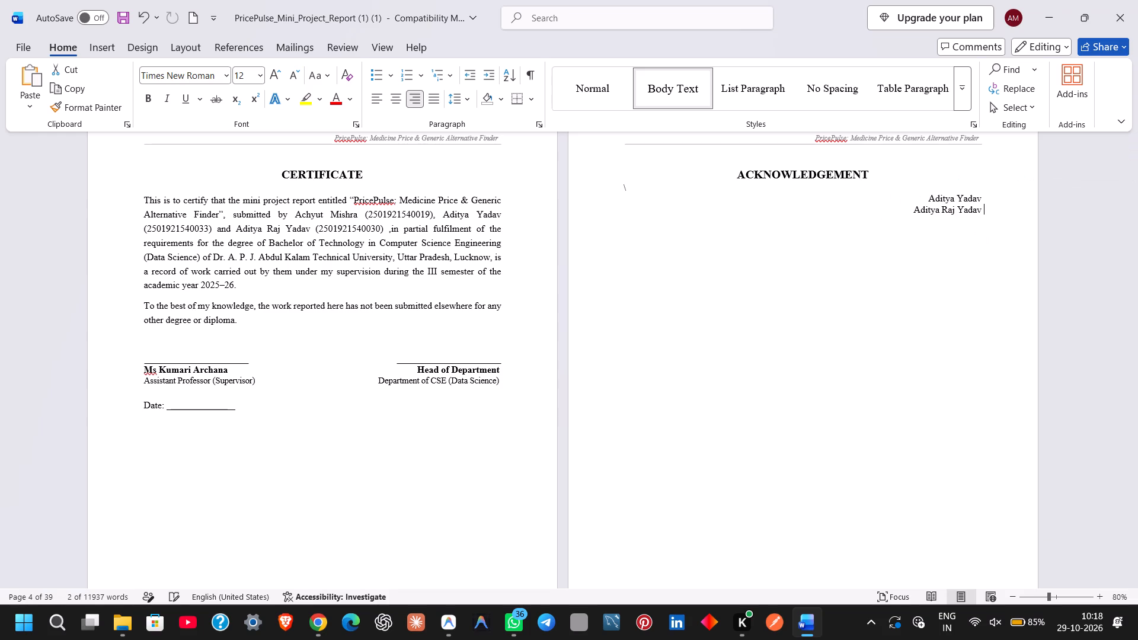
Delete the two remaining student names and the stray backslash below the Acknowledgement heading.
key("BackSpace")
key("BackSpace")
key("BackSpace")
key("BackSpace")
key("BackSpace")
key("BackSpace")
key("BackSpace")
key("BackSpace")
key("BackSpace")
key("BackSpace")
key("BackSpace")
key("BackSpace")
key("BackSpace")
key("BackSpace")
key("BackSpace")
key("BackSpace")
key("BackSpace")
key("BackSpace")
key("BackSpace")
key("BackSpace")
key("BackSpace")
key("BackSpace")
key("BackSpace")
key("BackSpace")
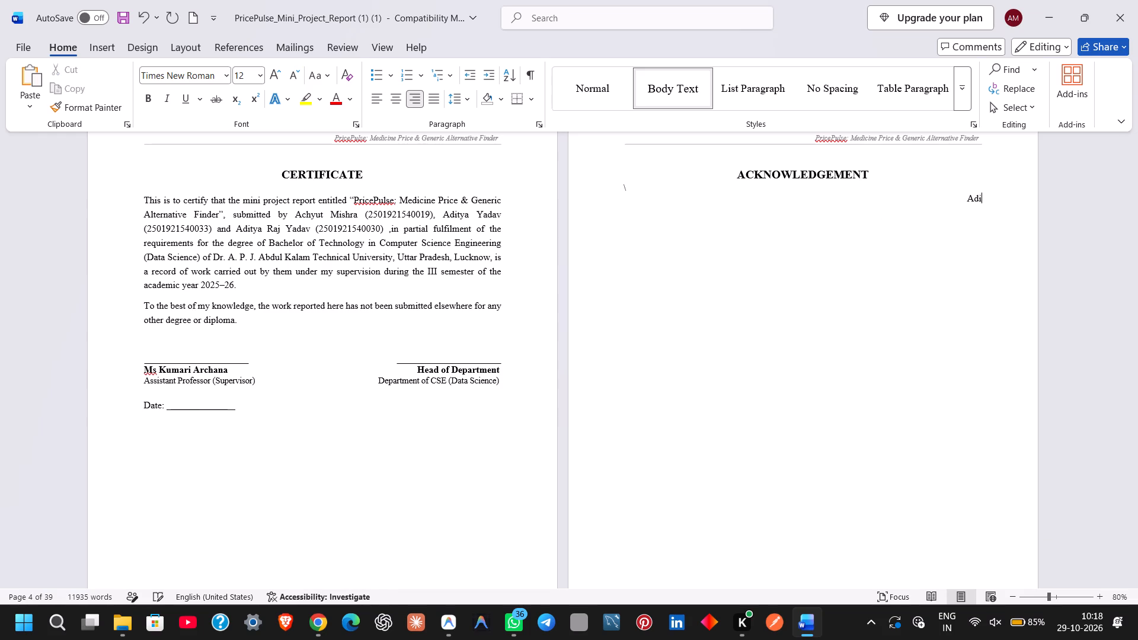
key("BackSpace")
key("BackSpace")
key("BackSpace")
key("BackSpace")
key("BackSpace")
key("BackSpace")
key("BackSpace")
key("BackSpace")
key("BackSpace")
key("BackSpace")
key("BackSpace")
key("BackSpace")
key("BackSpace")
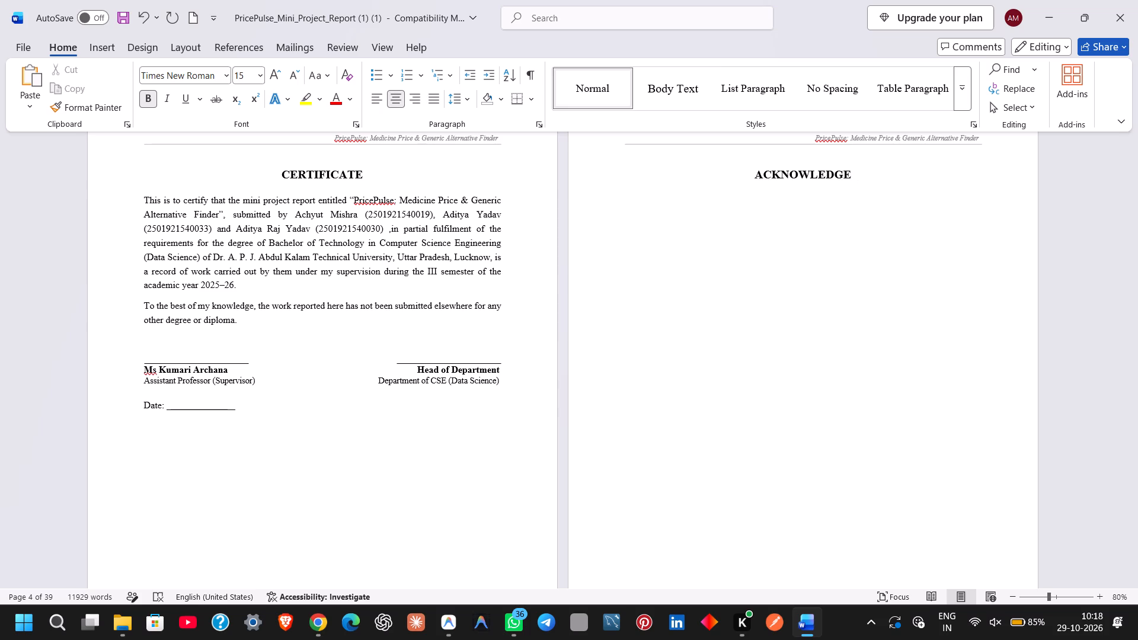
Restore the ending "MENT" so that the page heading reads "ACKNOWLEDGEMENT".
key("m")
key("BackSpace")
type("MENT")
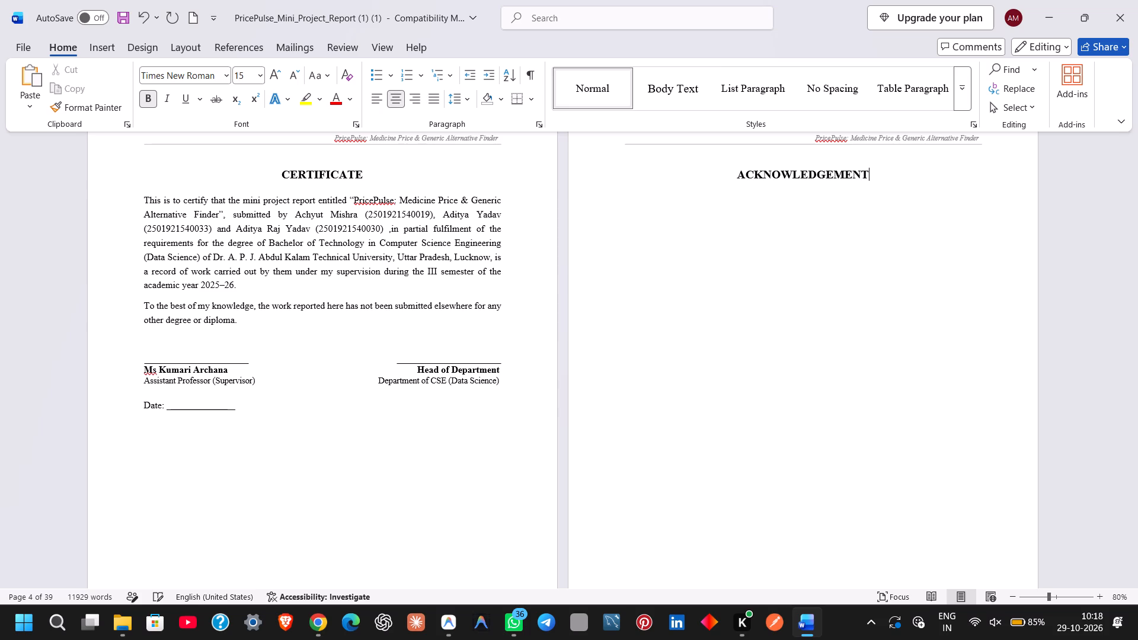
Insert six line breaks after the "ACKNOWLEDGEMENT" heading and paste the copied acknowledgement text there.
key("Return")
key("Return")
key("Return")
key("Return")
key("Return")
key("Return")
key("ctrl+v")
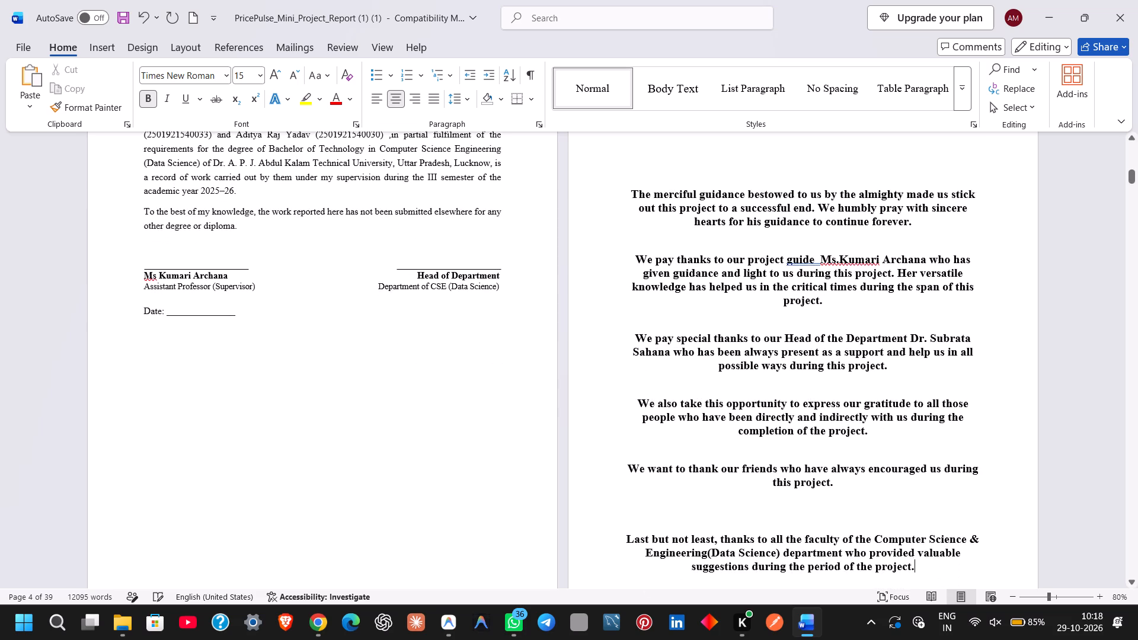
Review the pasted acknowledgement page and the rest of the report, including the contents, chapters, references and appendices.
scroll(982, 226, "right", 1)
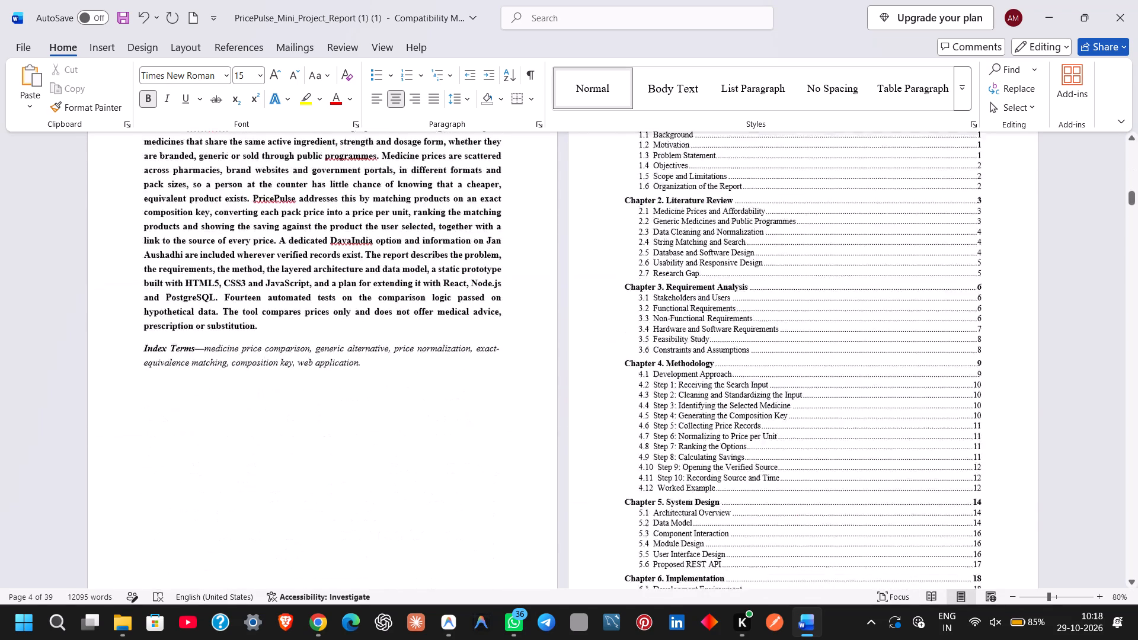
scroll(982, 226, "up", 7)
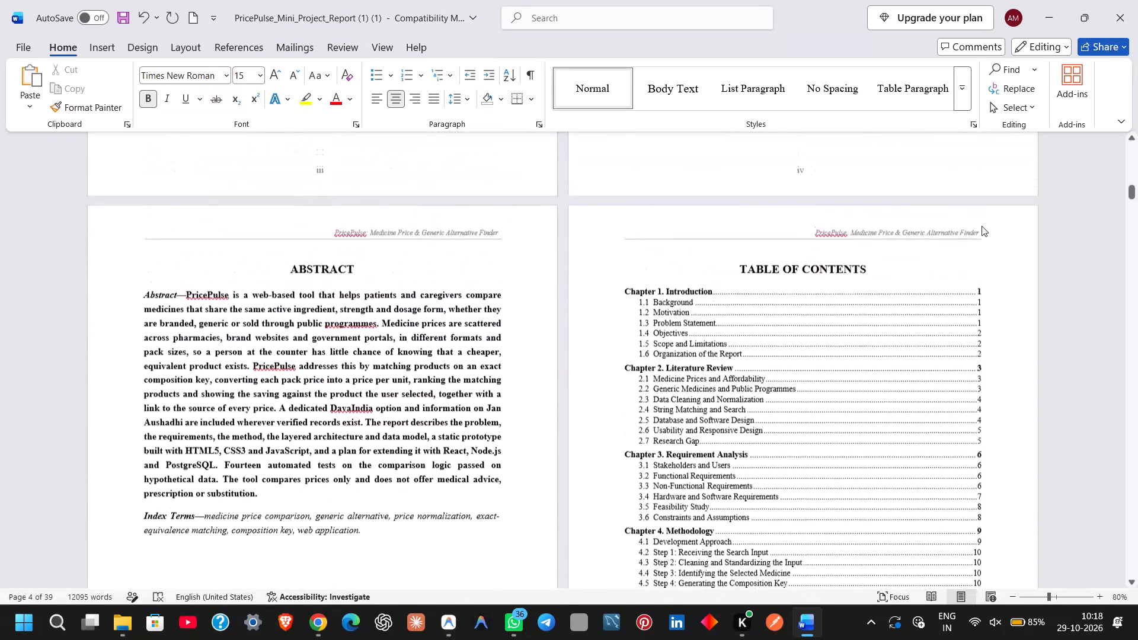
scroll(982, 226, "up", 8)
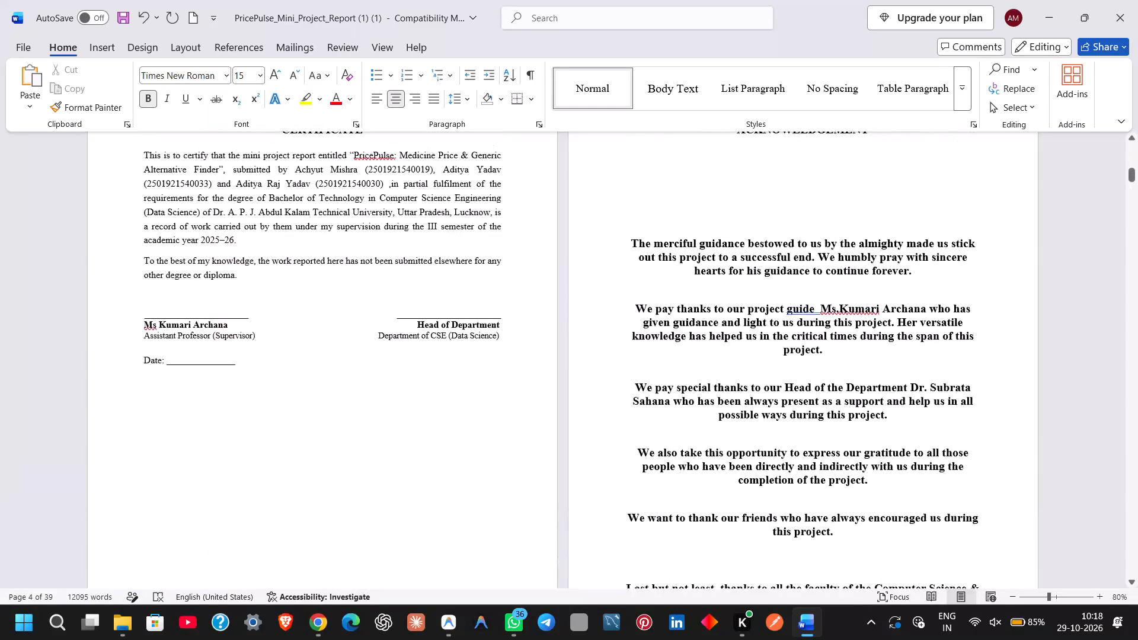
scroll(982, 226, "up", 2)
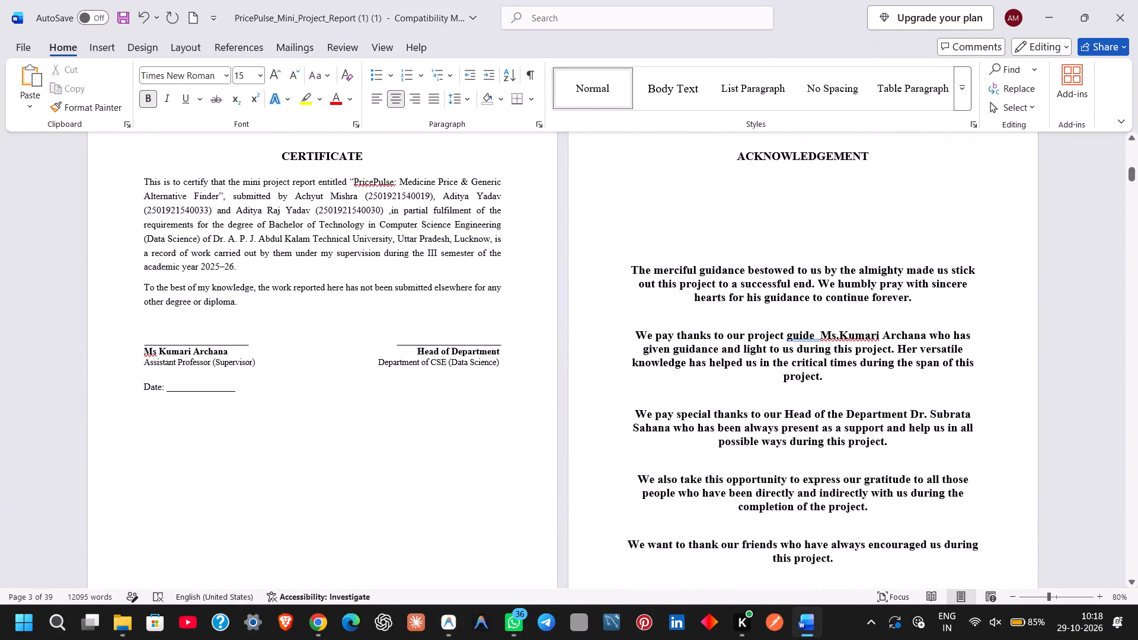
left_click(694, 300)
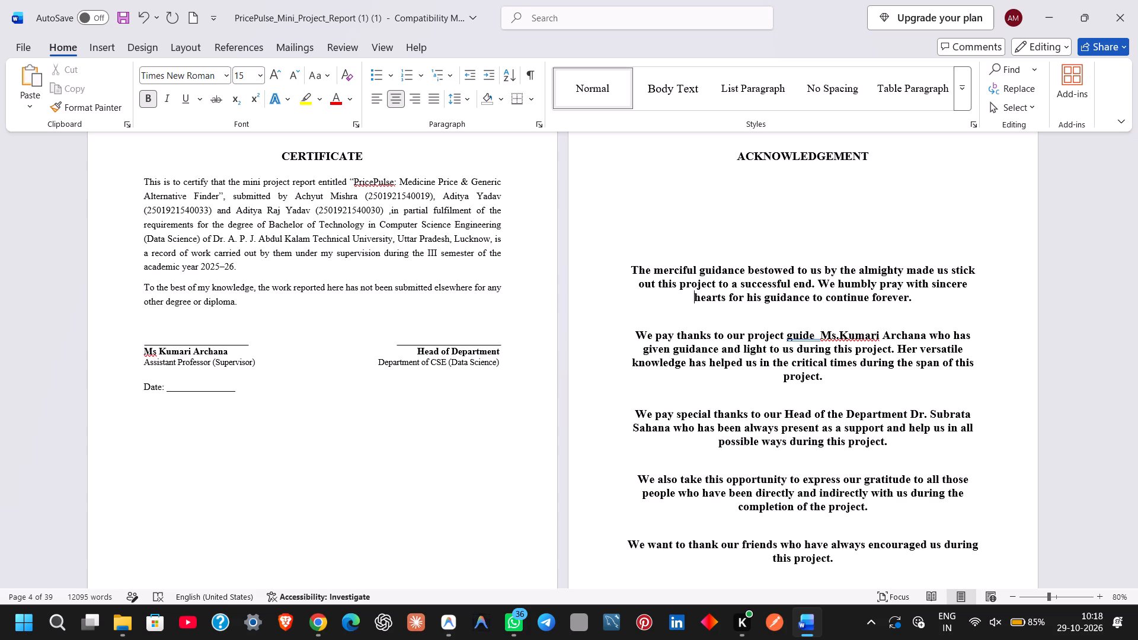
scroll(694, 300, "down", 1)
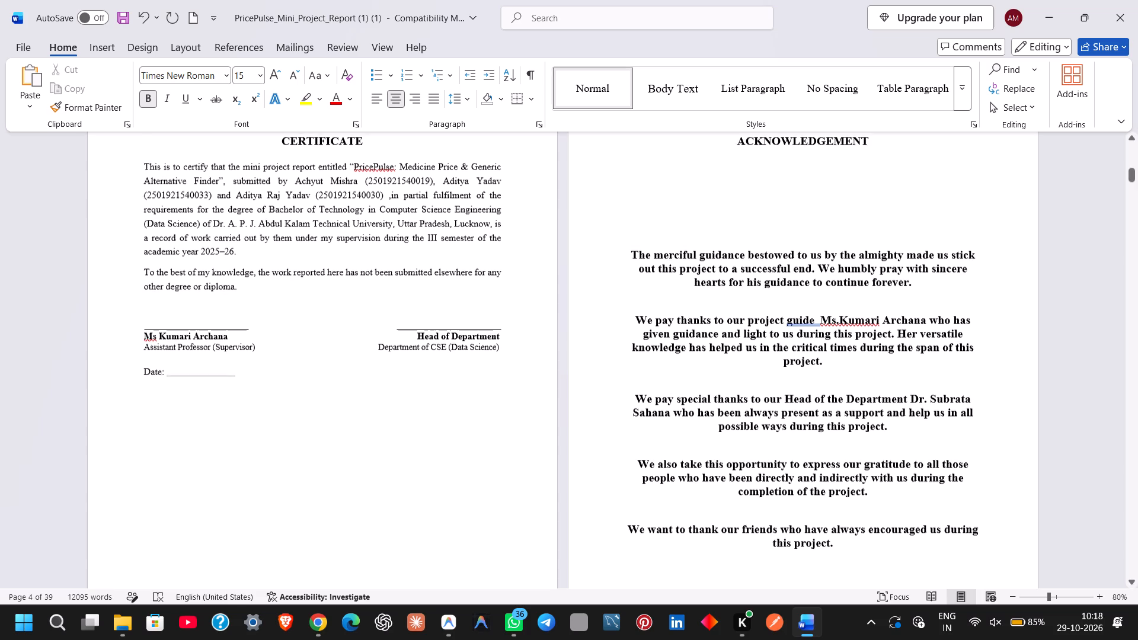
scroll(694, 300, "down", 6)
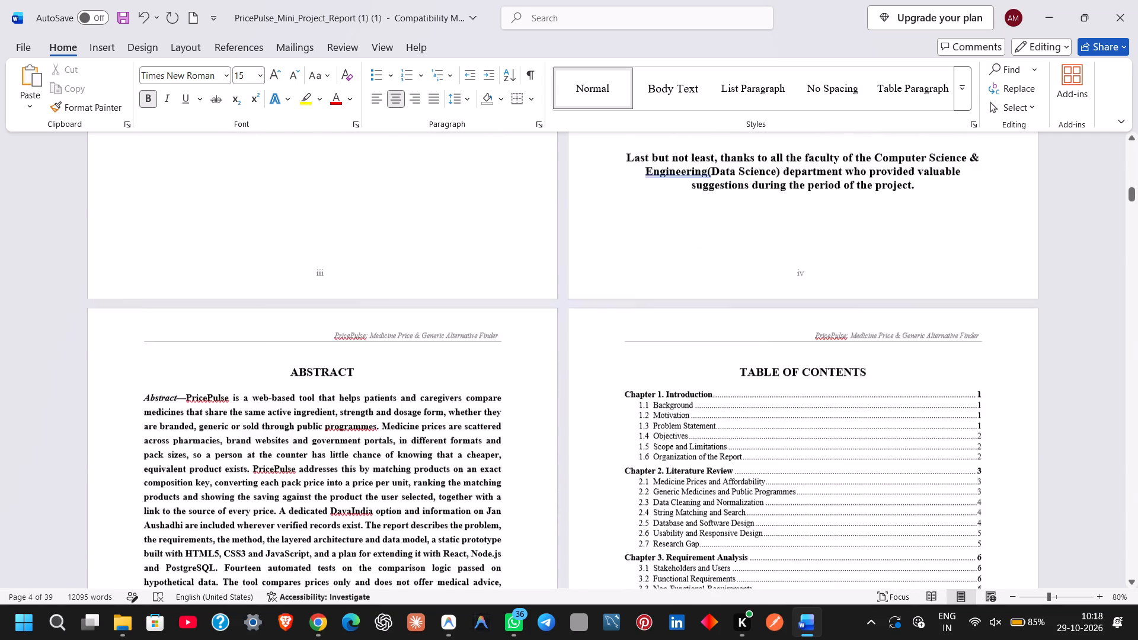
scroll(694, 300, "down", 6)
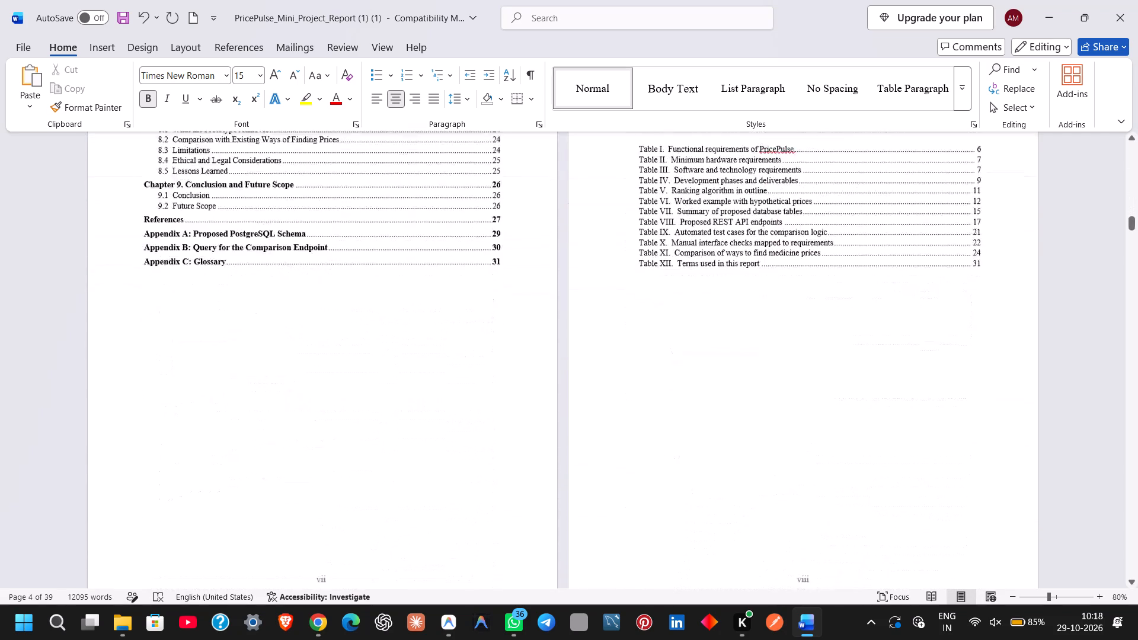
scroll(694, 300, "down", 8)
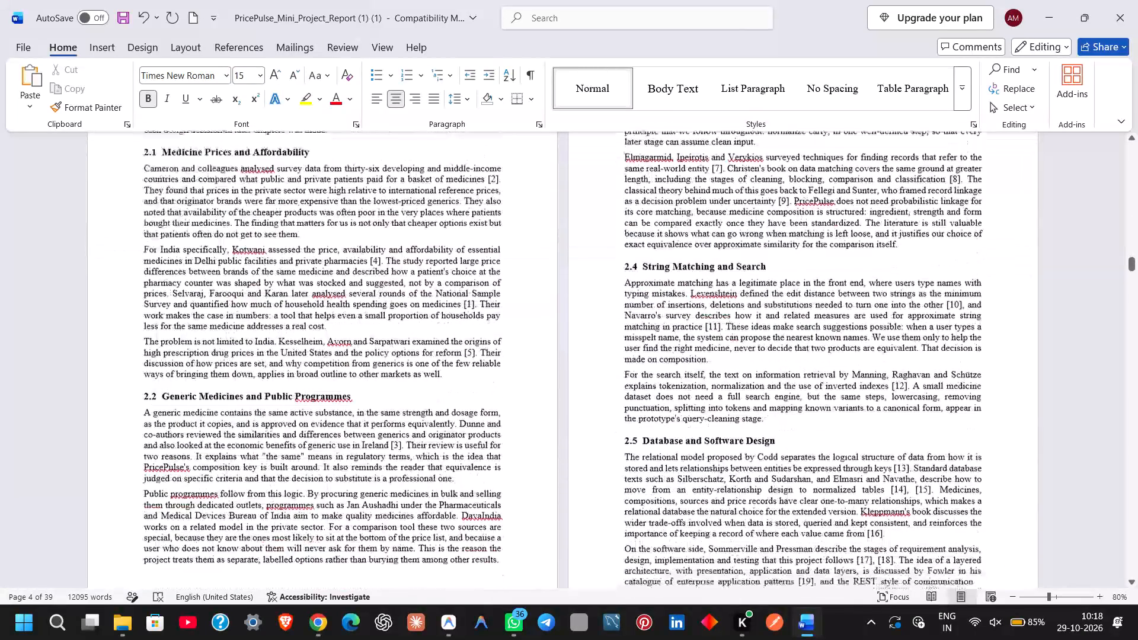
scroll(694, 300, "down", 20)
scroll(694, 300, "down", 18)
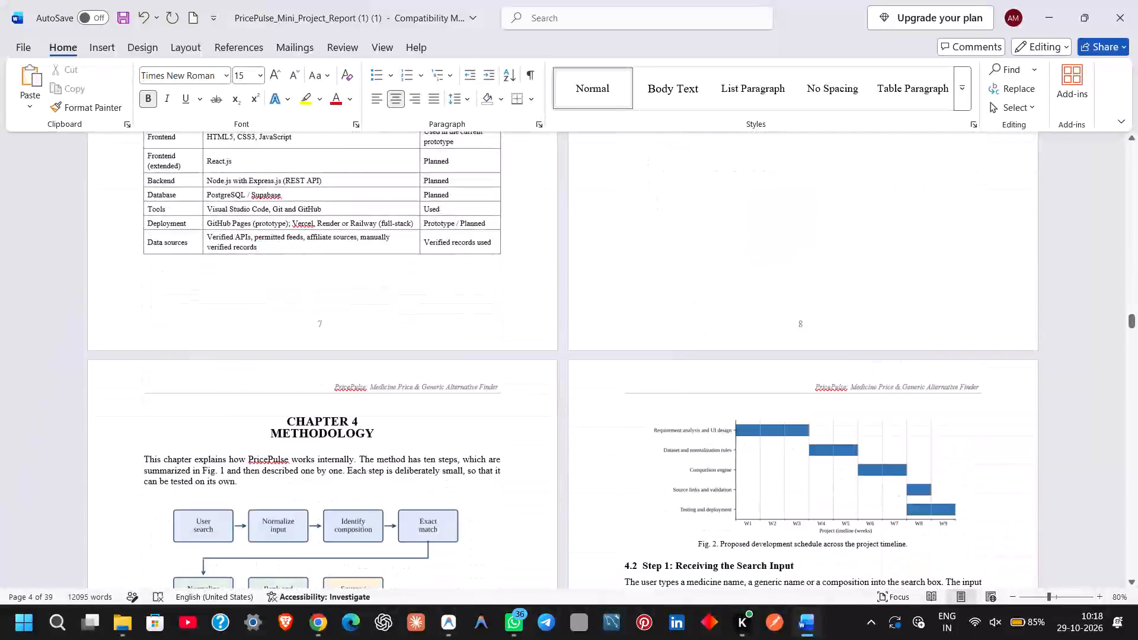
scroll(694, 300, "down", 18)
scroll(694, 300, "up", 8)
scroll(694, 300, "down", 20)
scroll(694, 300, "down", 20)
scroll(694, 300, "down", 20)
scroll(694, 300, "up", 1)
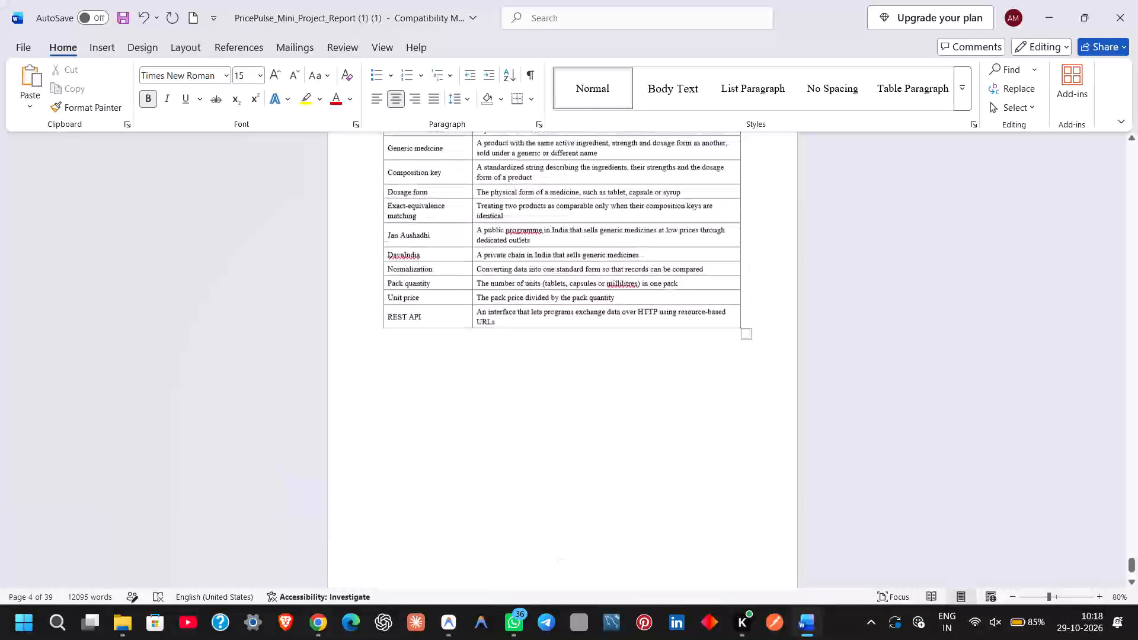
scroll(694, 300, "up", 6)
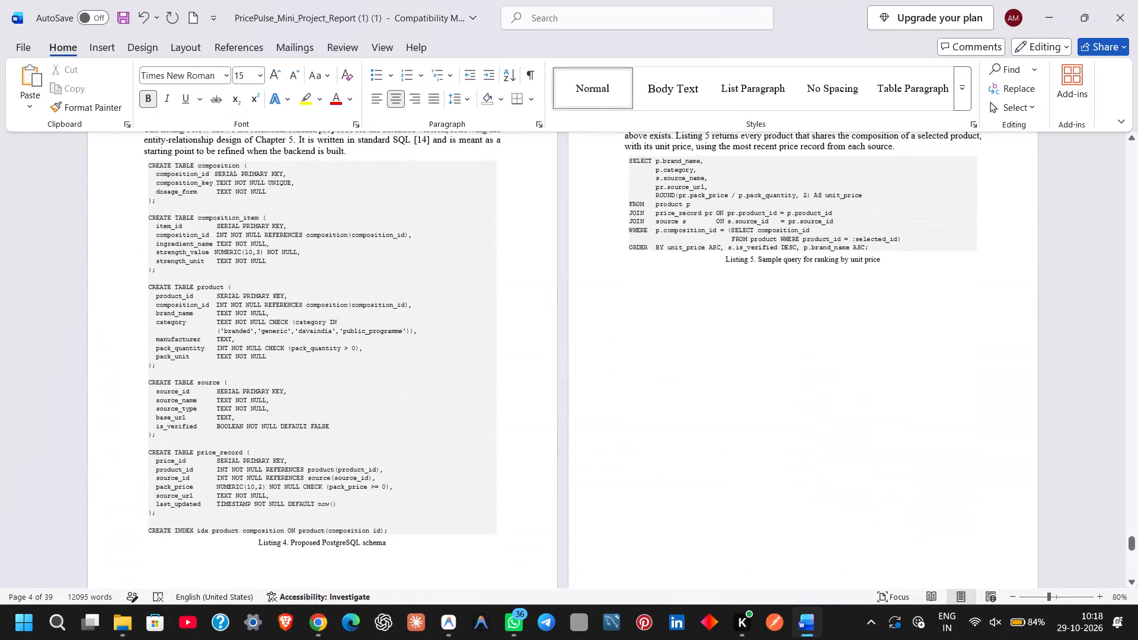
scroll(694, 300, "up", 4)
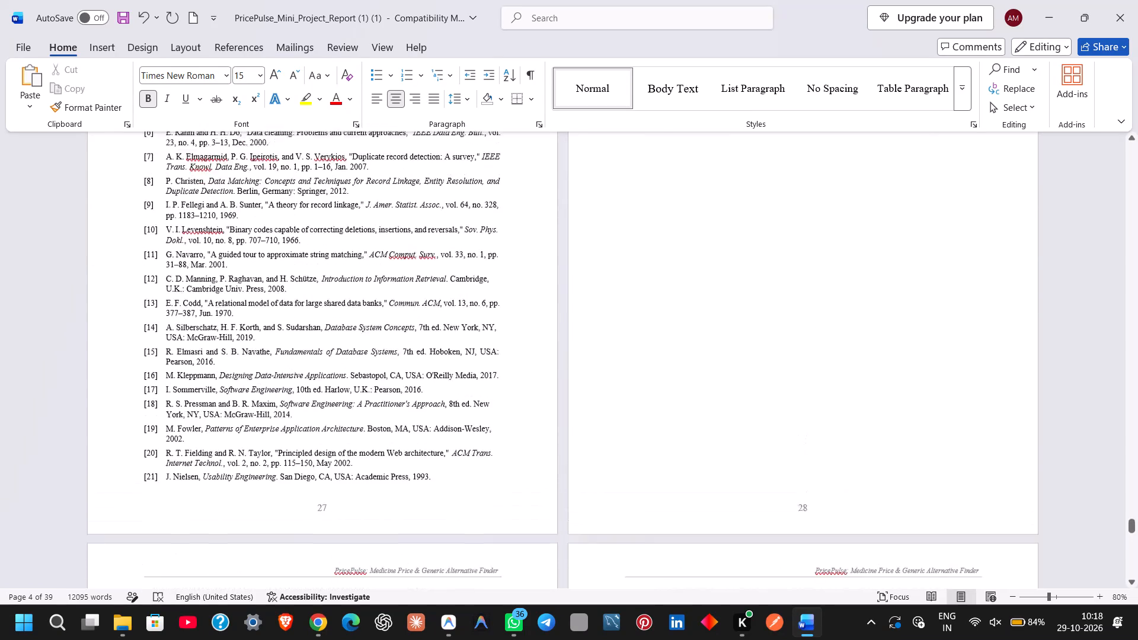
scroll(694, 300, "up", 4)
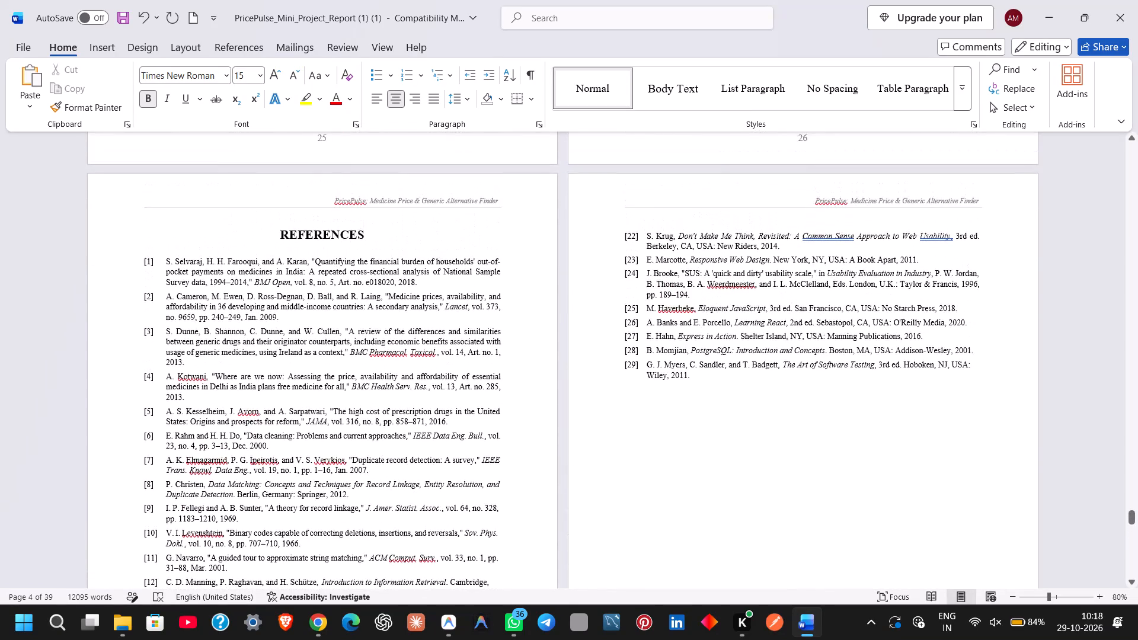
scroll(694, 300, "up", 2)
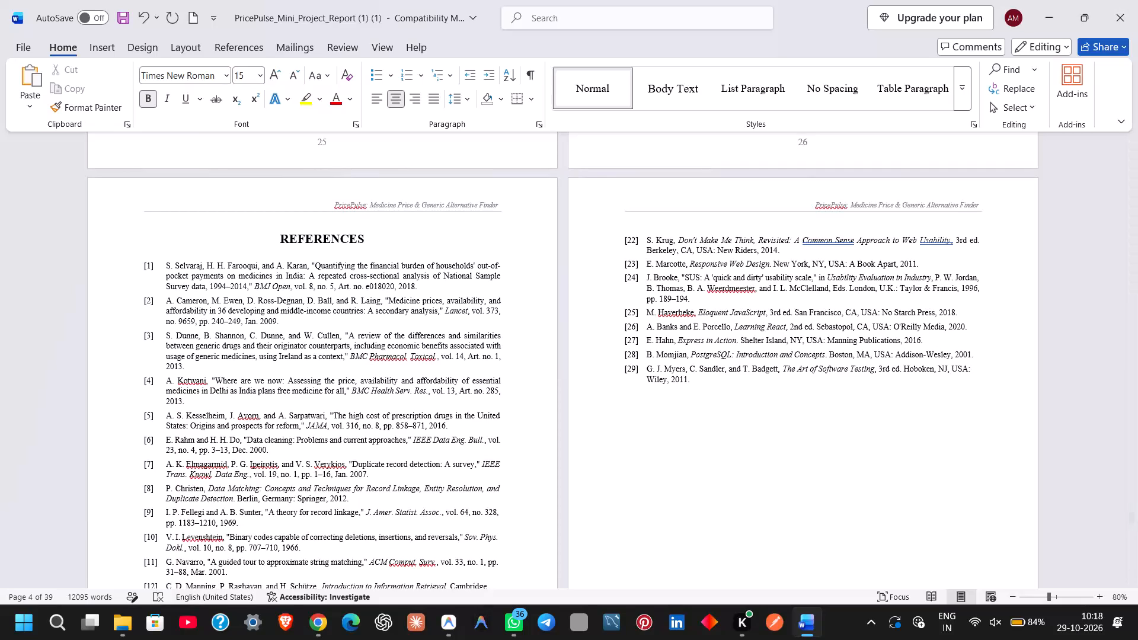
scroll(694, 300, "down", 3)
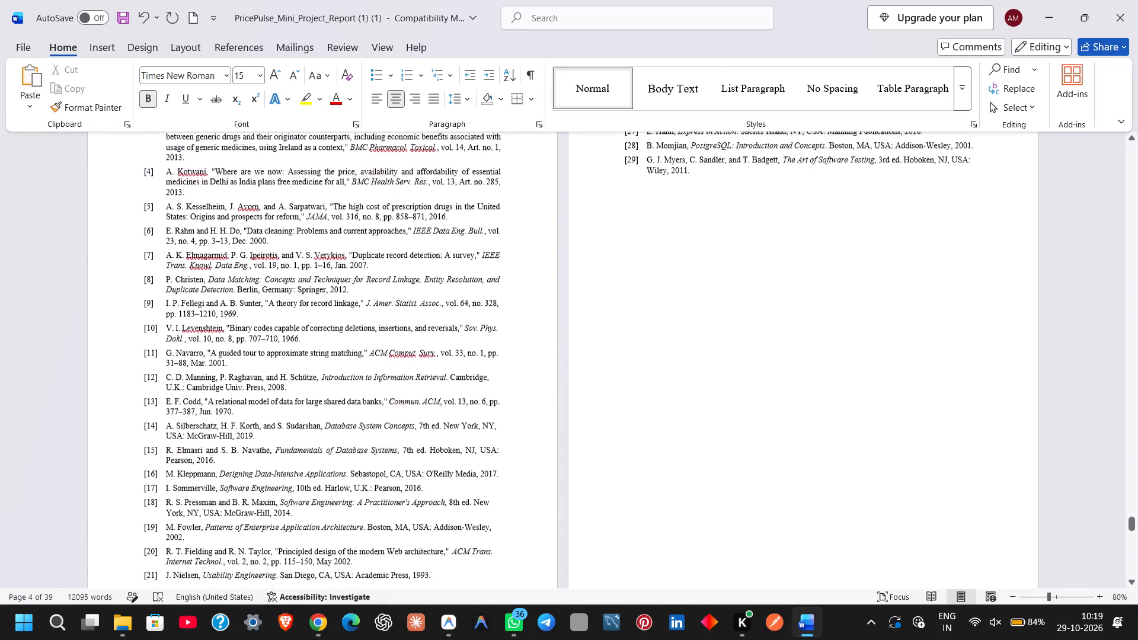
scroll(694, 300, "down", 3)
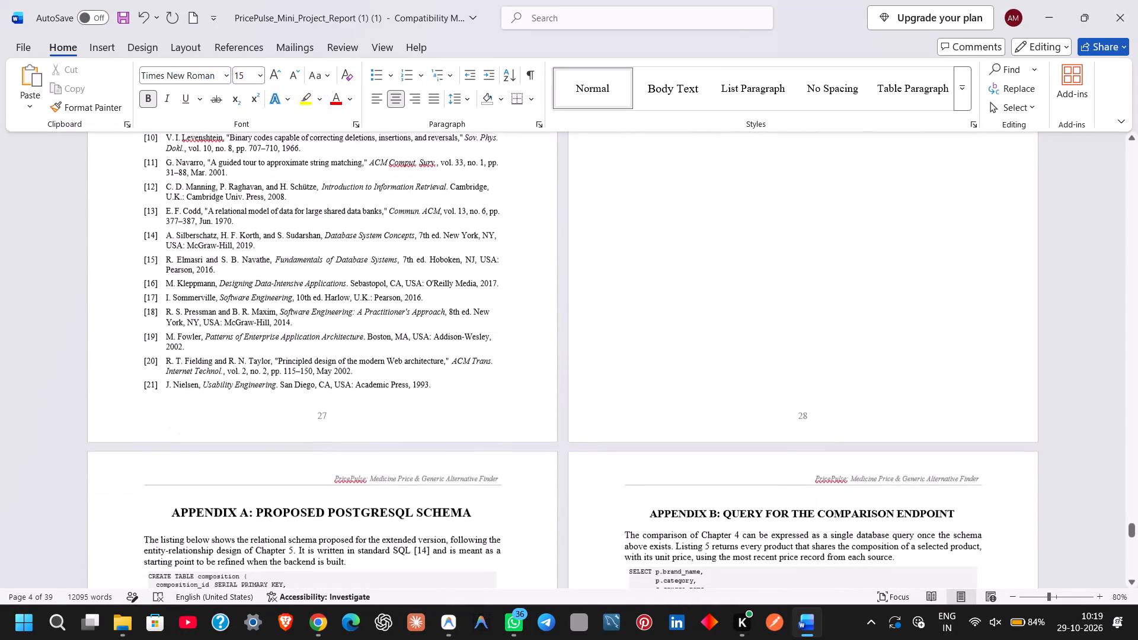
Review the references and appendices, and go back to the report's Future Scope section.
scroll(694, 300, "down", 4)
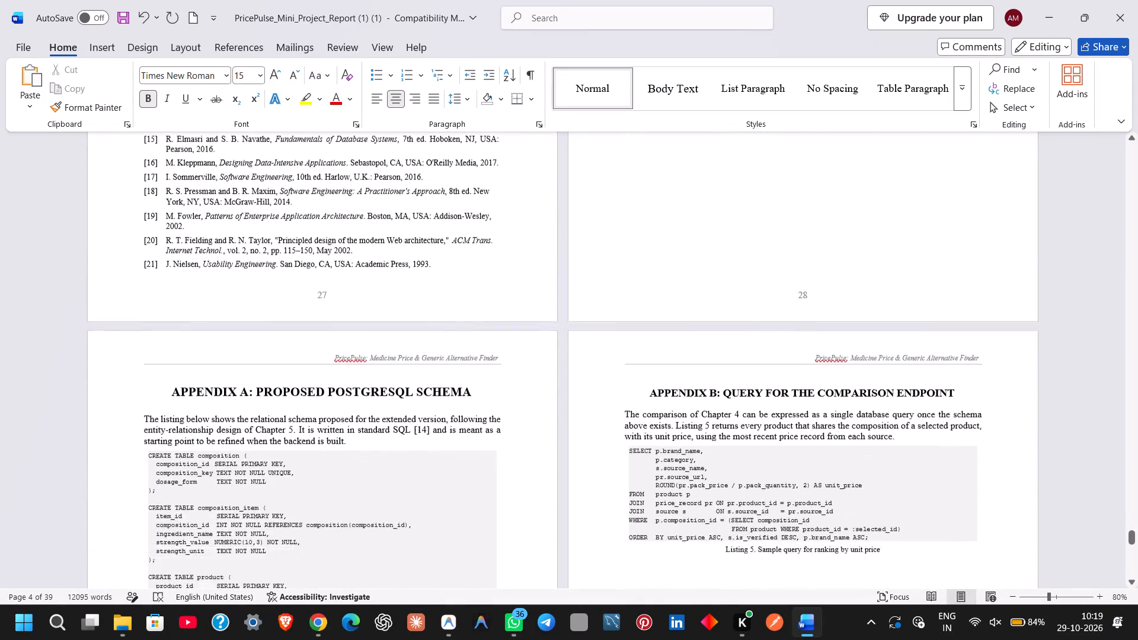
scroll(694, 300, "down", 5)
scroll(694, 300, "up", 3)
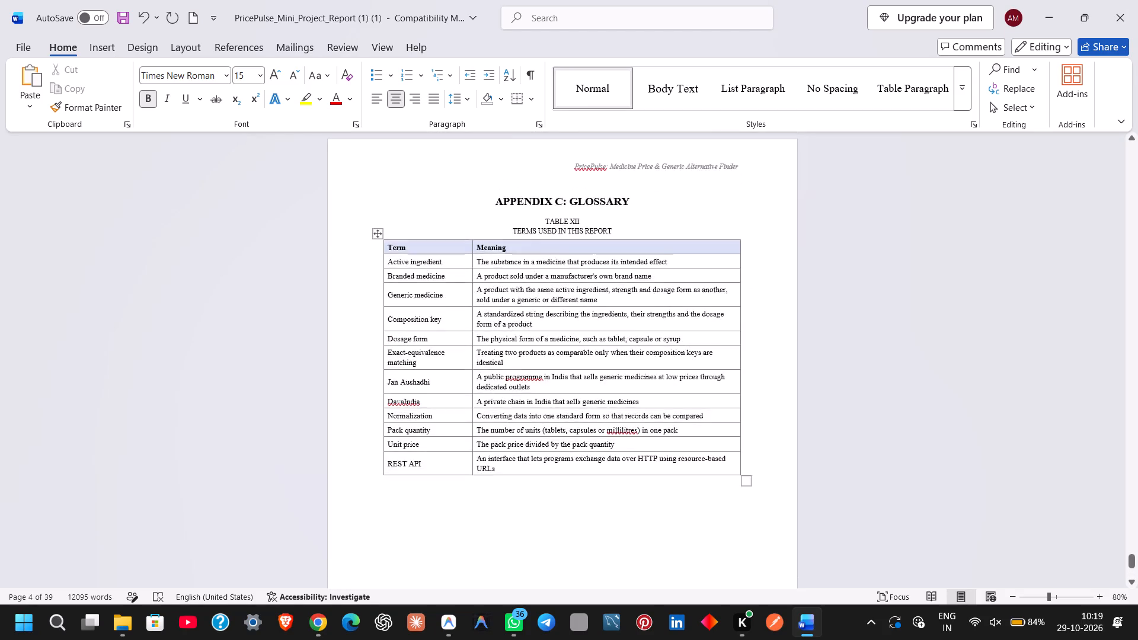
scroll(694, 300, "up", 6)
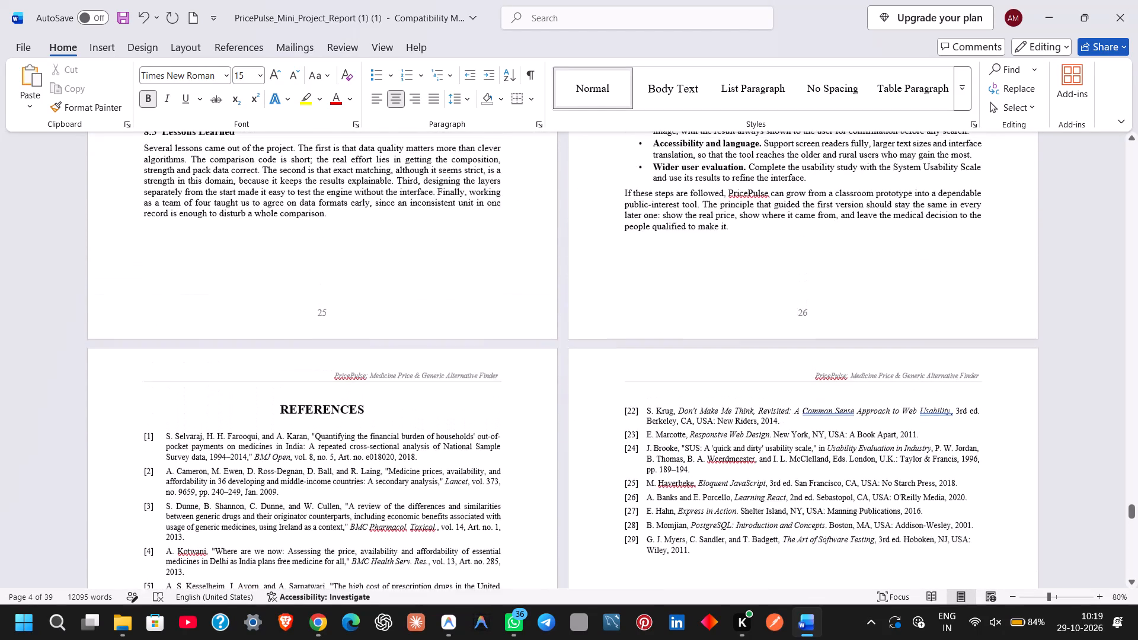
scroll(694, 300, "up", 3)
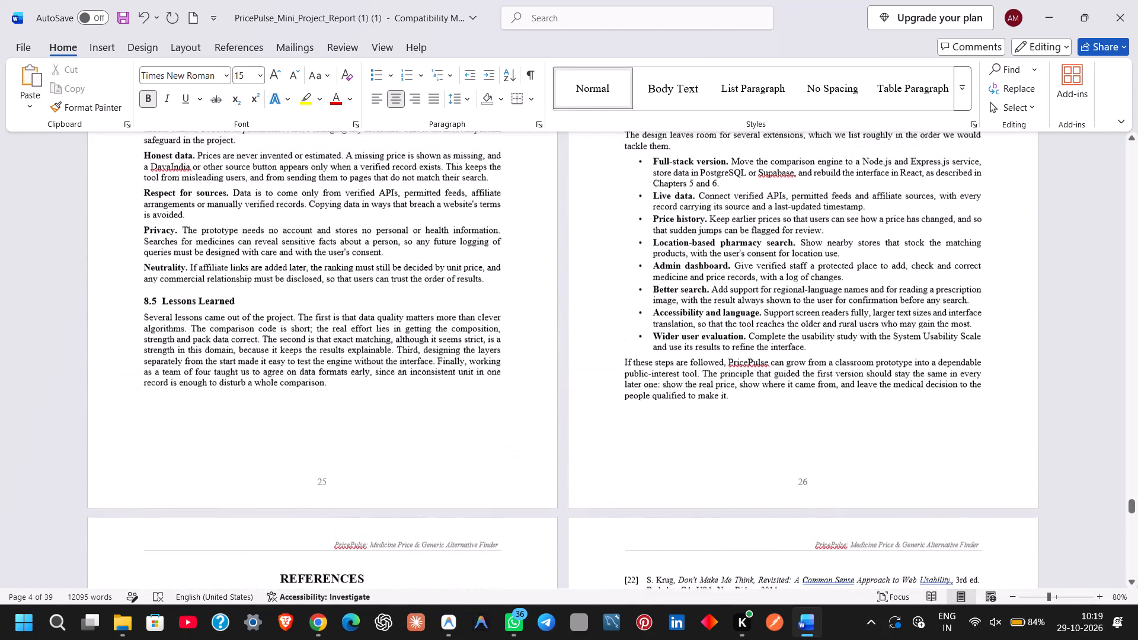
scroll(694, 300, "up", 3)
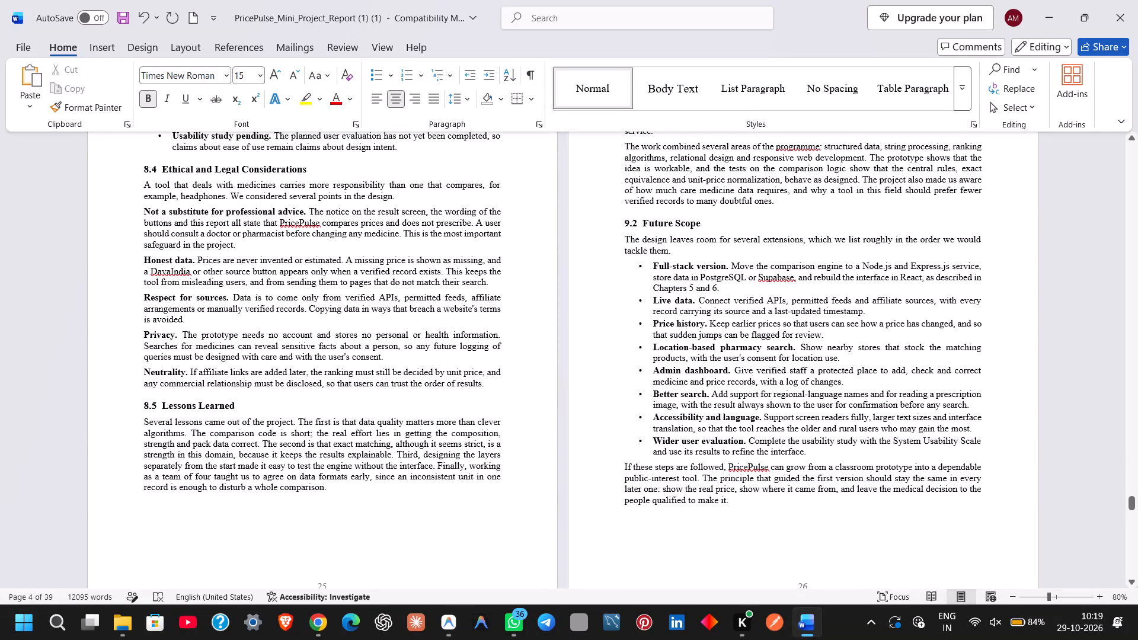
Delete the text of the "Location-based pharmacy search" and "Admin dashboard" bullets in section 9.2 Future Scope, keeping one empty bullet.
left_click_drag(839, 382, 671, 337)
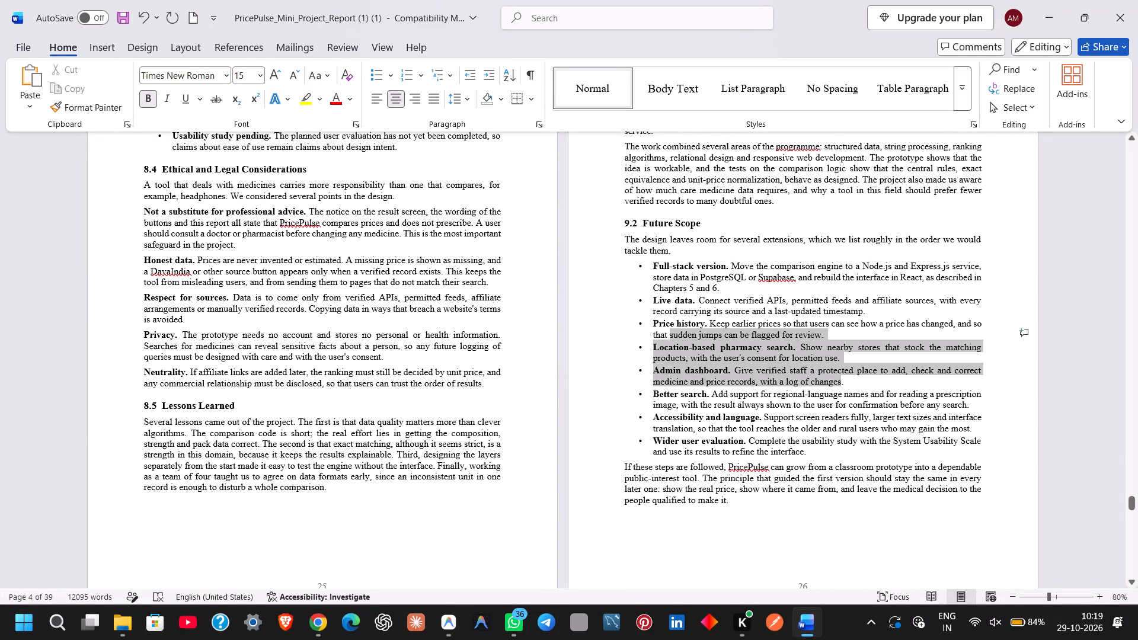
left_click_drag(671, 337, 651, 343)
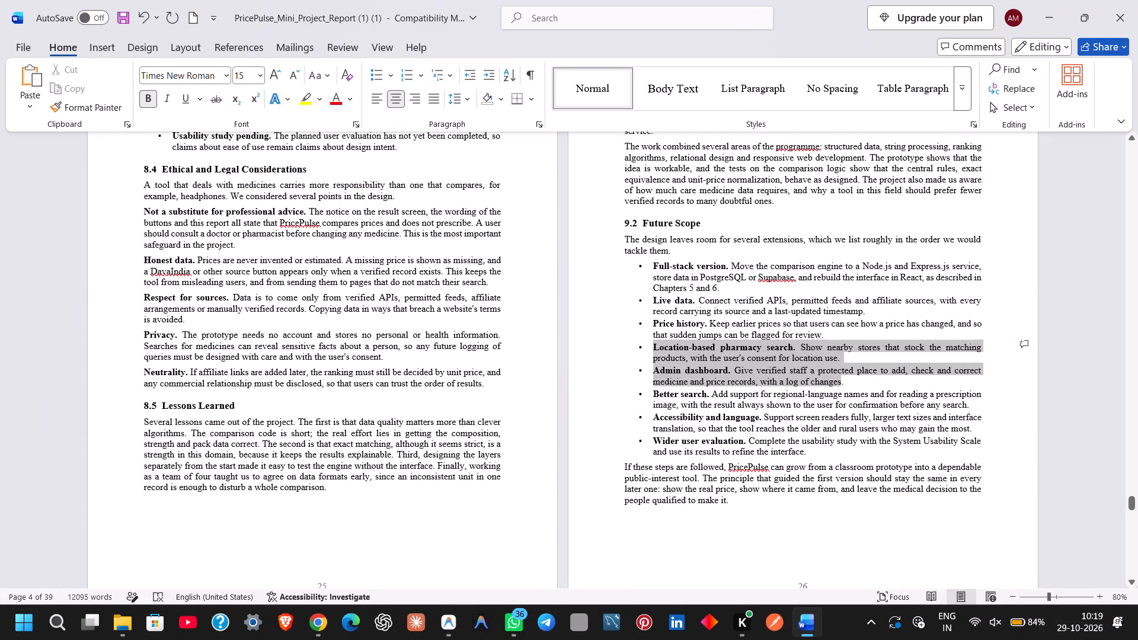
left_click_drag(651, 343, 650, 343)
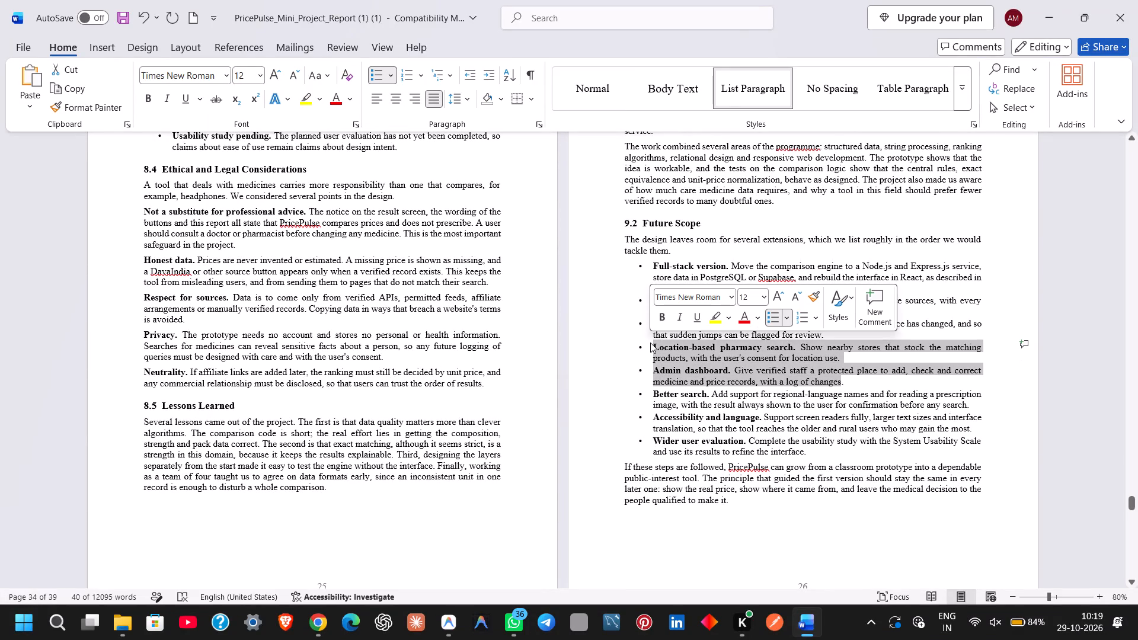
key("BackSpace")
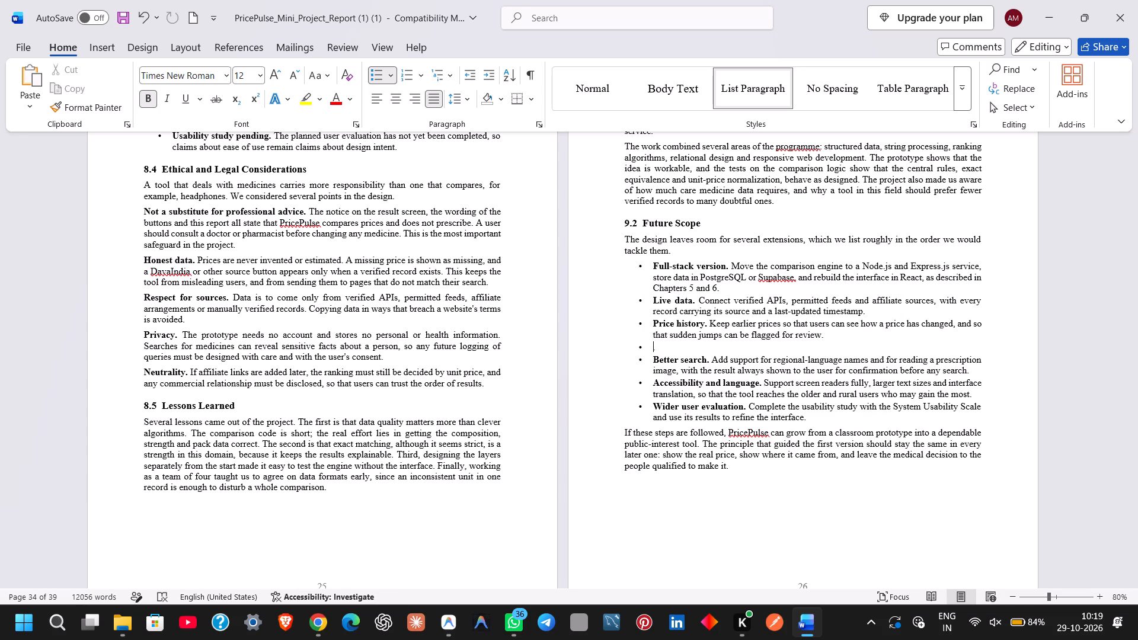
Enter the bold label "Prescription scanner." in the emptied bullet under Future Scope.
type("rescription")
key("space")
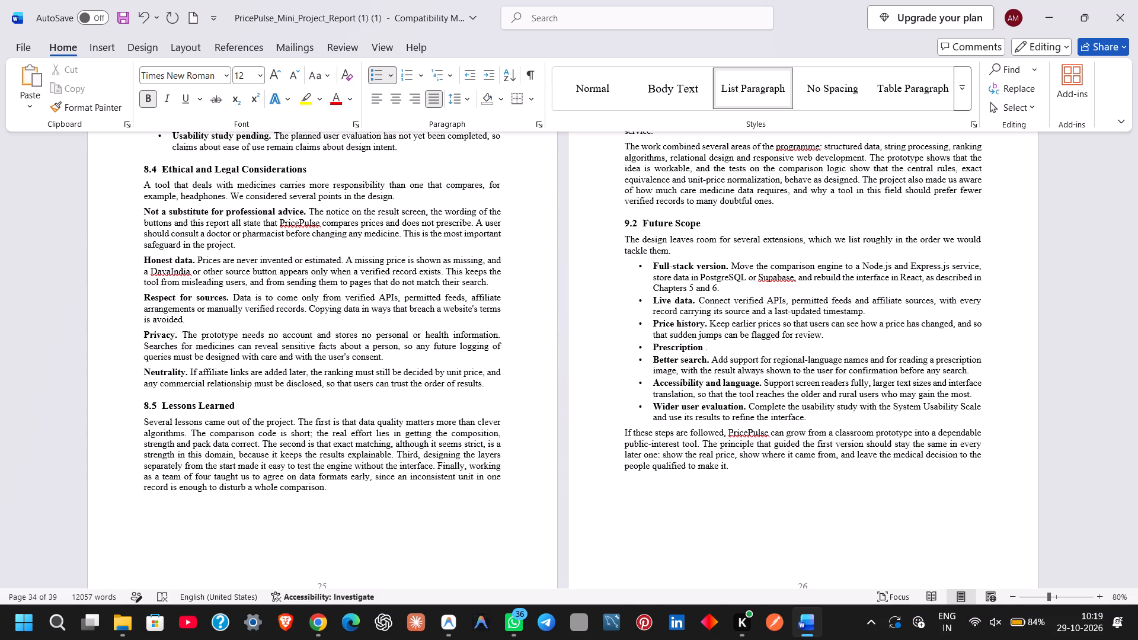
type("scann")
type("er")
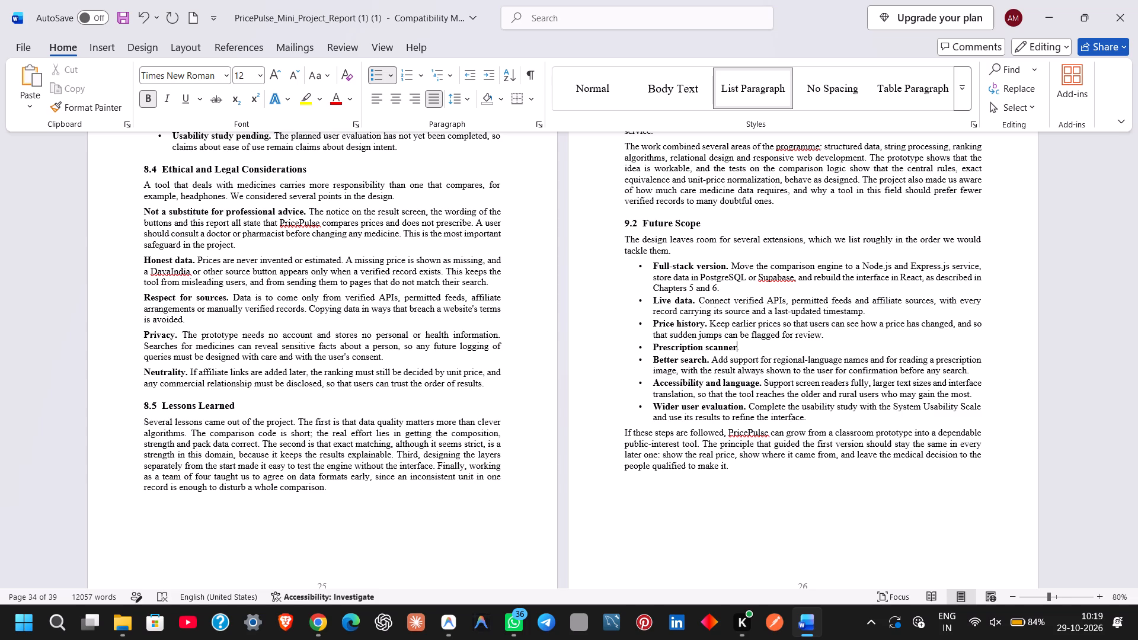
key("period")
key("space")
Begin the Prescription scanner description in regular weight with "A dedicated section for uploading prescription".
left_click(750, 343)
key("a")
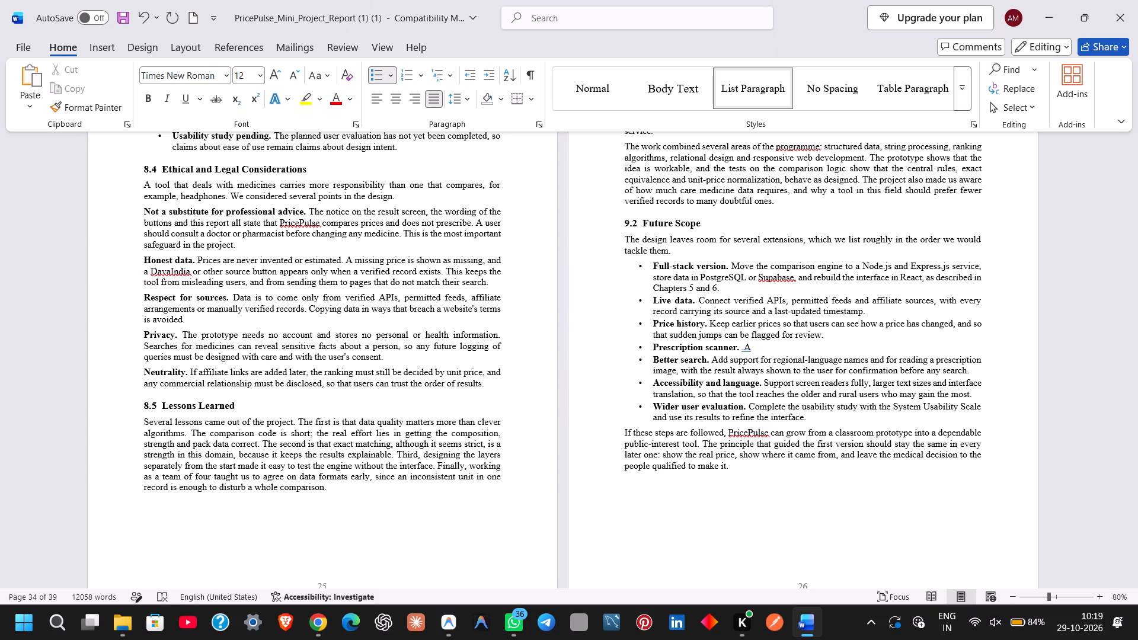
key("space")
type("dedicated")
key("space")
type("section for uploading")
key("space")
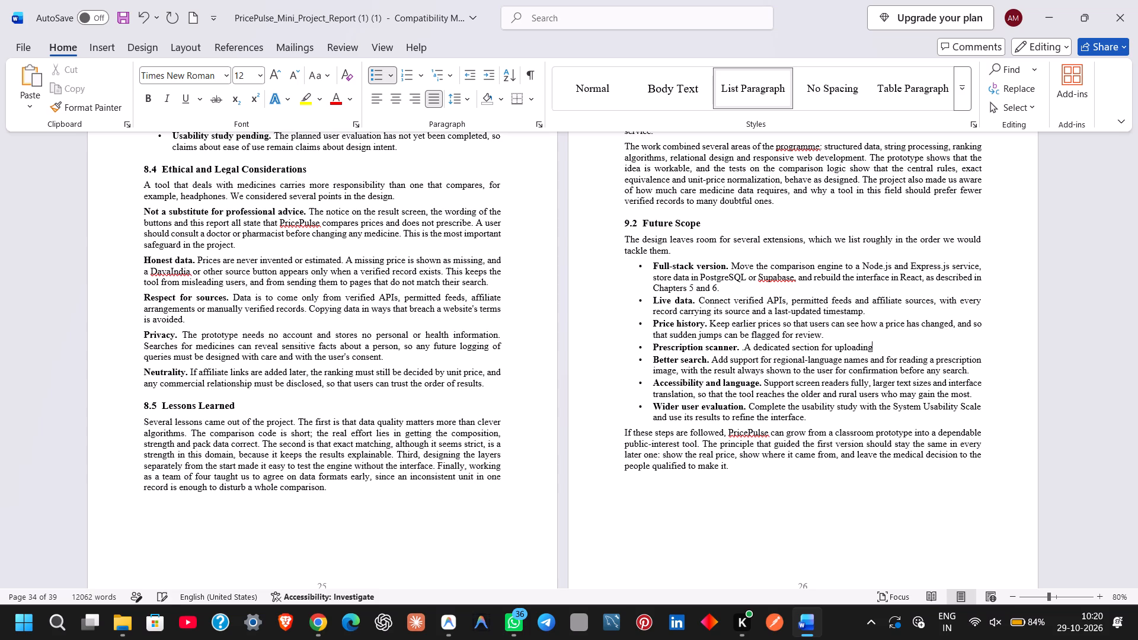
type("presc")
type("cription")
key("space")
Continue the Prescription scanner bullet with ",trained native model will fetch medicine".
type(",te")
key("BackSpace")
type("rained native model")
key("space")
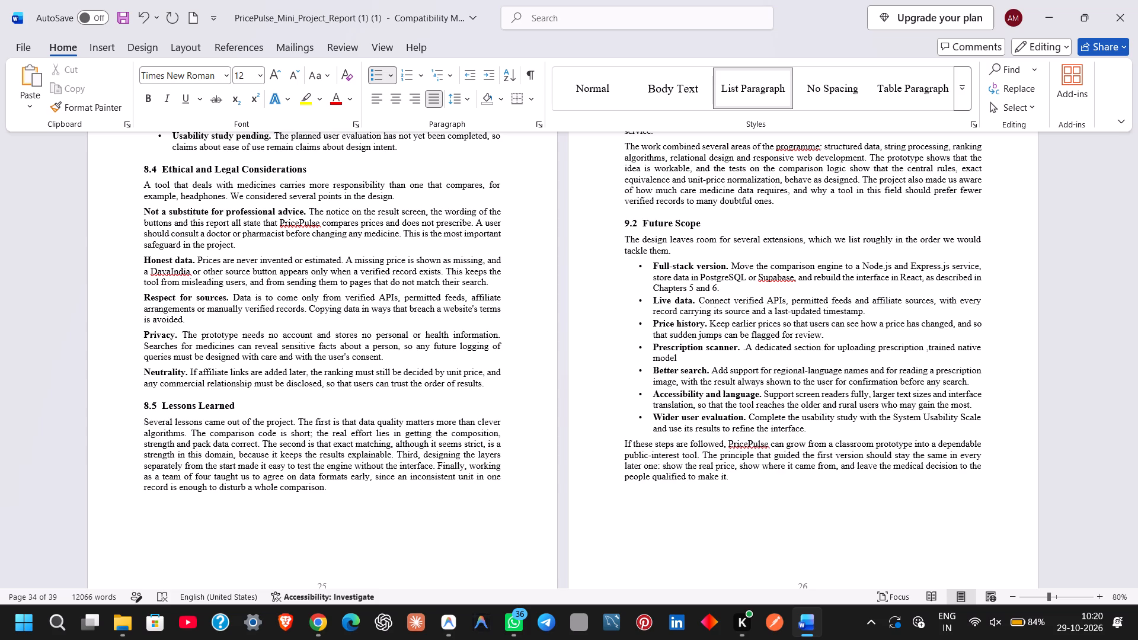
type("will")
key("space")
type("fetch")
key("space")
type("medicine")
key("space")
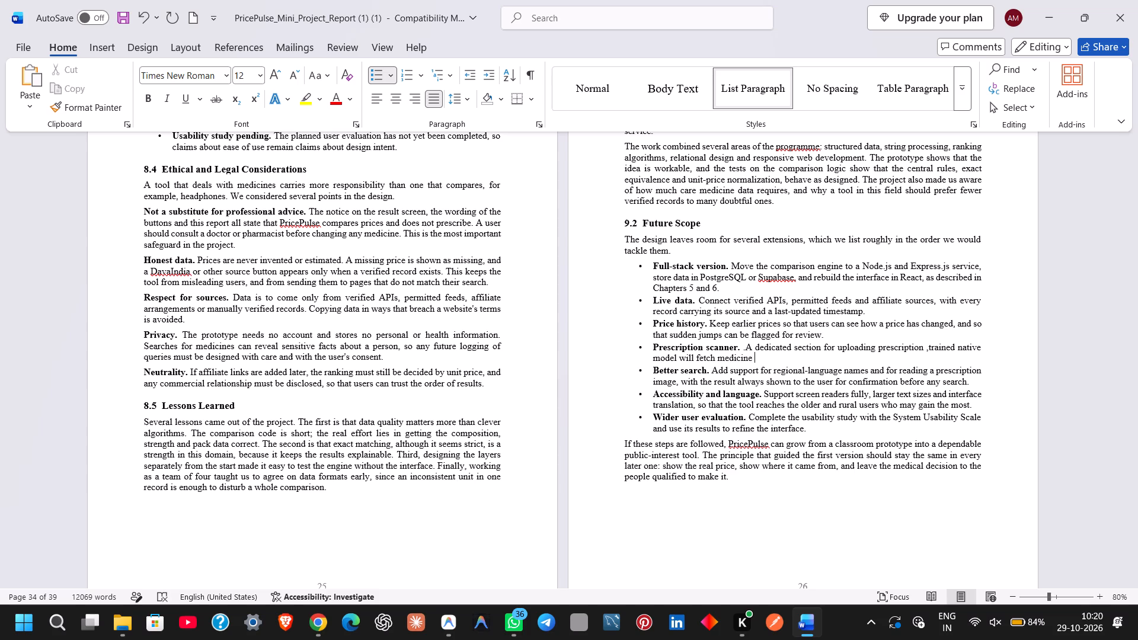
Complete the Prescription scanner sentence with "and recommend the best valued options.".
type("adn")
key("BackSpace")
key("BackSpace")
type("nd")
key("space")
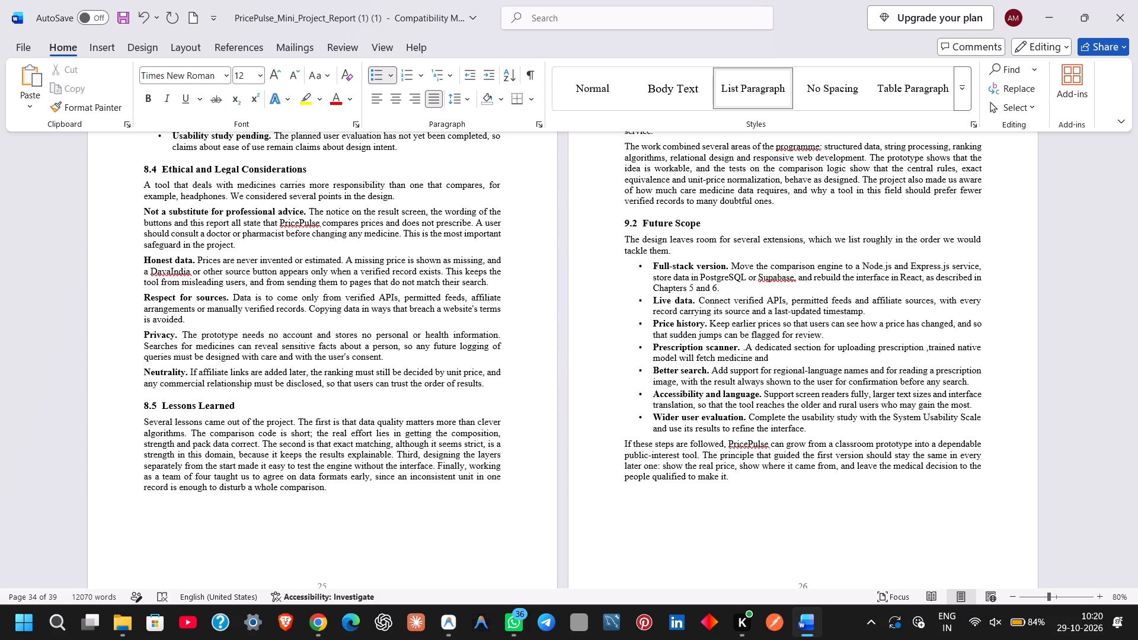
type("rec")
type("ommn")
key("BackSpace")
key("e")
type("nd the")
key("space")
type("best valu")
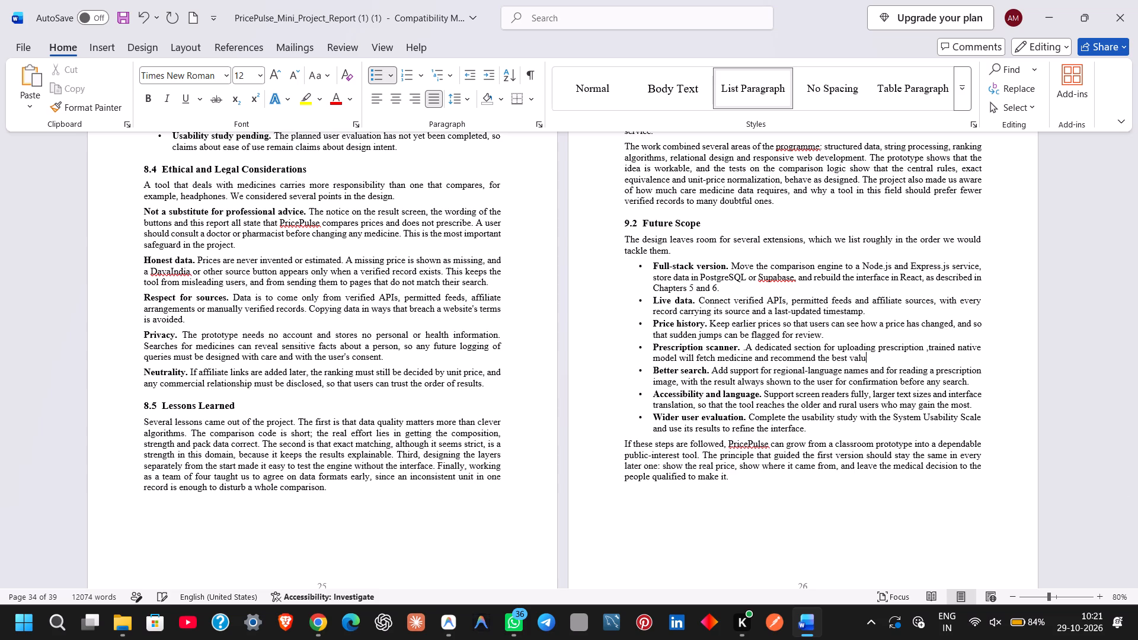
type("ed optio")
type("ns.")
Review the edited Future Scope list, the neighbouring Lessons Learned section and the references pages.
scroll(899, 358, "down", 2)
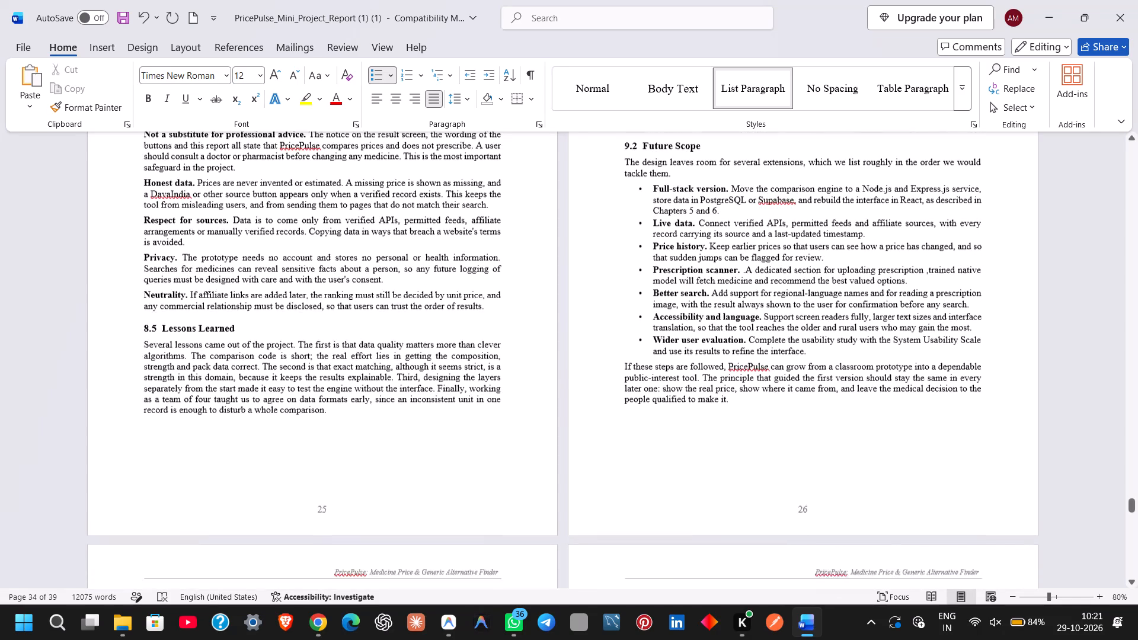
scroll(899, 358, "down", 2)
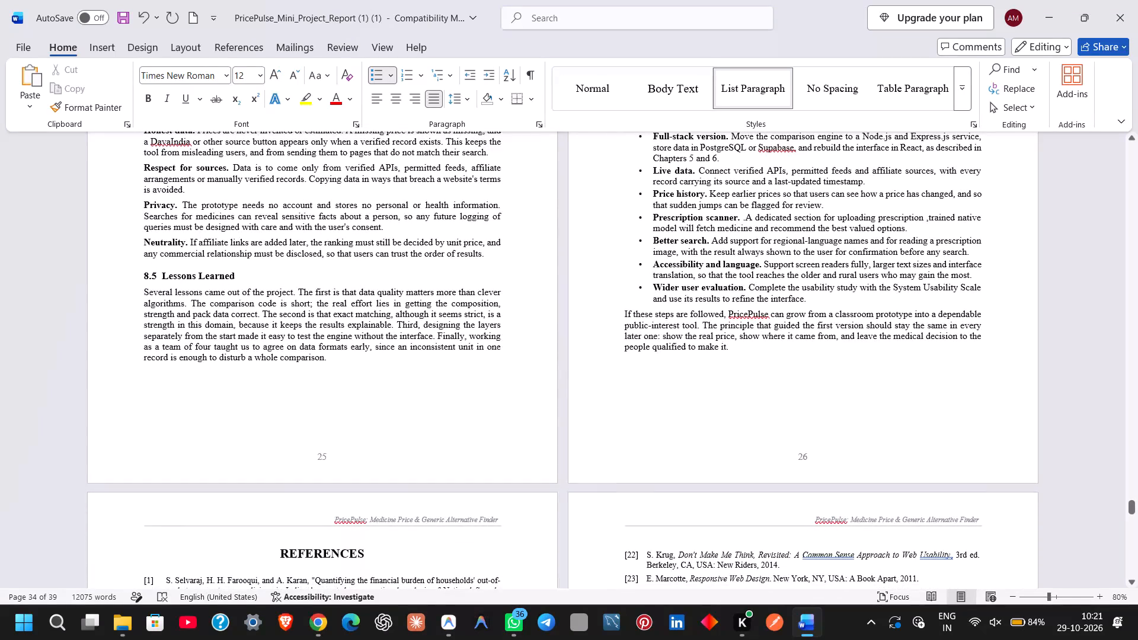
scroll(899, 358, "down", 2)
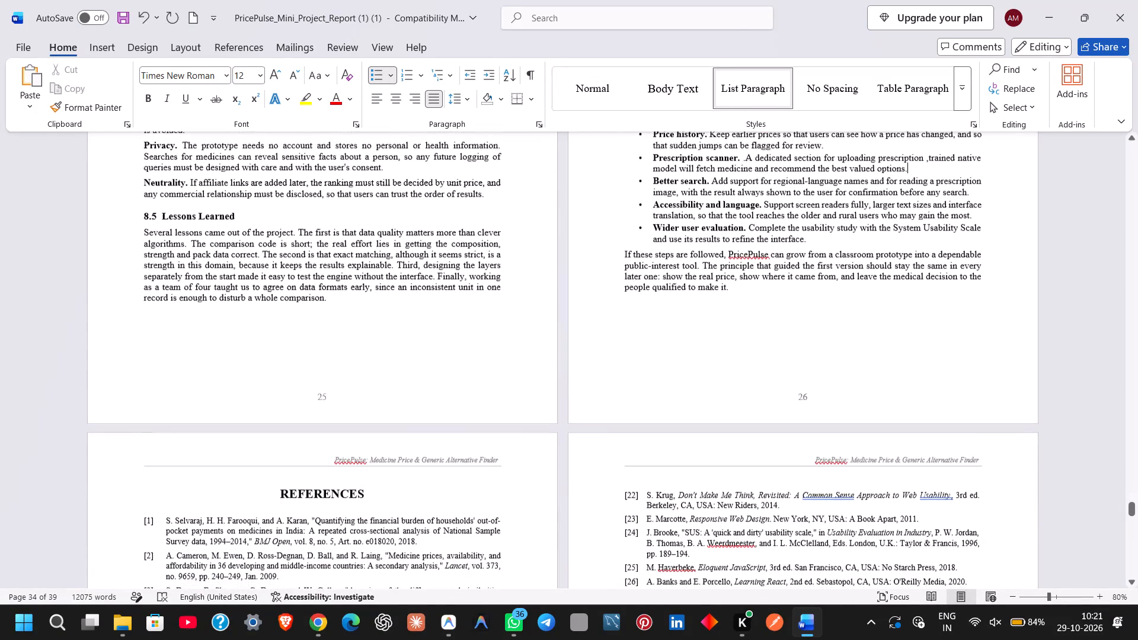
scroll(899, 358, "down", 3)
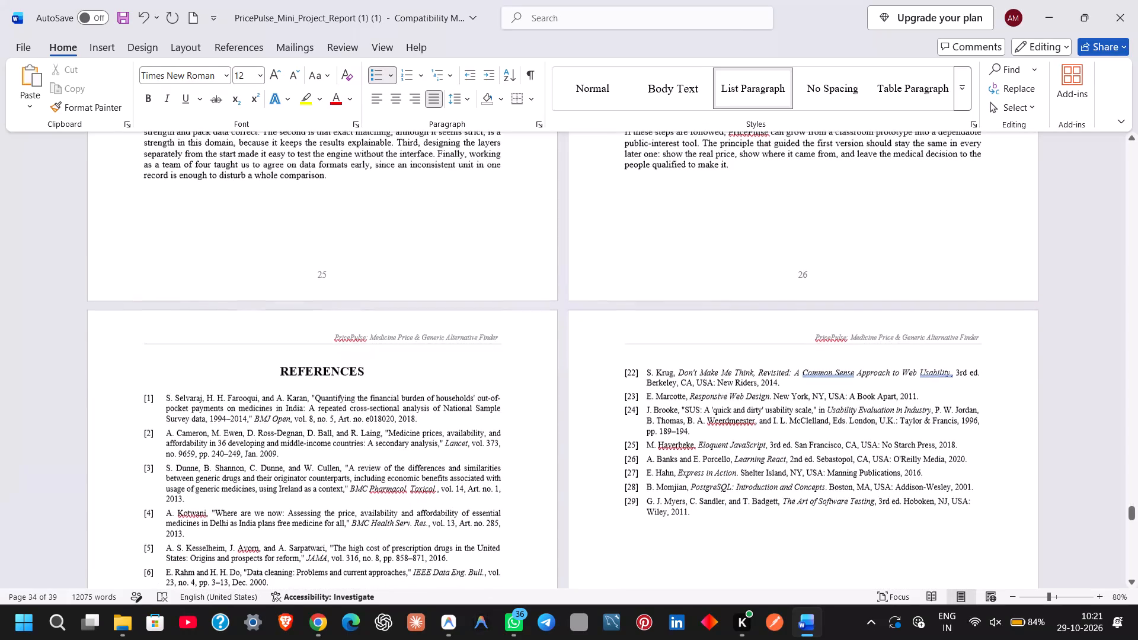
scroll(899, 358, "up", 2)
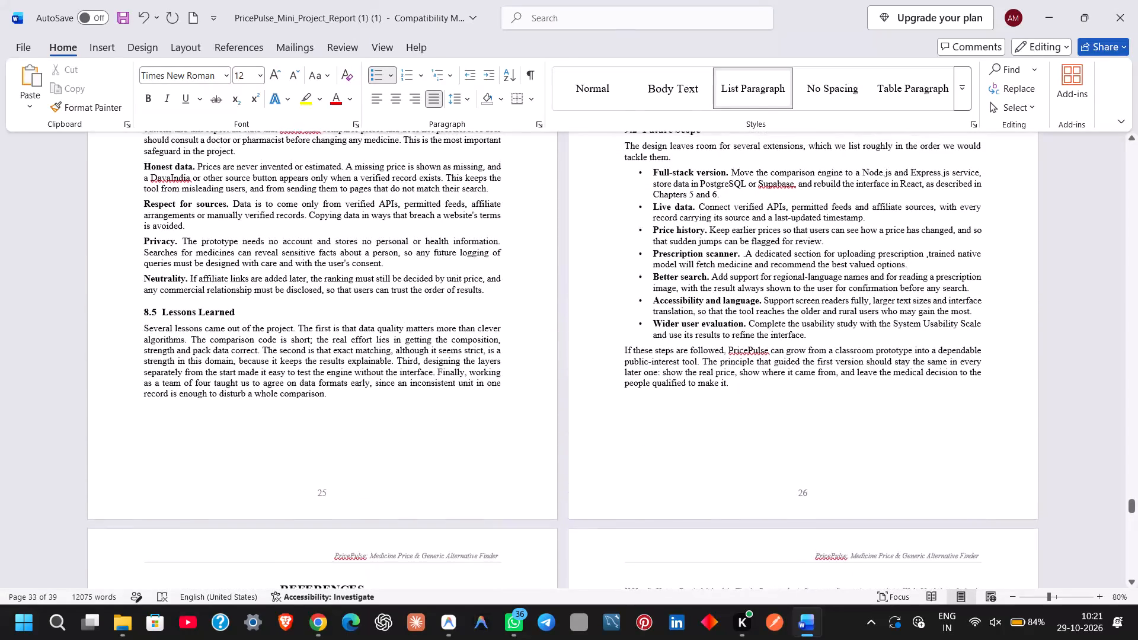
scroll(899, 358, "up", 1)
scroll(899, 358, "down", 2)
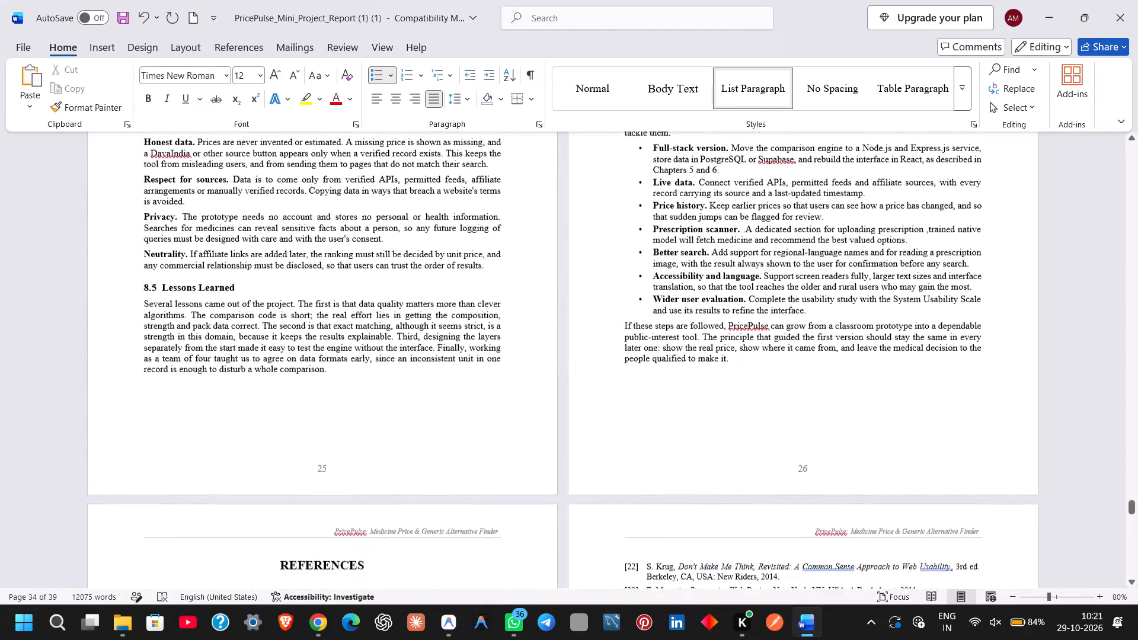
scroll(899, 358, "down", 2)
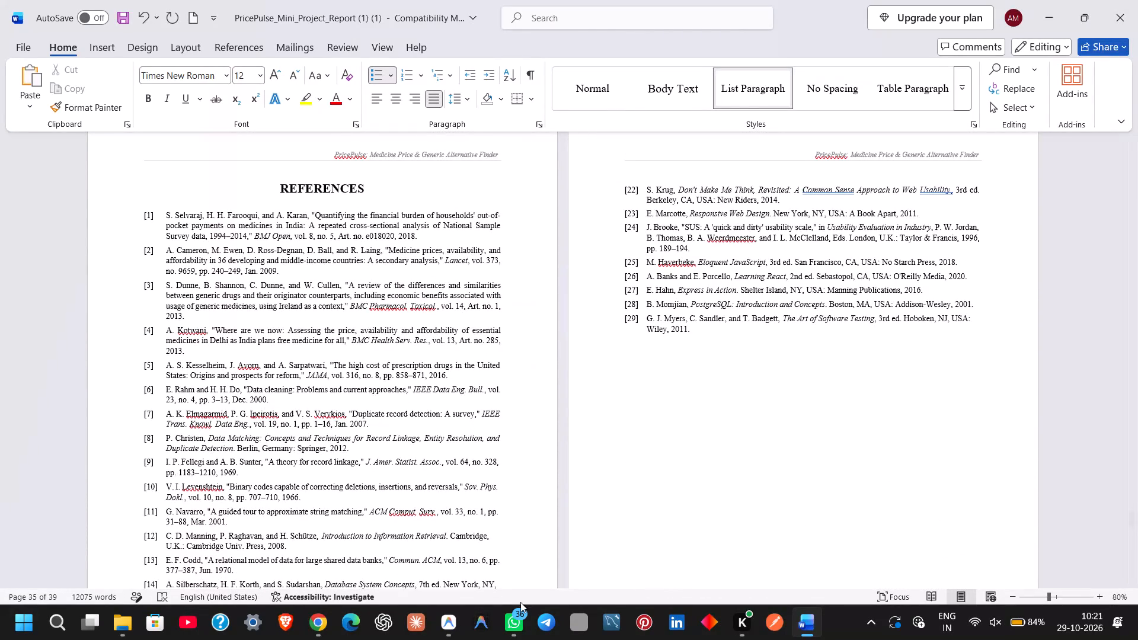
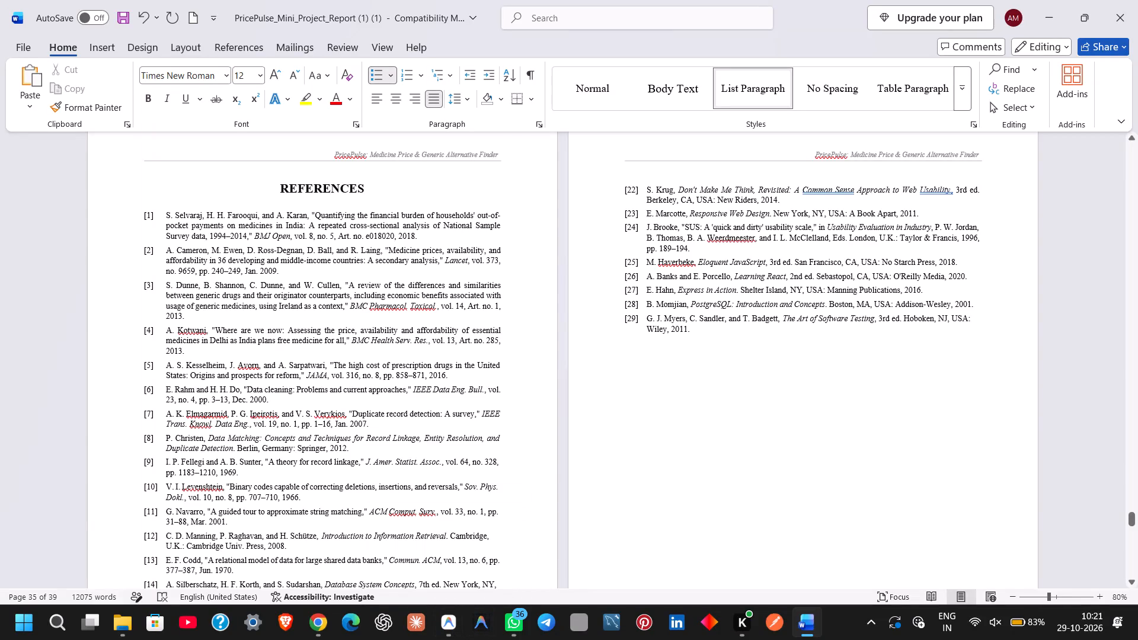
Delete the old references from the second line of entry [1] through entry [21].
scroll(529, 431, "down", 4)
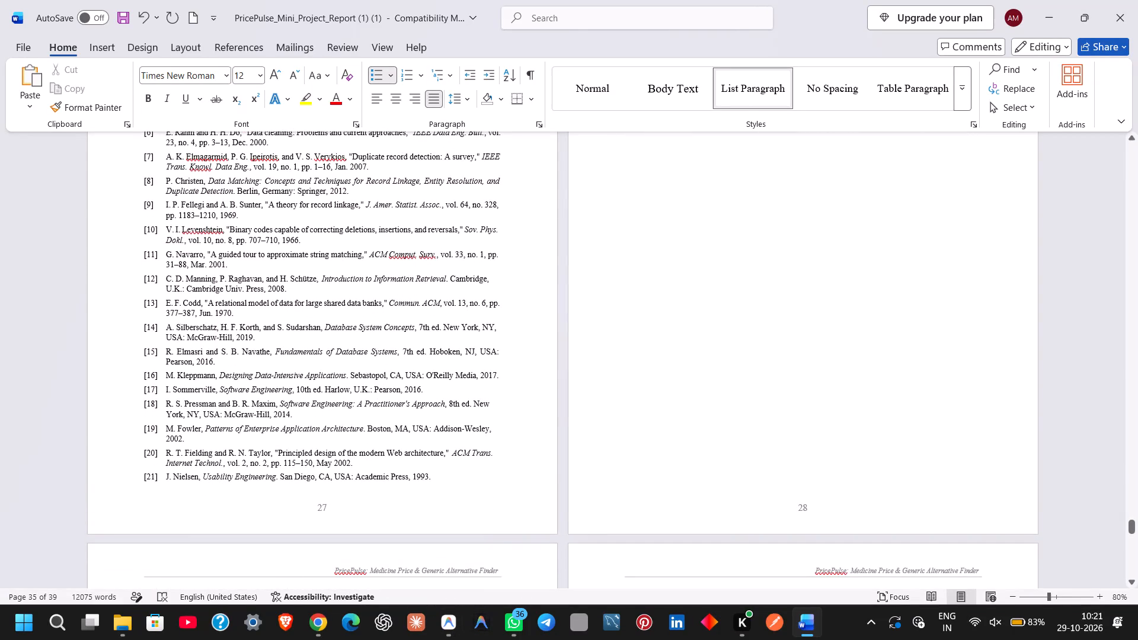
left_click_drag(437, 473, 161, 136)
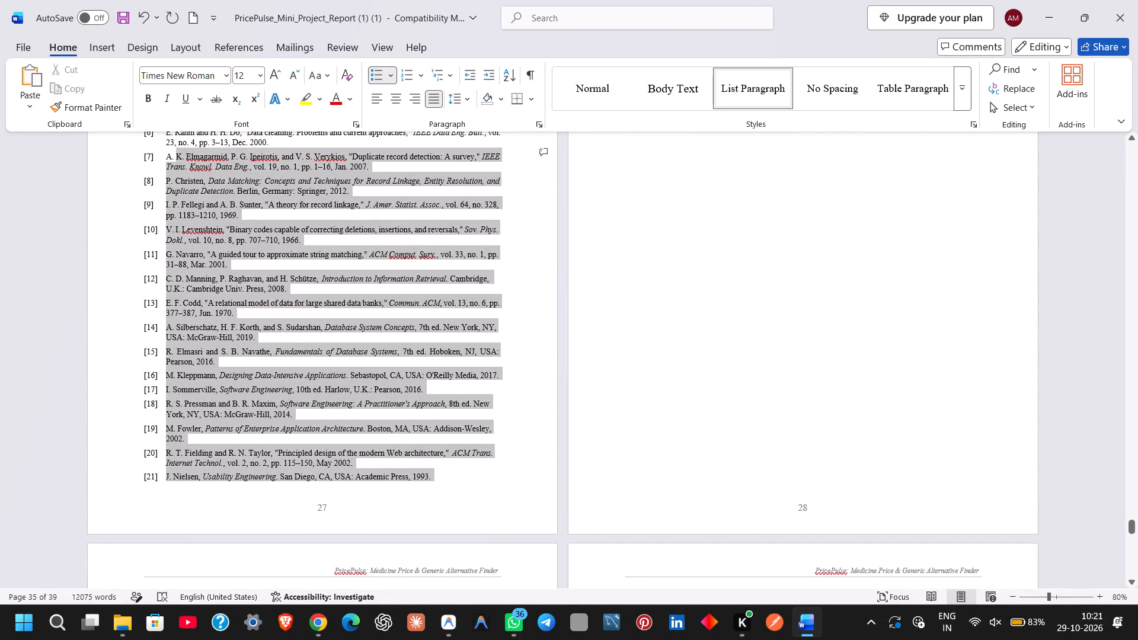
left_click_drag(161, 136, 164, 213)
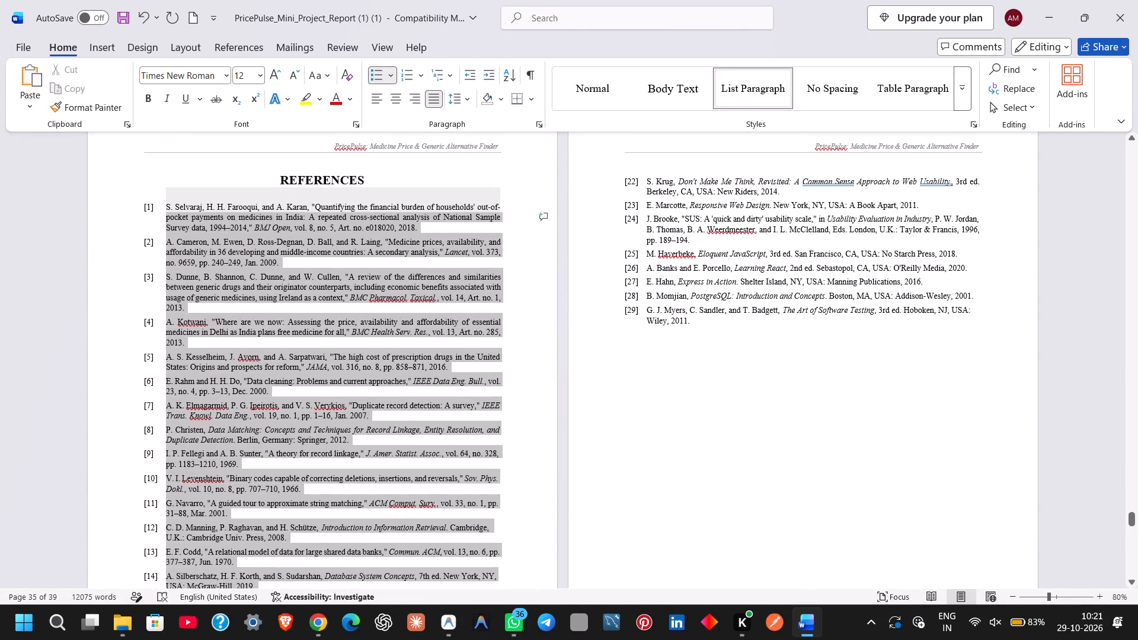
left_click_drag(164, 213, 162, 213)
key("BackSpace")
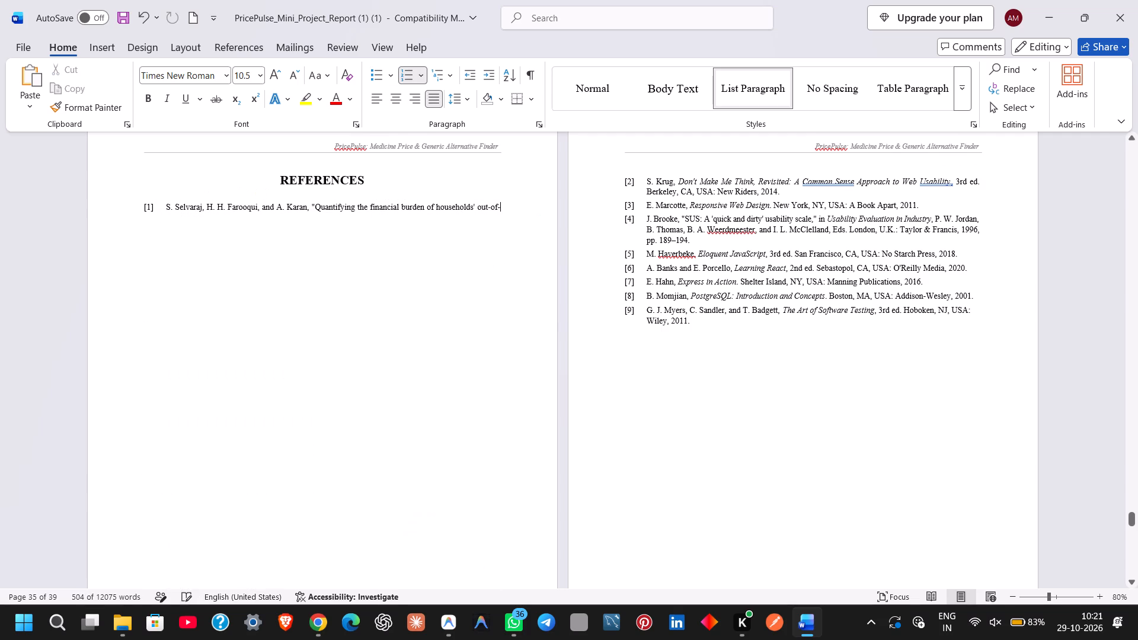
Erase the leftover first line of old reference [1] together with its list number below the REFERENCES heading.
key("BackSpace")
key("BackSpace")
key("BackSpace")
key("BackSpace")
key("BackSpace")
key("BackSpace")
key("BackSpace")
key("BackSpace")
key("BackSpace")
key("BackSpace")
key("BackSpace")
key("BackSpace")
key("BackSpace")
key("BackSpace")
key("BackSpace")
key("BackSpace")
key("BackSpace")
key("BackSpace")
key("BackSpace")
key("BackSpace")
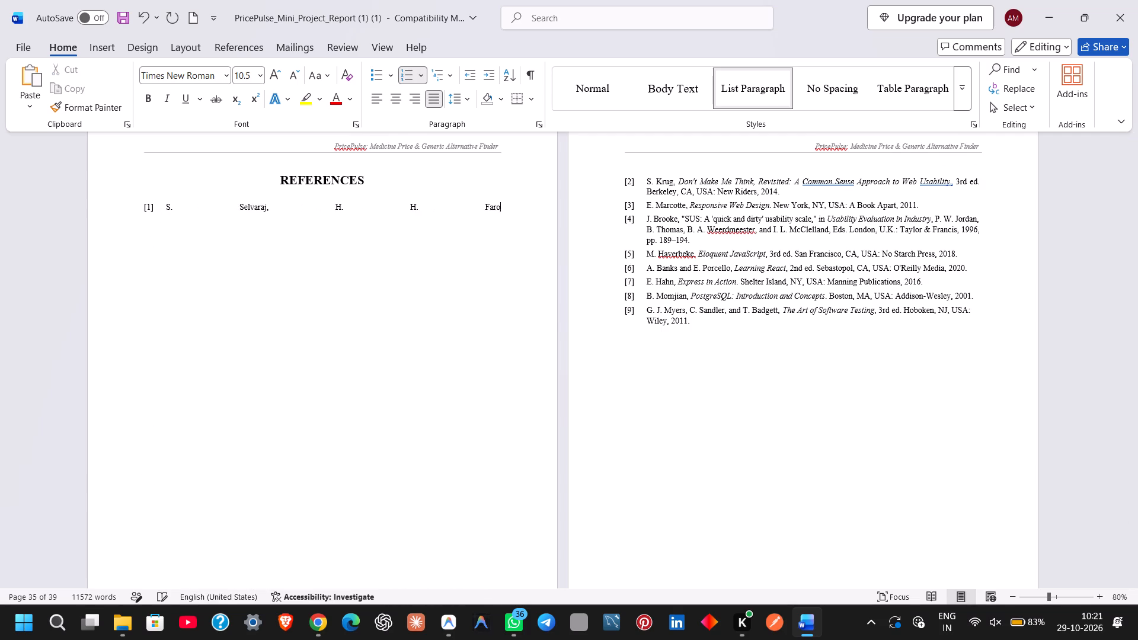
key("BackSpace")
key("BackSpace")
key("BackSpace")
key("BackSpace")
Insert a page break below the REFERENCES heading and paste the copied replacement reference list.
key("ctrl+Return")
key("Return")
key("ctrl+v")
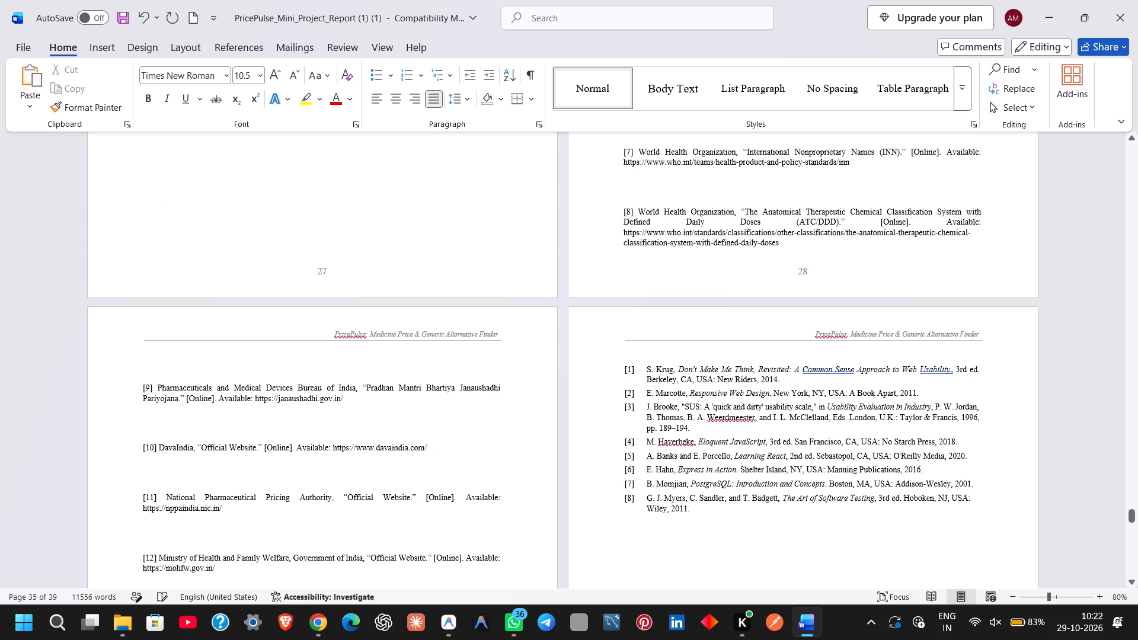
Review the pasted reference list, its spacing, and the old entries remaining after it.
scroll(162, 213, "up", 4)
scroll(162, 213, "right", 1)
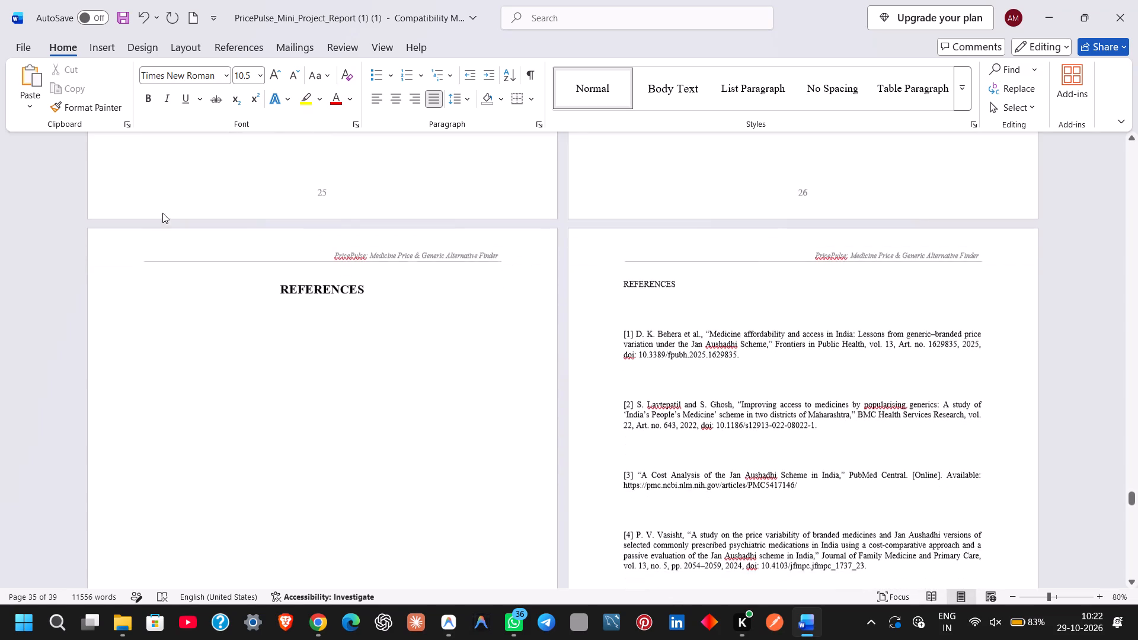
scroll(162, 213, "right", 1)
scroll(162, 213, "down", 6)
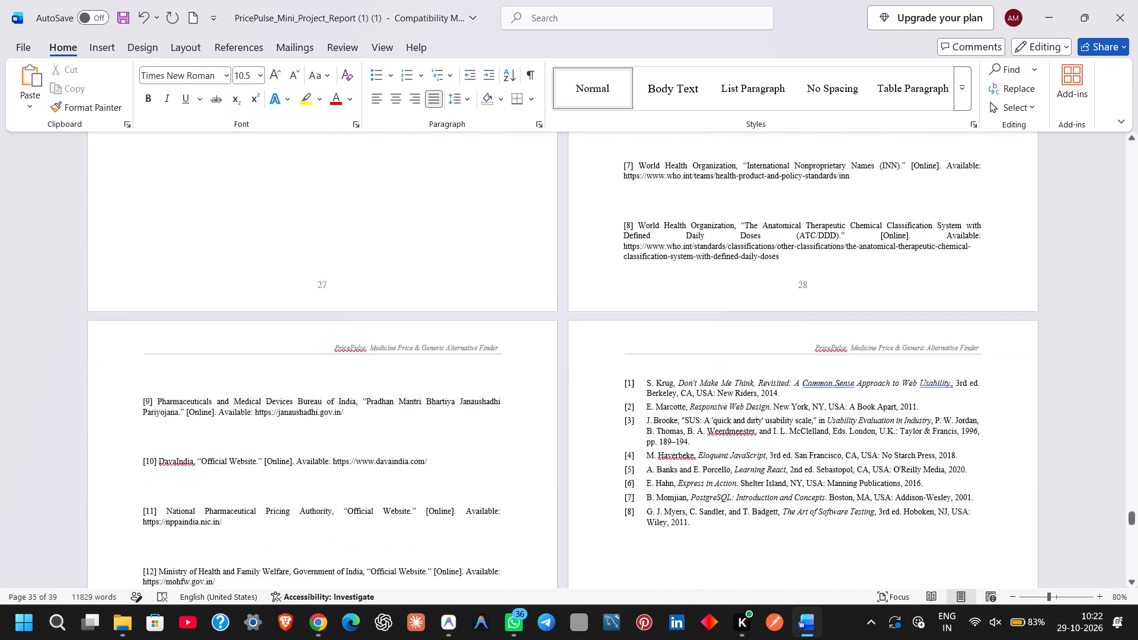
scroll(162, 213, "down", 1)
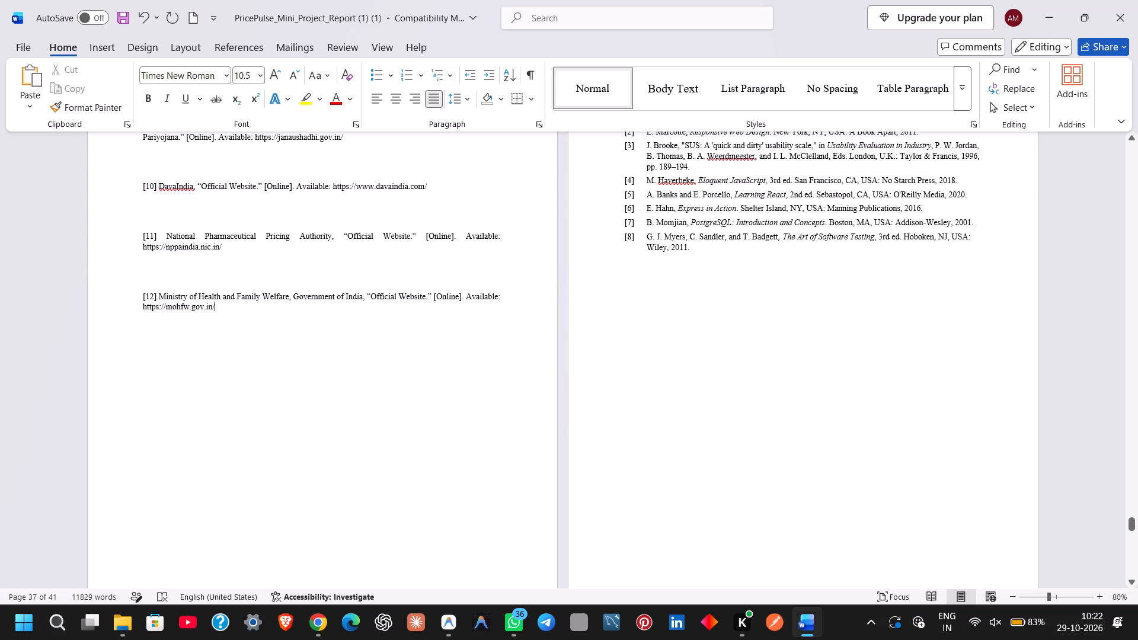
scroll(247, 268, "up", 6)
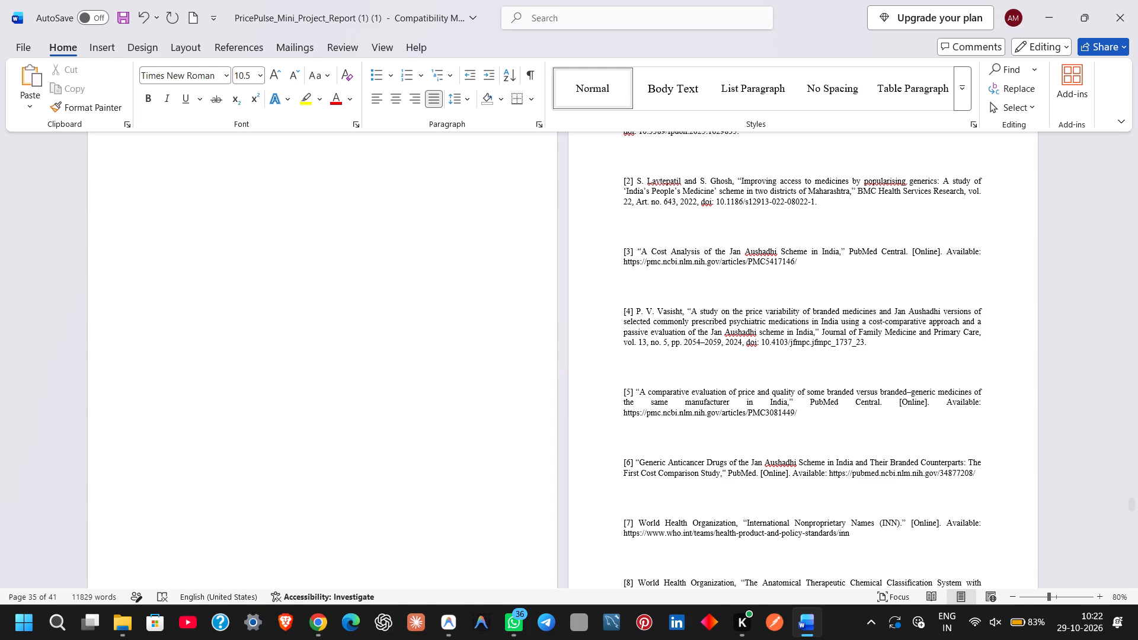
scroll(247, 268, "up", 1)
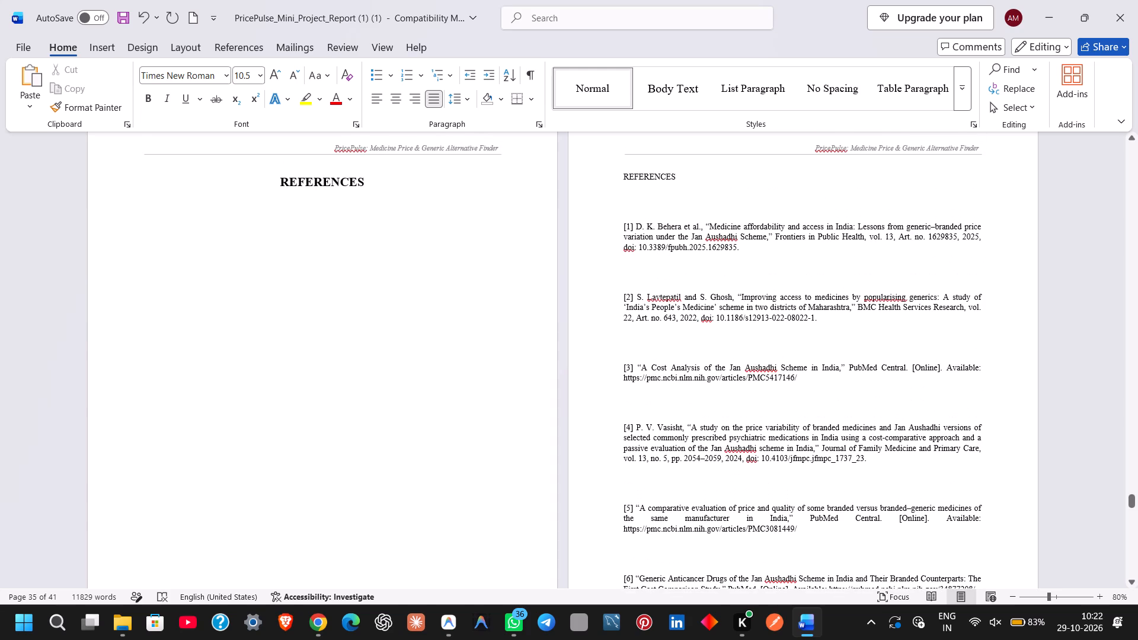
scroll(247, 268, "up", 1)
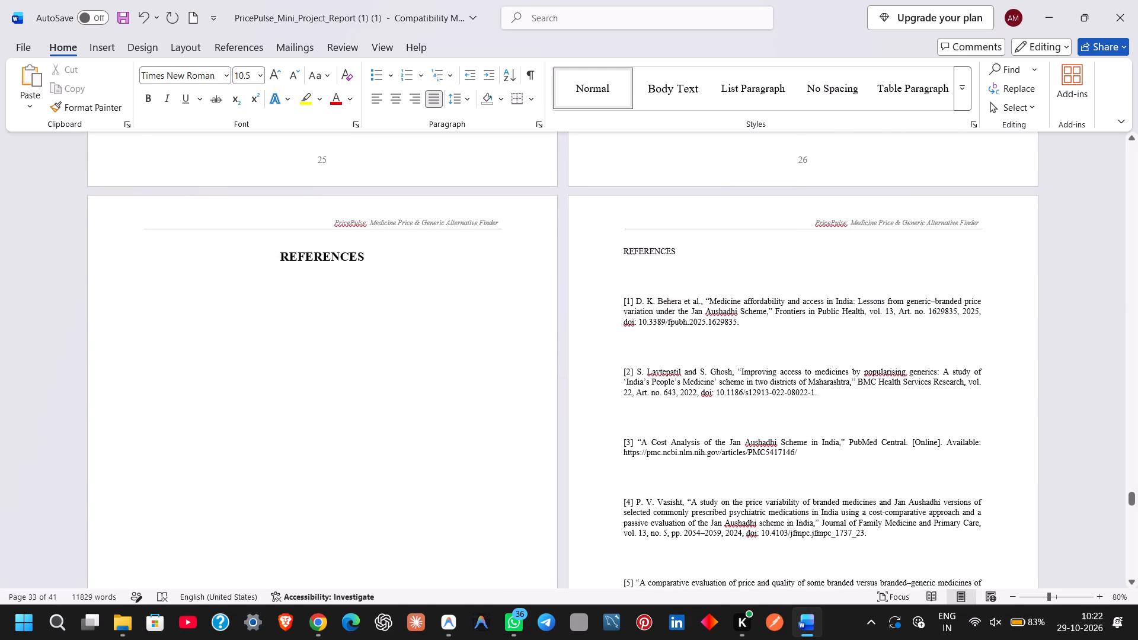
Delete the duplicate plain REFERENCES line with the page break and empty line between the bold heading and the pasted list.
left_click(675, 281)
left_click(692, 252)
key("BackSpace")
key("BackSpace")
key("BackSpace")
key("BackSpace")
key("BackSpace")
key("BackSpace")
key("BackSpace")
key("BackSpace")
key("BackSpace")
key("BackSpace")
key("BackSpace")
key("BackSpace")
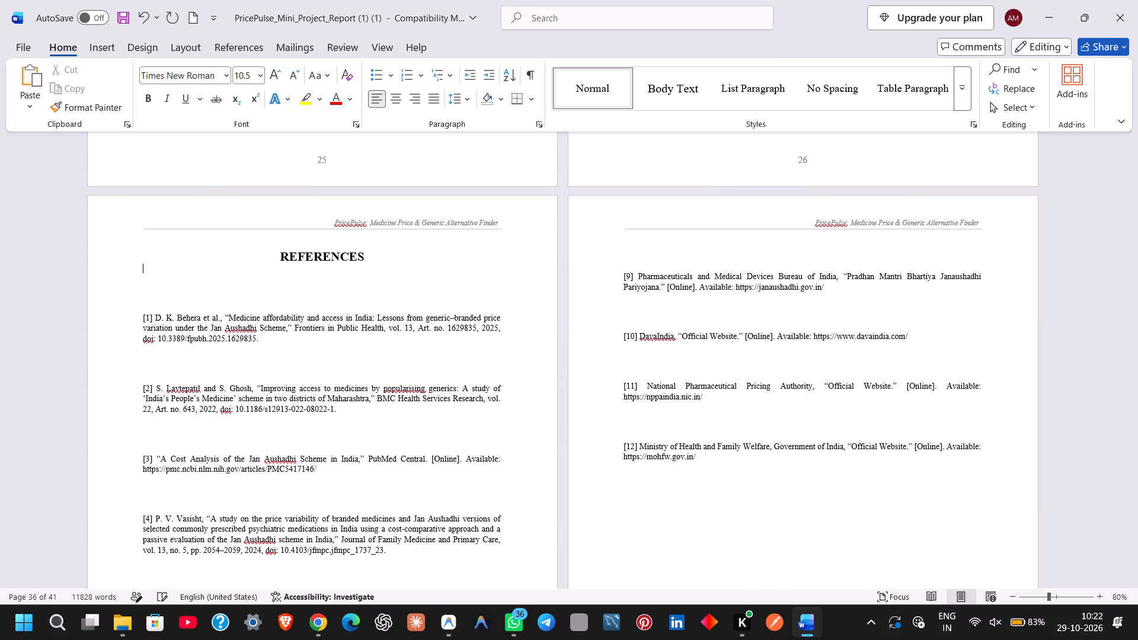
key("BackSpace")
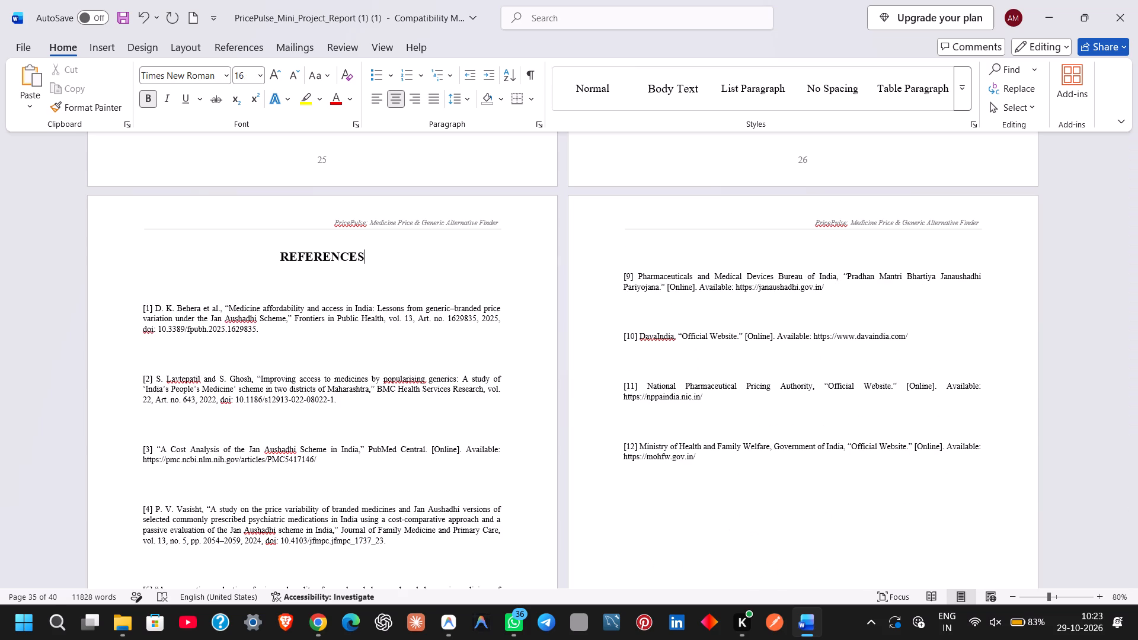
Remove the extra blank lines above references [1] and [2].
left_click(138, 301)
key("BackSpace")
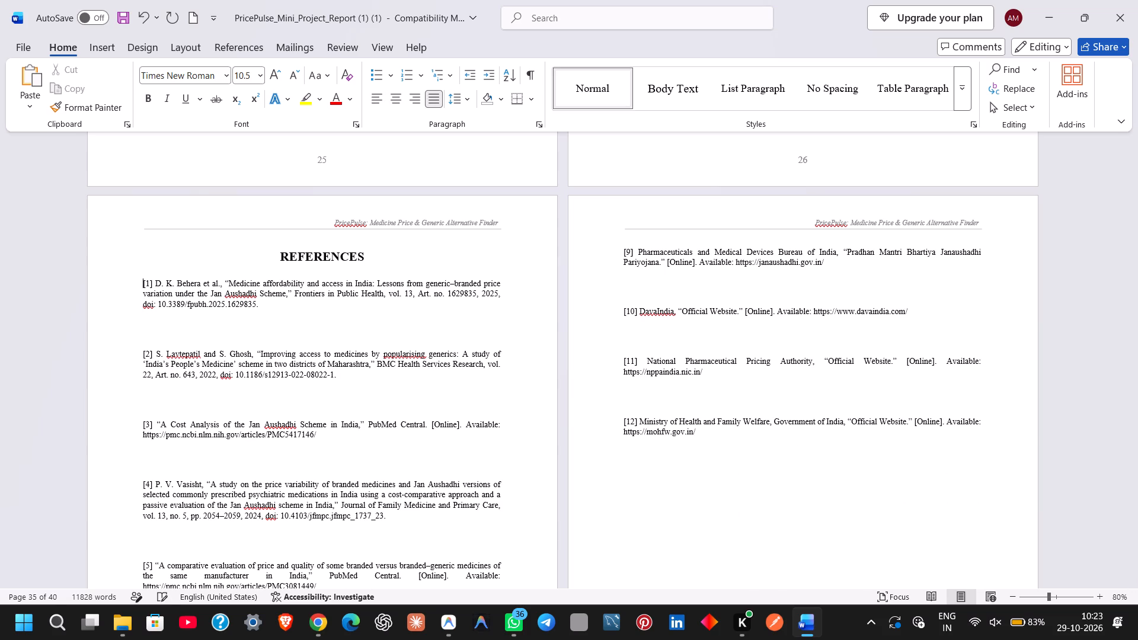
left_click(139, 357)
key("BackSpace")
key("BackSpace")
key("Return")
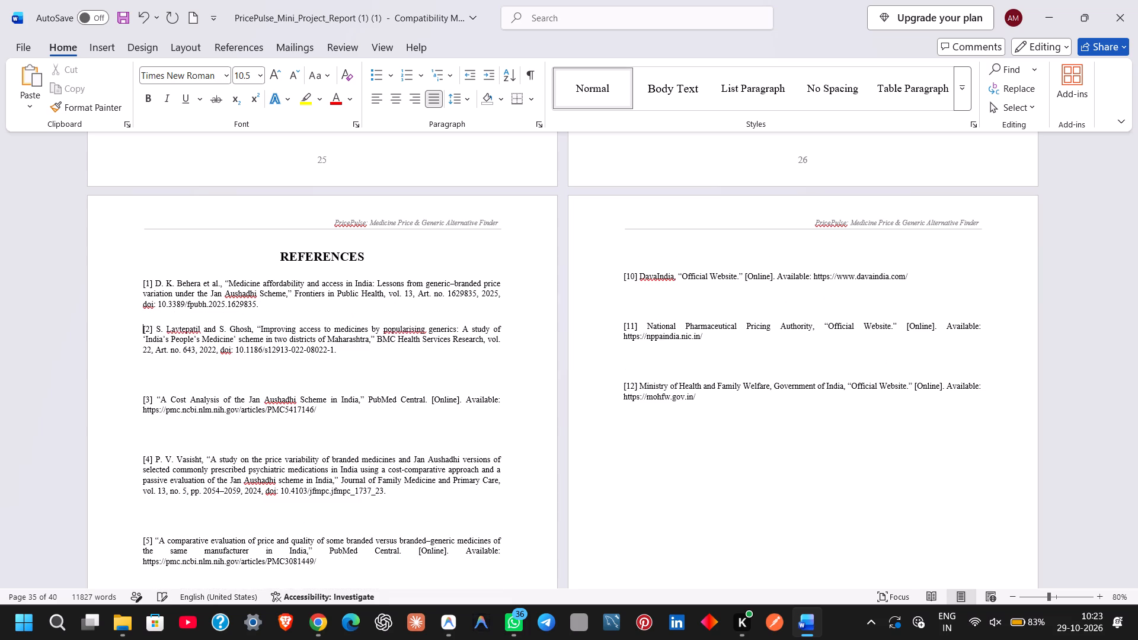
Remove the extra blank lines above references [3] and [4].
key("Down")
key("Down")
key("Down")
key("Down")
key("Down")
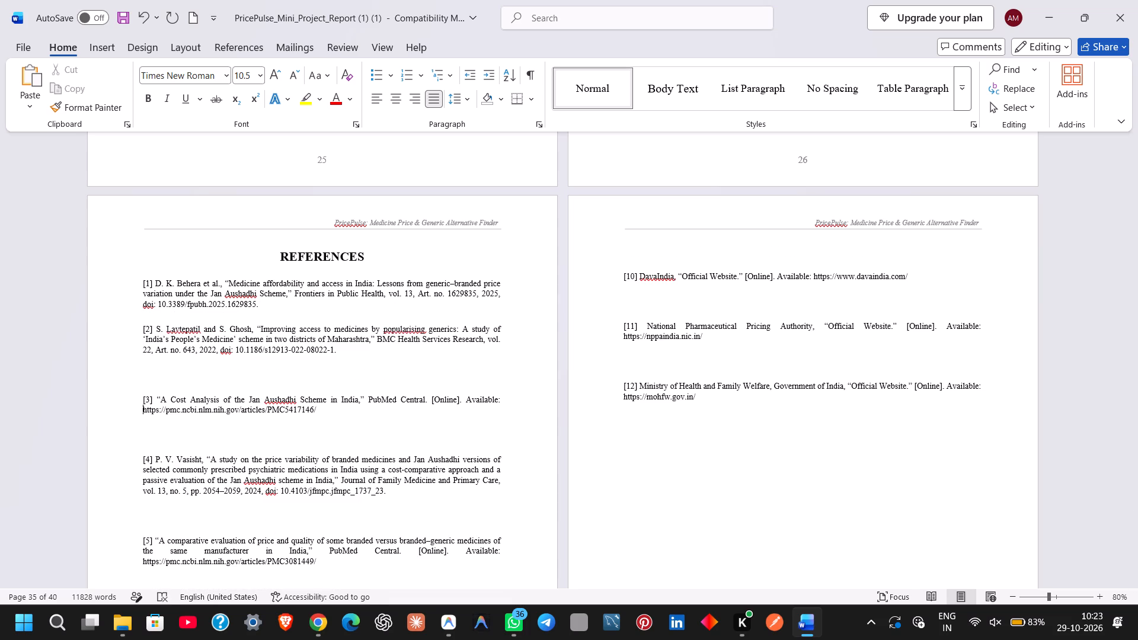
key("Up")
key("BackSpace")
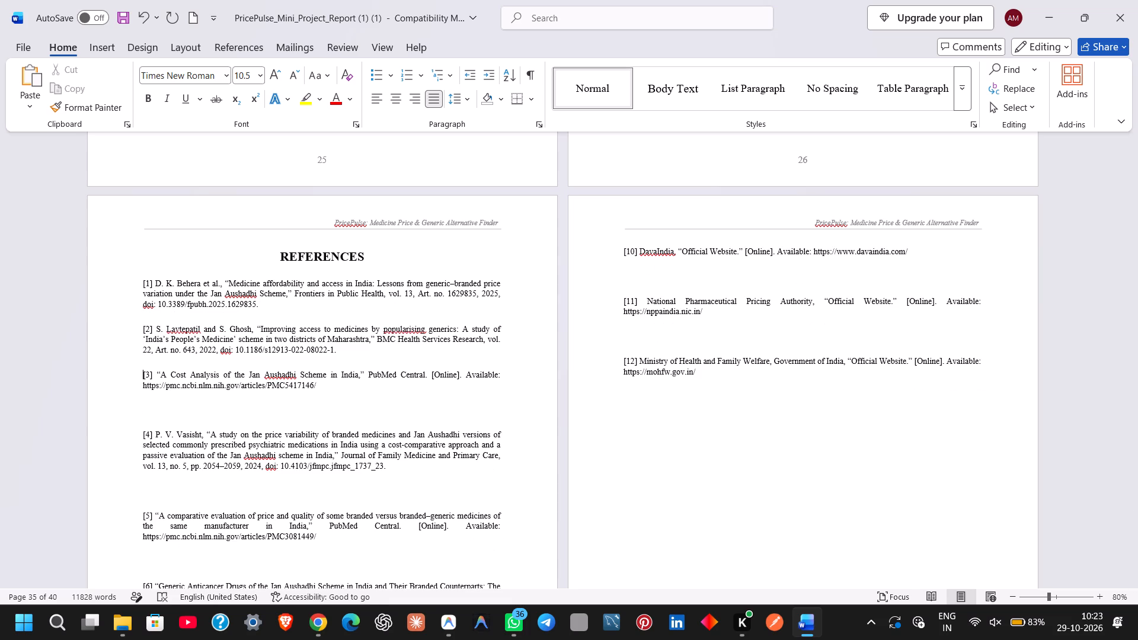
key("Down")
key("Down")
key("Down")
key("Down")
key("Up")
key("BackSpace")
Remove the extra blank lines above references [5] and [6].
key("Down")
key("Down")
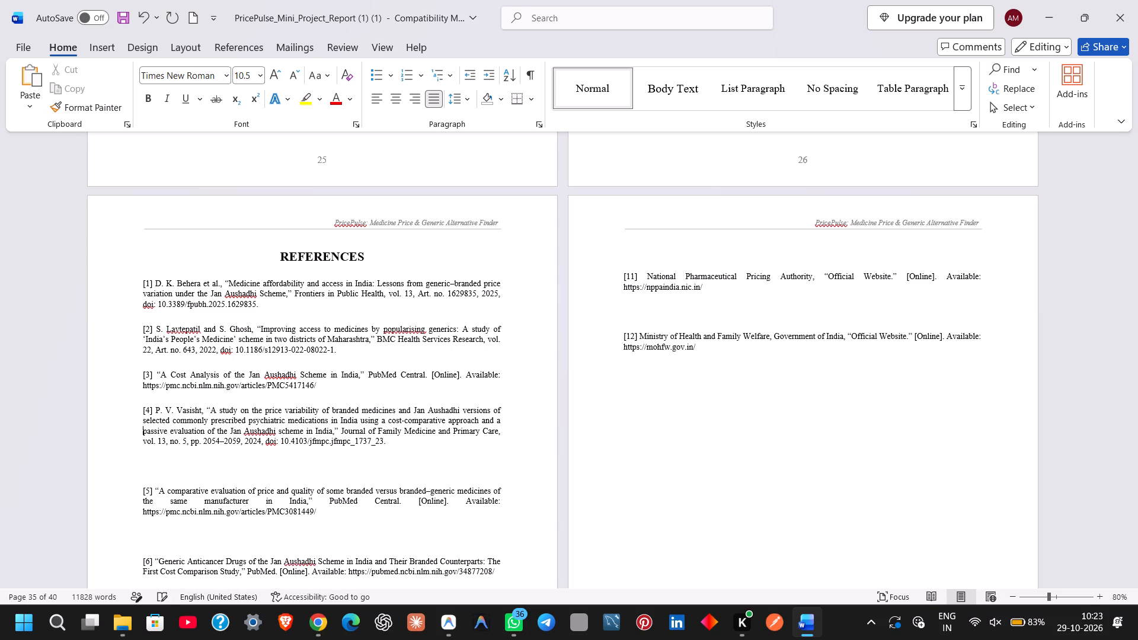
key("Down")
key("Down")
key("Down")
key("Down")
key("Up")
key("BackSpace")
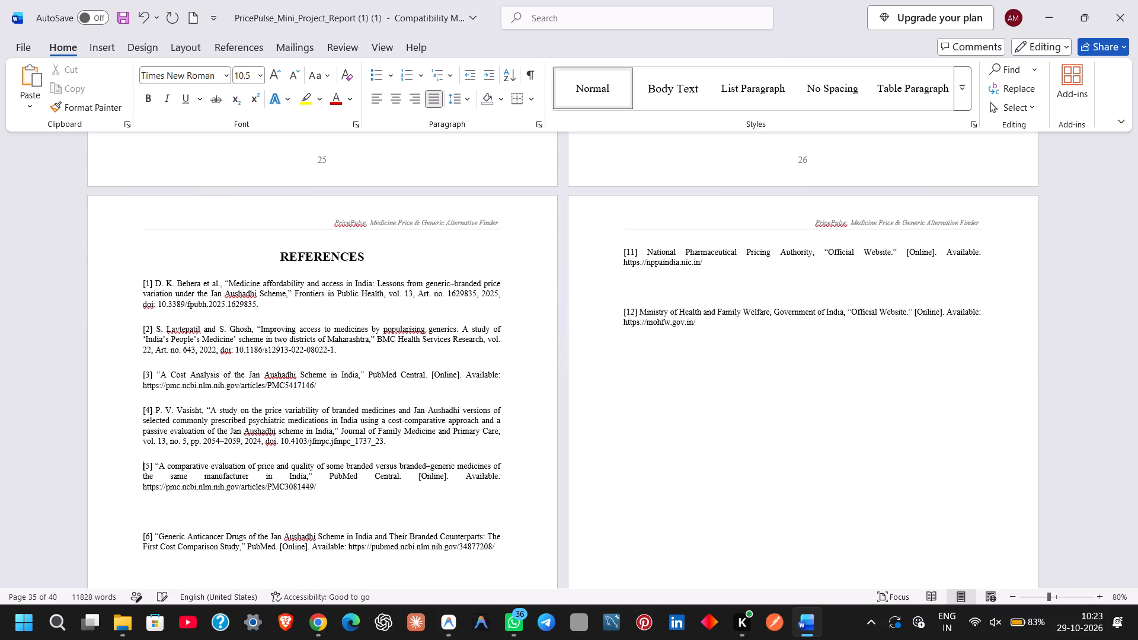
key("Down")
key("Down")
key("Down")
key("Down")
key("BackSpace")
Remove the extra blank lines above references [7] and [8].
key("Down")
key("Down")
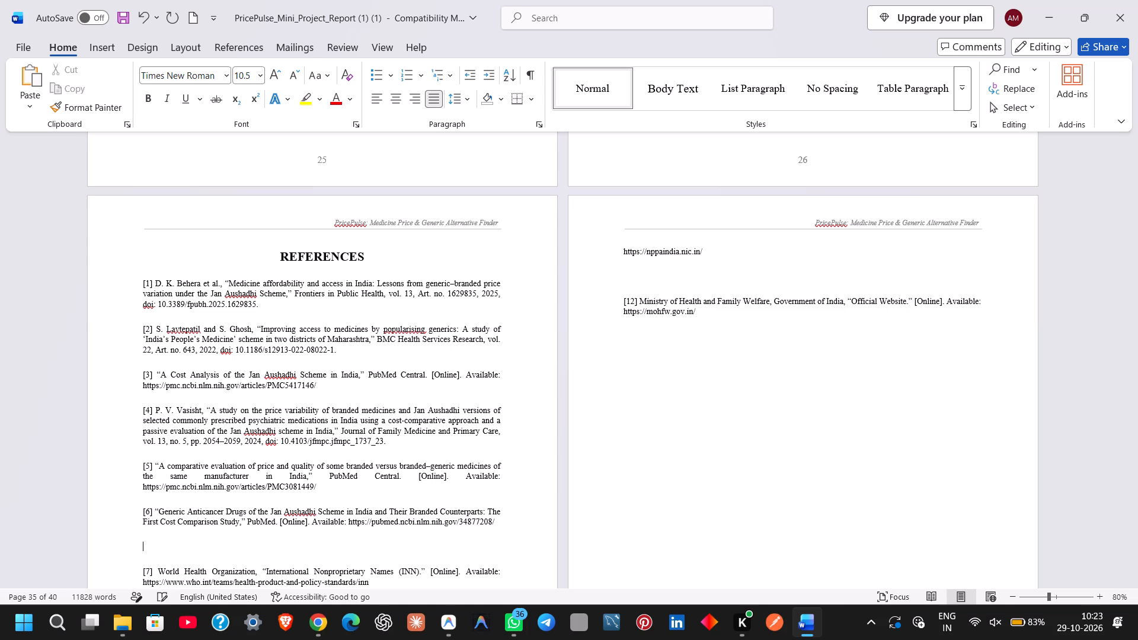
key("Down")
key("BackSpace")
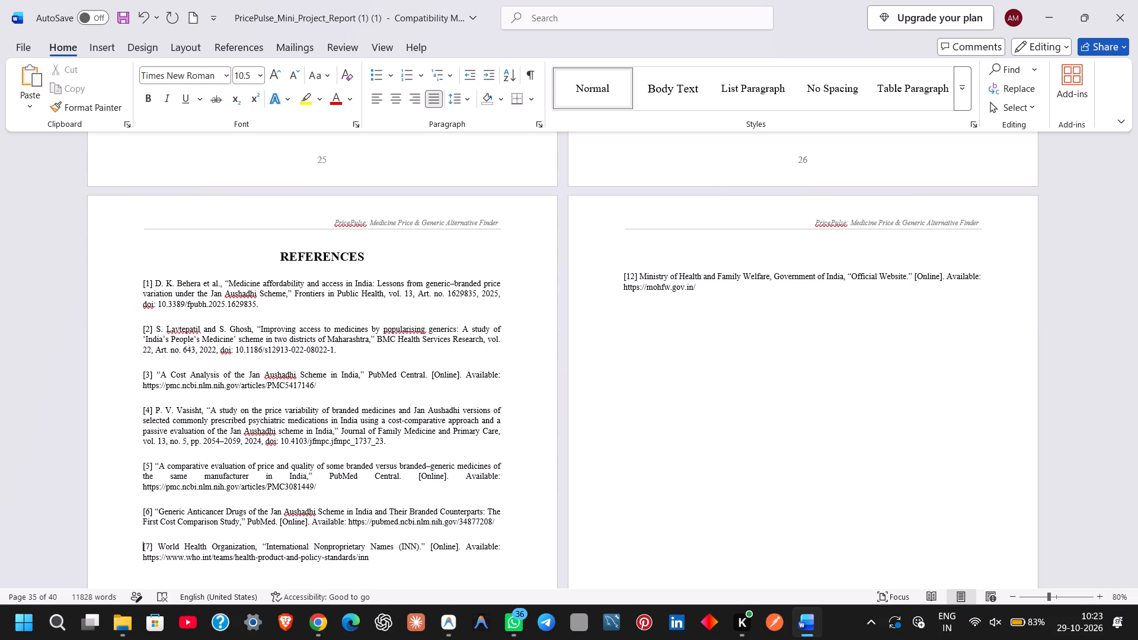
key("Down")
key("Down")
key("Down")
key("Down")
key("Up")
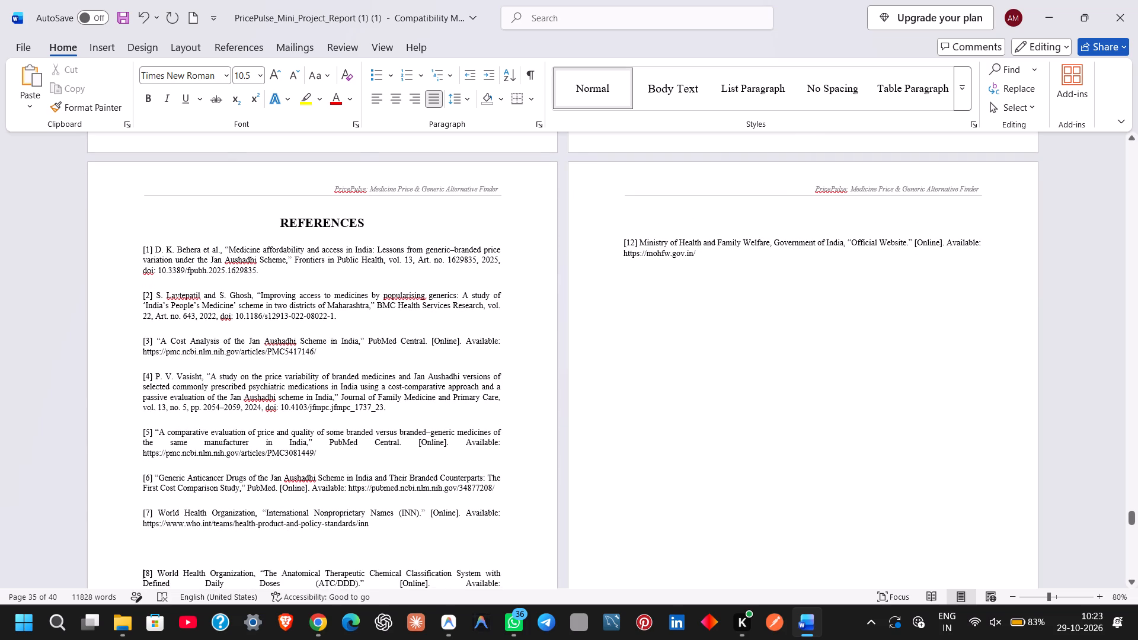
key("BackSpace")
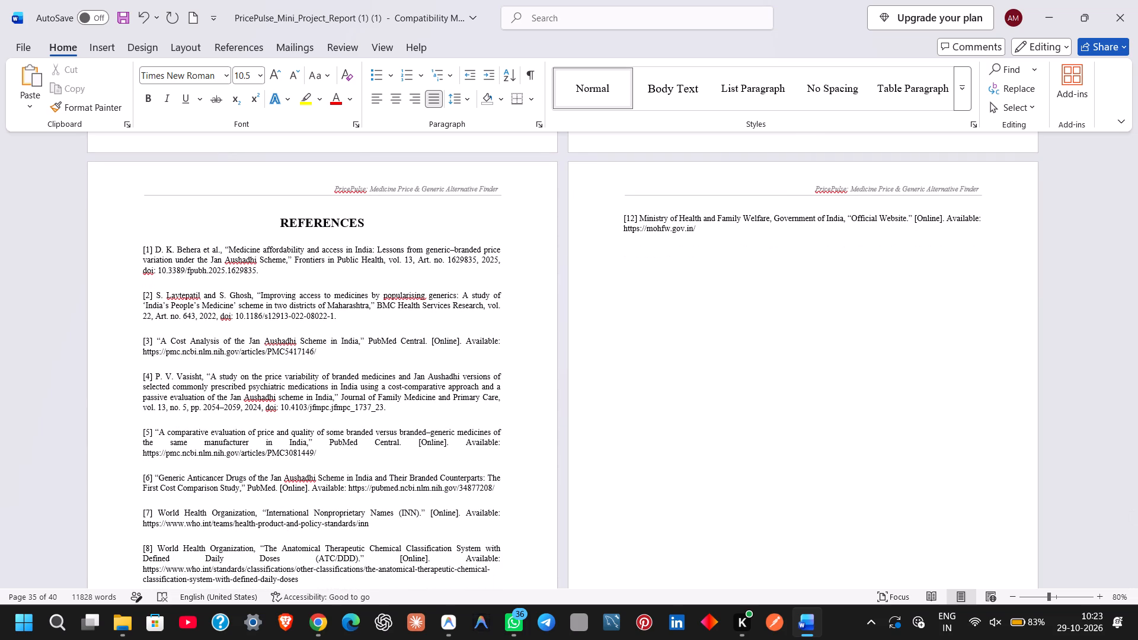
Remove the extra blank lines above references [9] and [10].
key("Down")
key("Down")
key("Down")
key("Down")
key("Down")
key("Down")
key("Down")
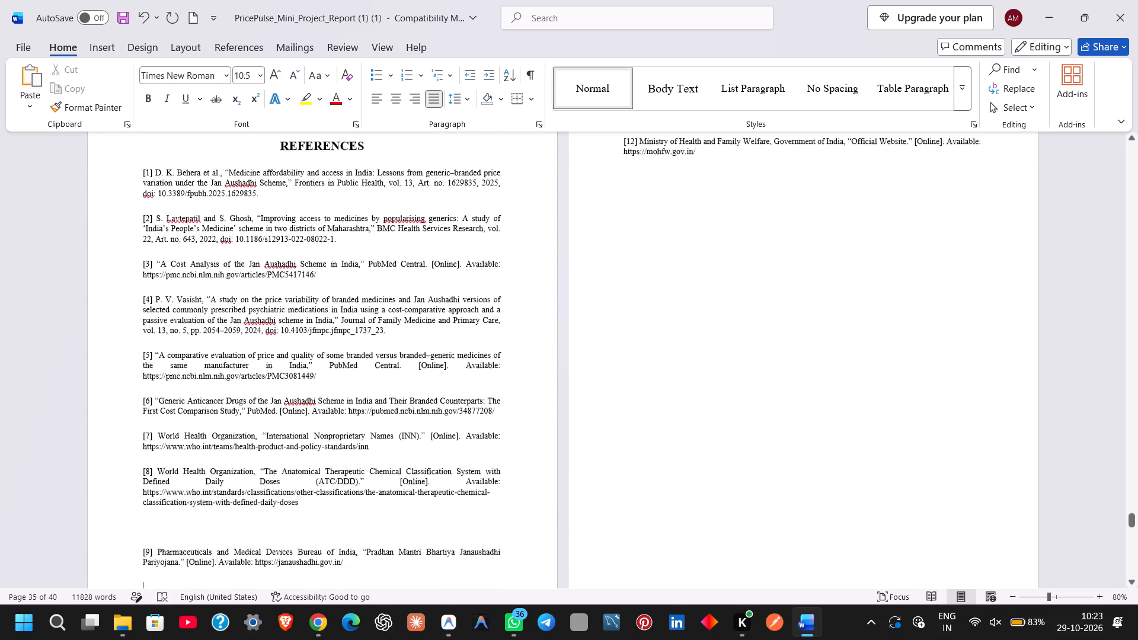
key("Down")
key("Up")
key("Up")
key("Up")
key("BackSpace")
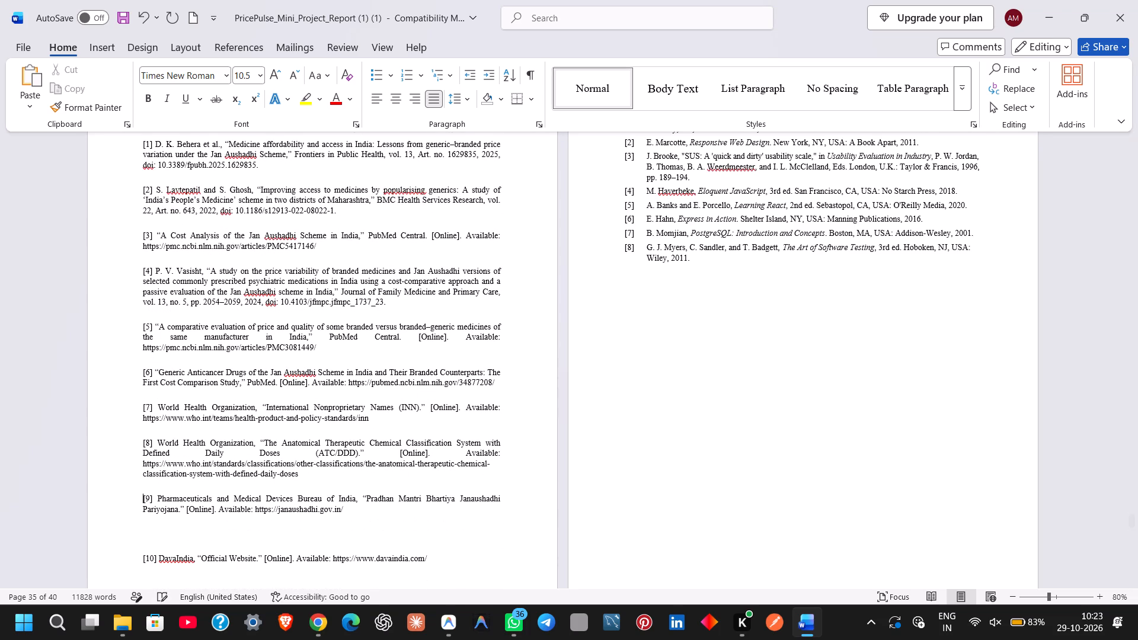
key("Down")
key("Down")
key("Down")
key("Down")
key("Up")
key("BackSpace")
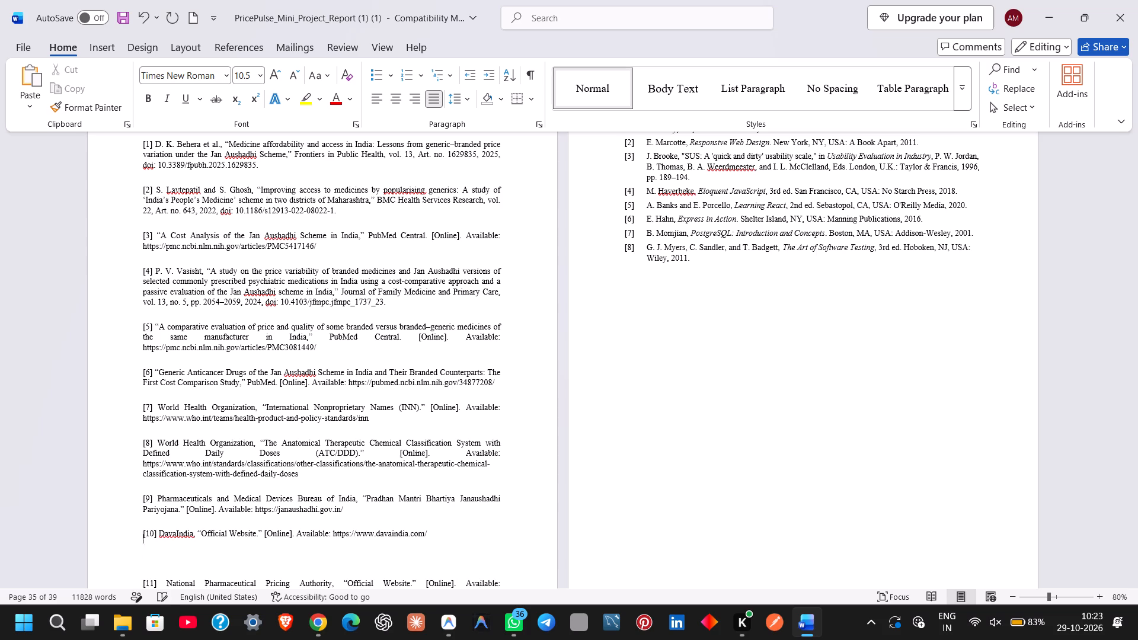
Remove the extra blank lines above references [11] and [12].
key("Down")
key("Down")
key("Down")
key("Up")
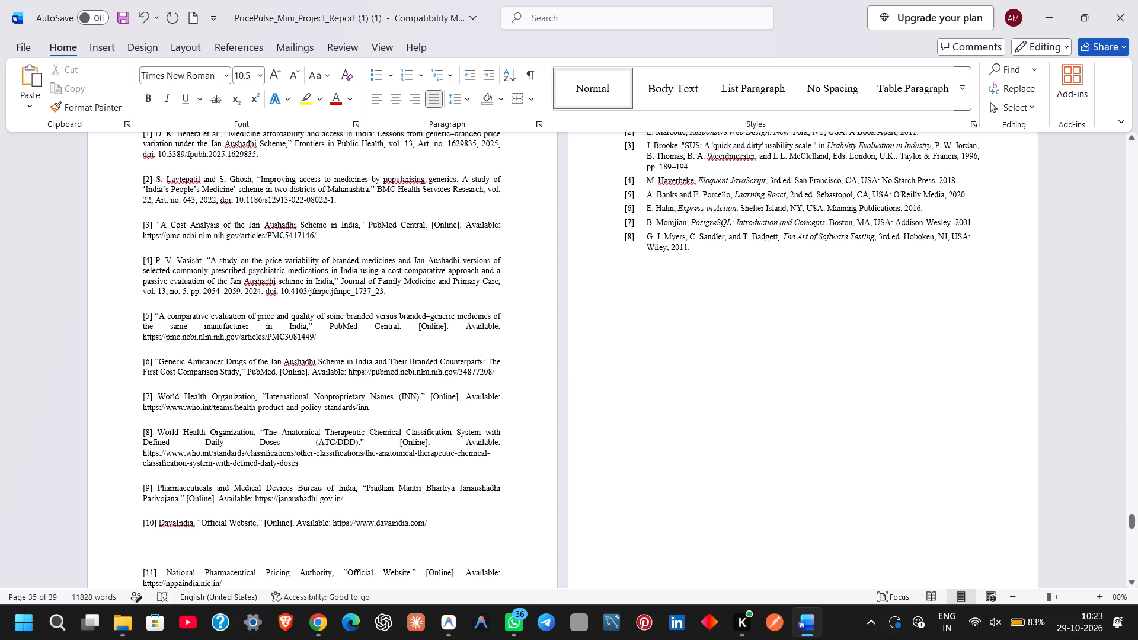
key("BackSpace")
key("Down")
key("Down")
key("Down")
key("Down")
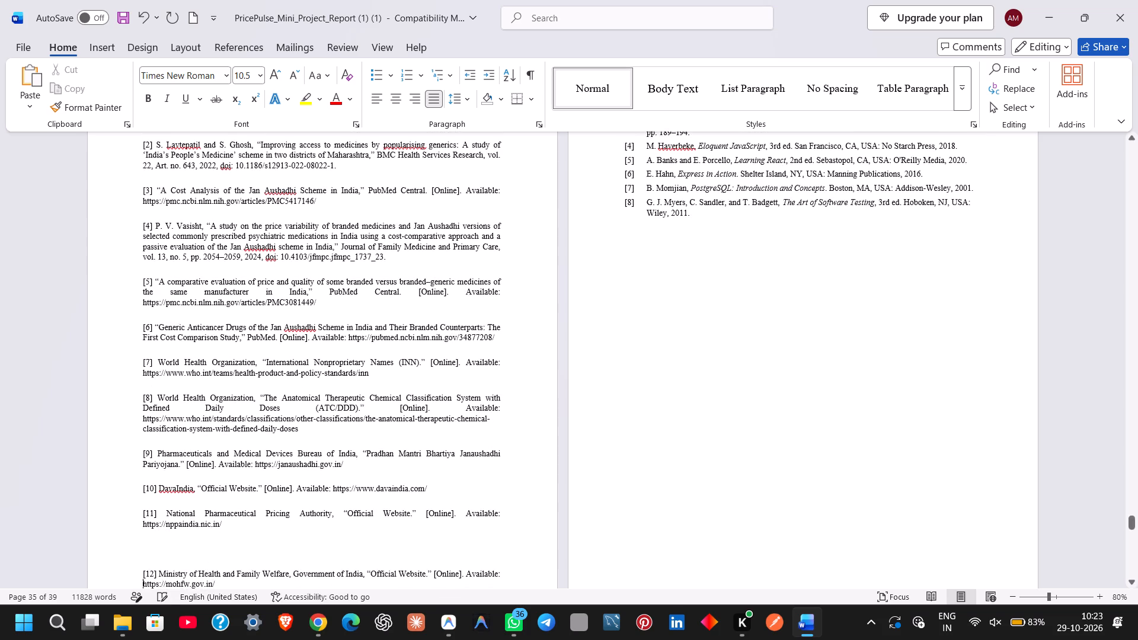
key("Down")
key("Up")
key("Up")
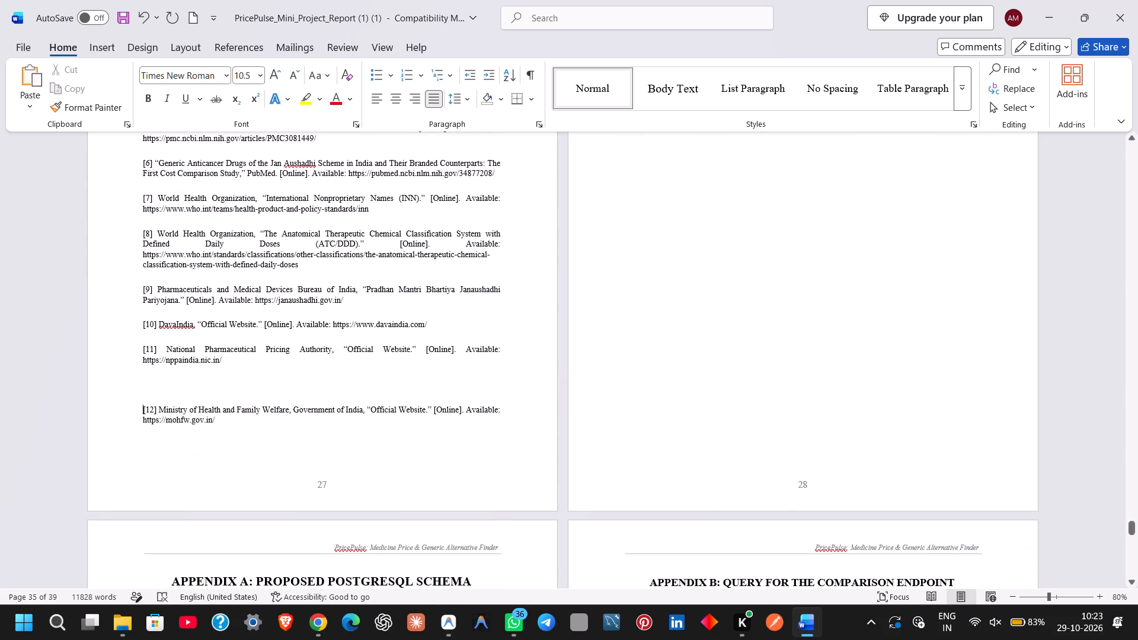
key("BackSpace")
Delete the leftover old references, from S. Krug [1] to G. J. Myers [8], on the page after the new reference list.
scroll(139, 357, "right", 2)
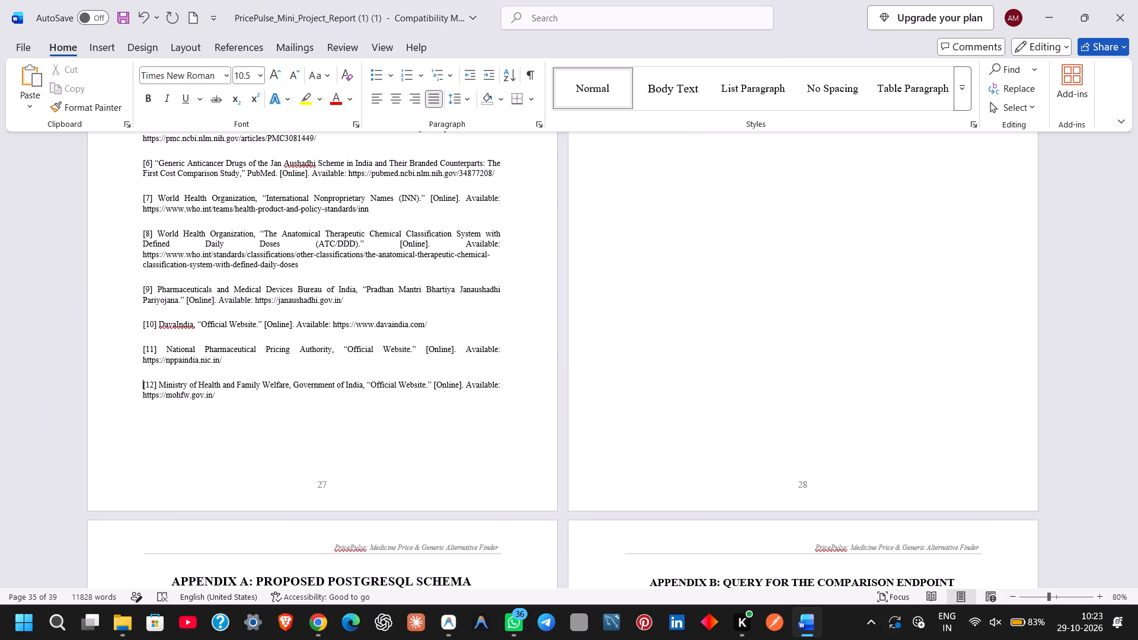
scroll(139, 357, "right", 1)
scroll(468, 228, "up", 2)
scroll(625, 295, "up", 1)
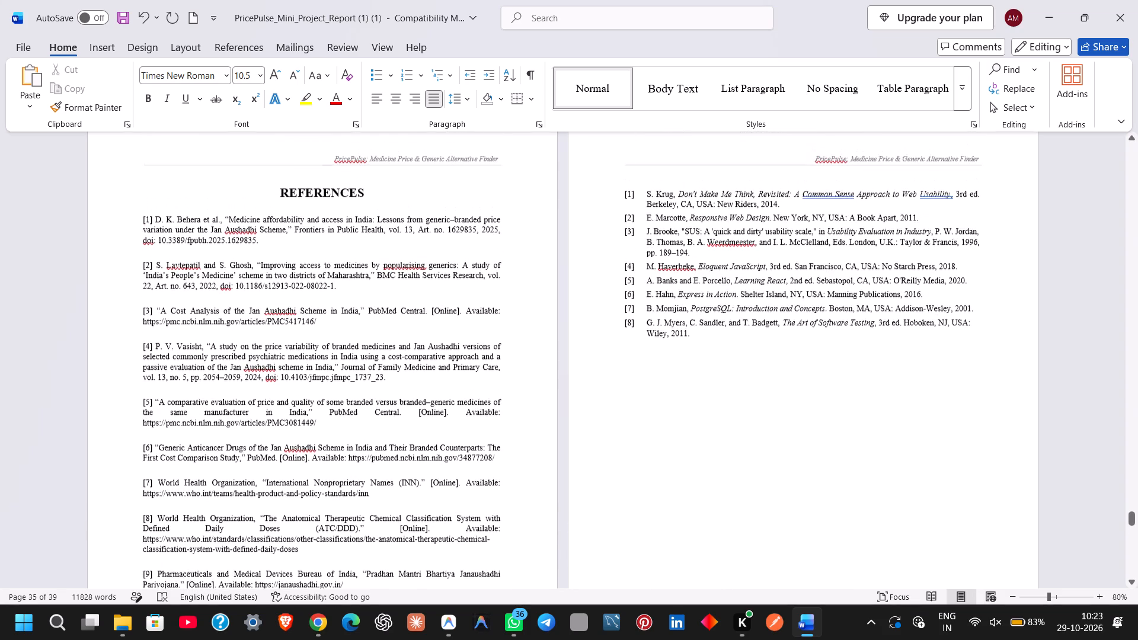
scroll(625, 295, "up", 1)
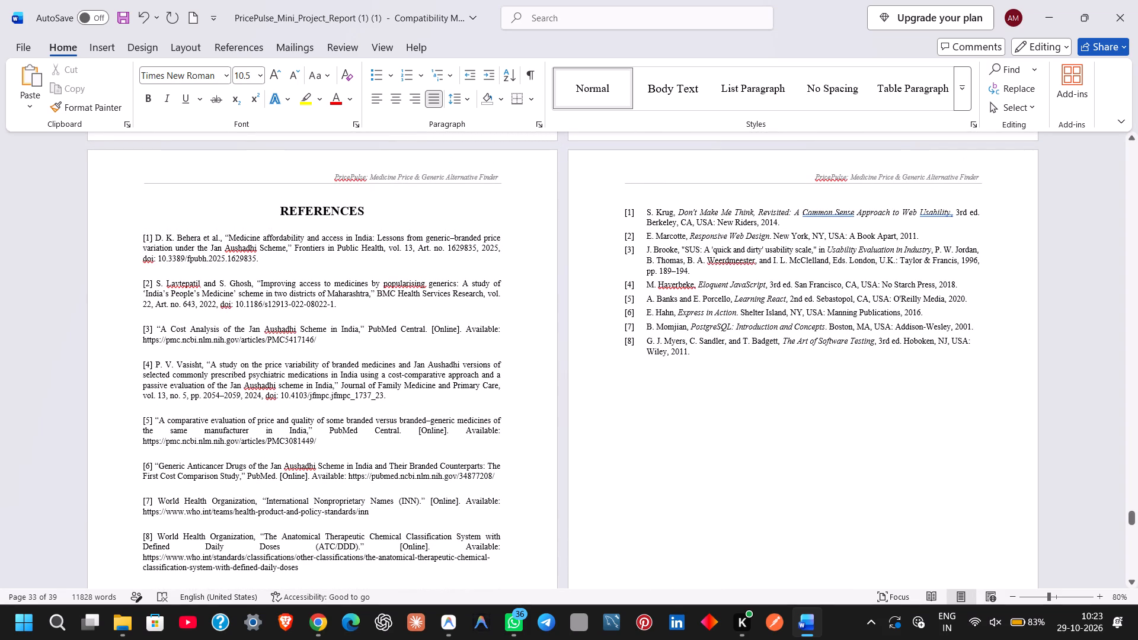
scroll(674, 239, "down", 1)
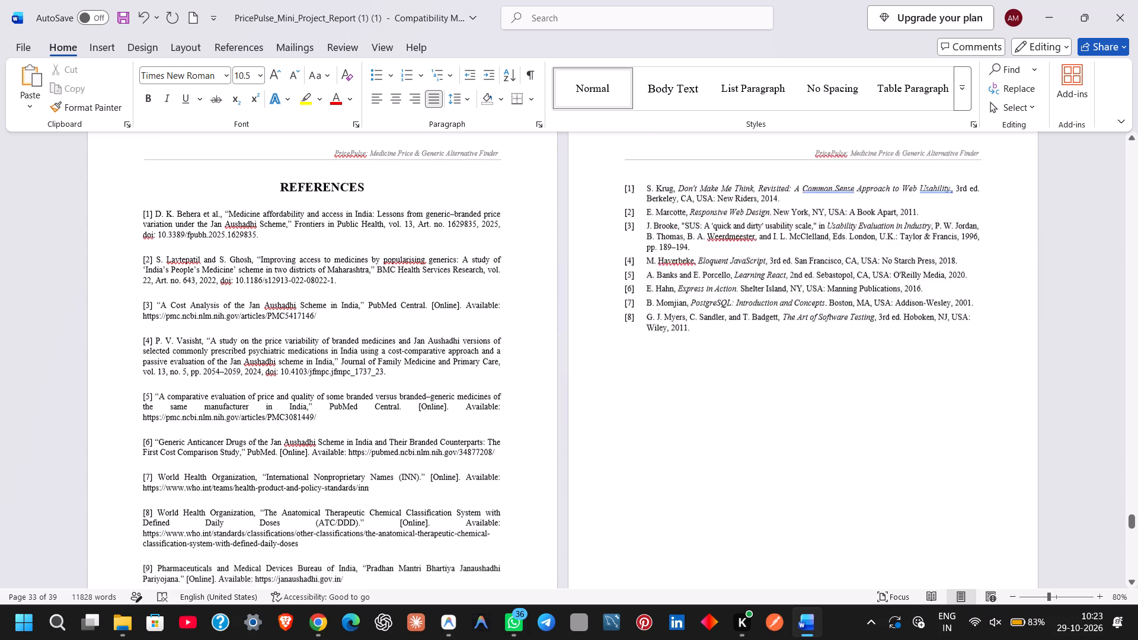
scroll(674, 239, "down", 3)
scroll(674, 239, "up", 1)
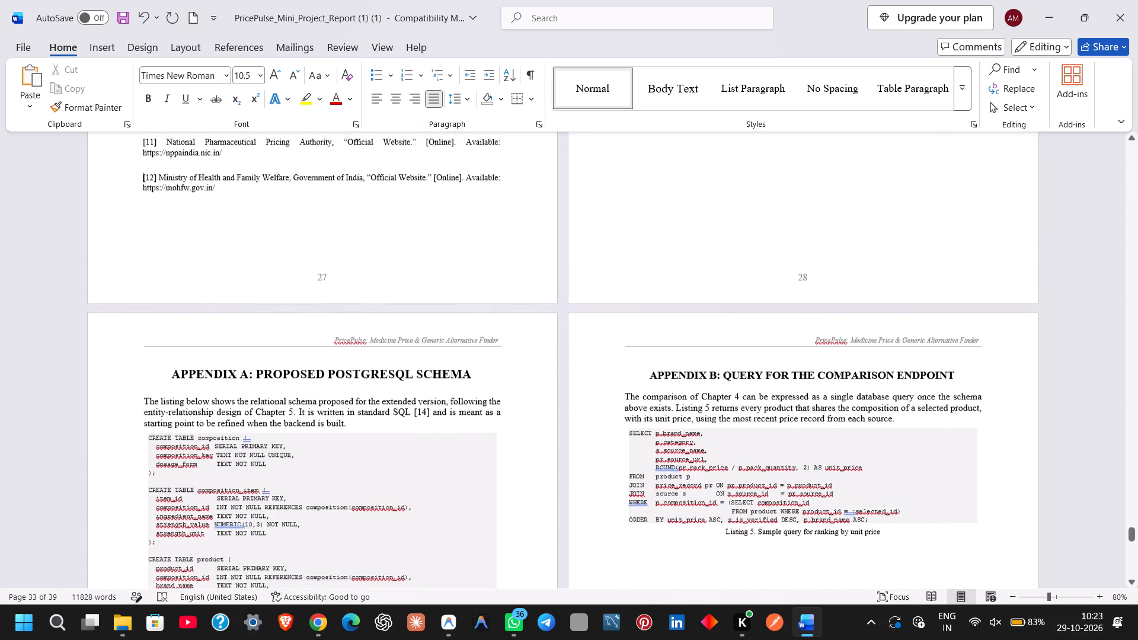
scroll(674, 239, "up", 2)
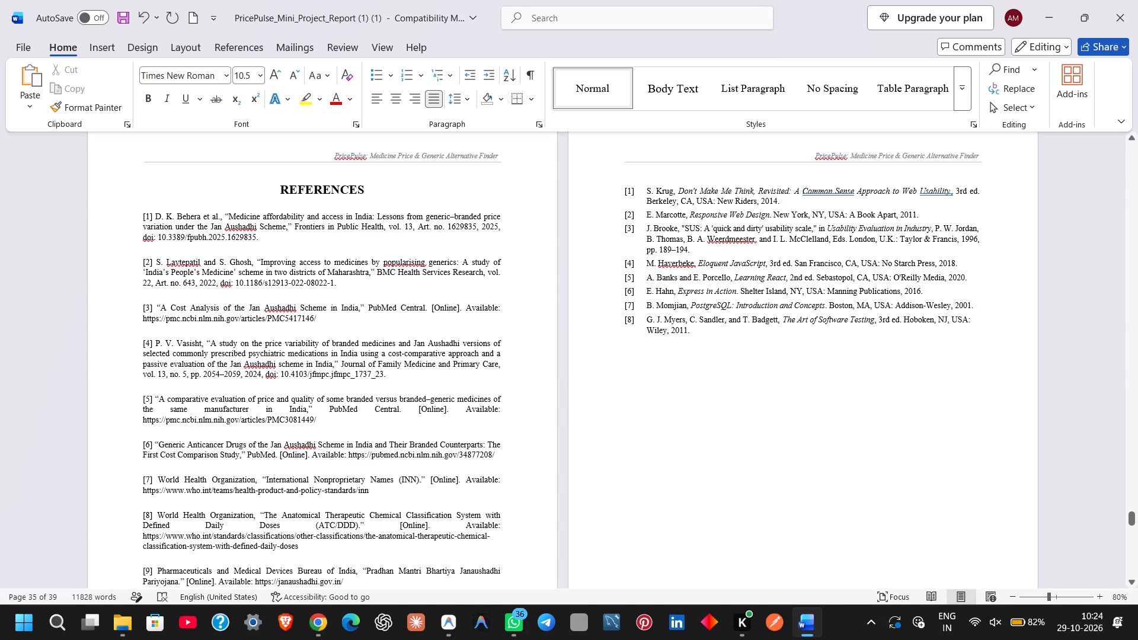
left_click_drag(707, 330, 609, 150)
key("BackSpace")
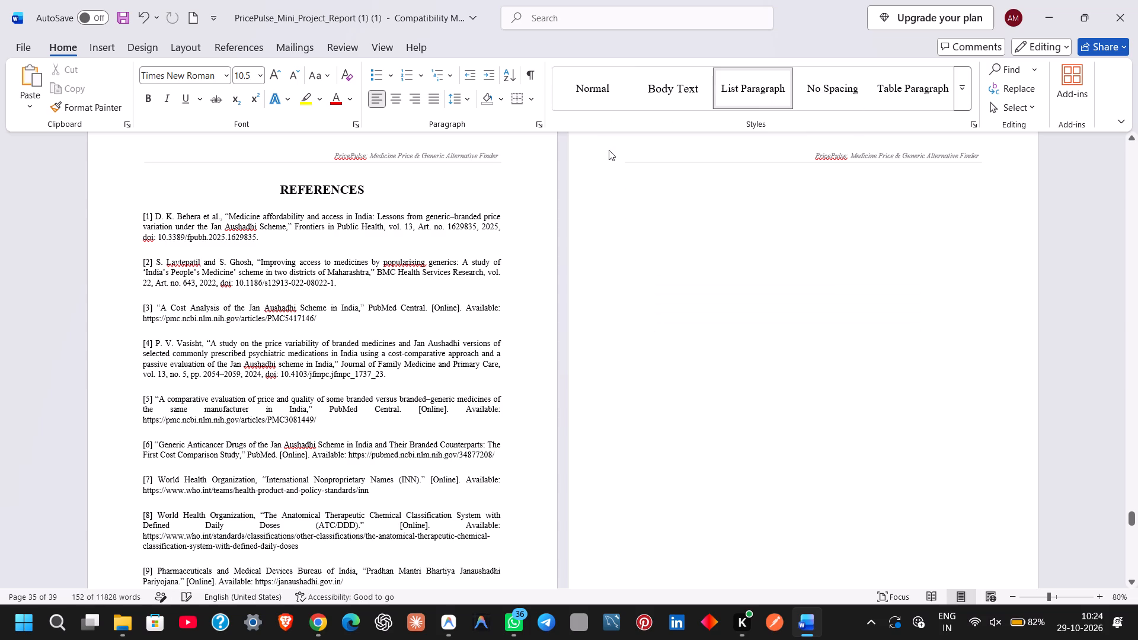
Examine the page layout around the references, including Chapter 9, the emptied page 28 and the start of the appendices.
scroll(721, 288, "down", 3)
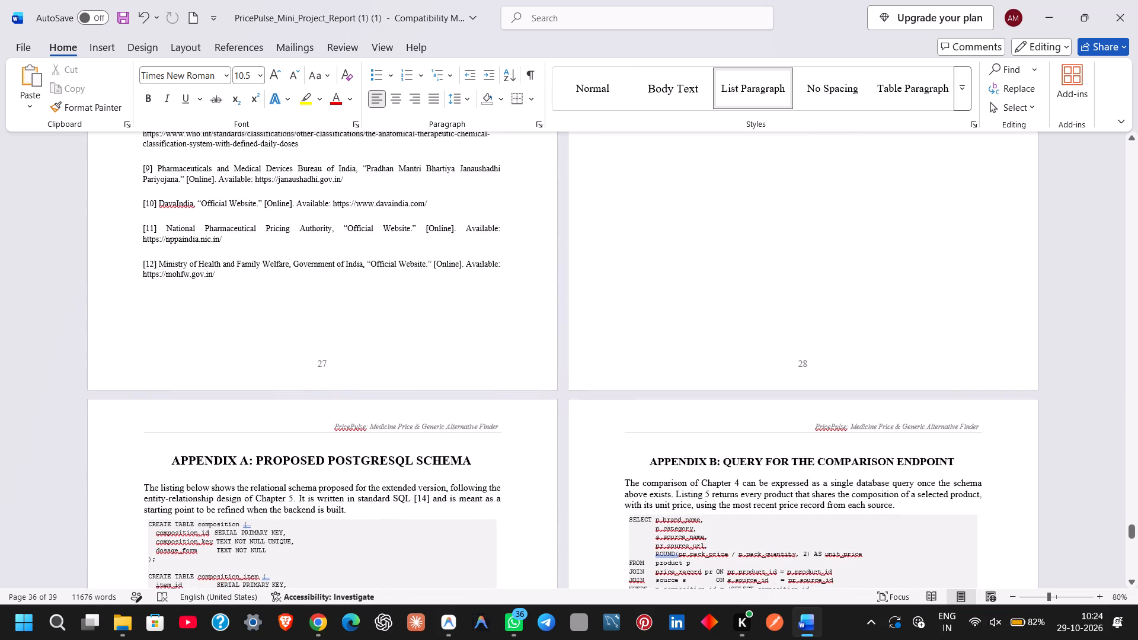
right_click(721, 288)
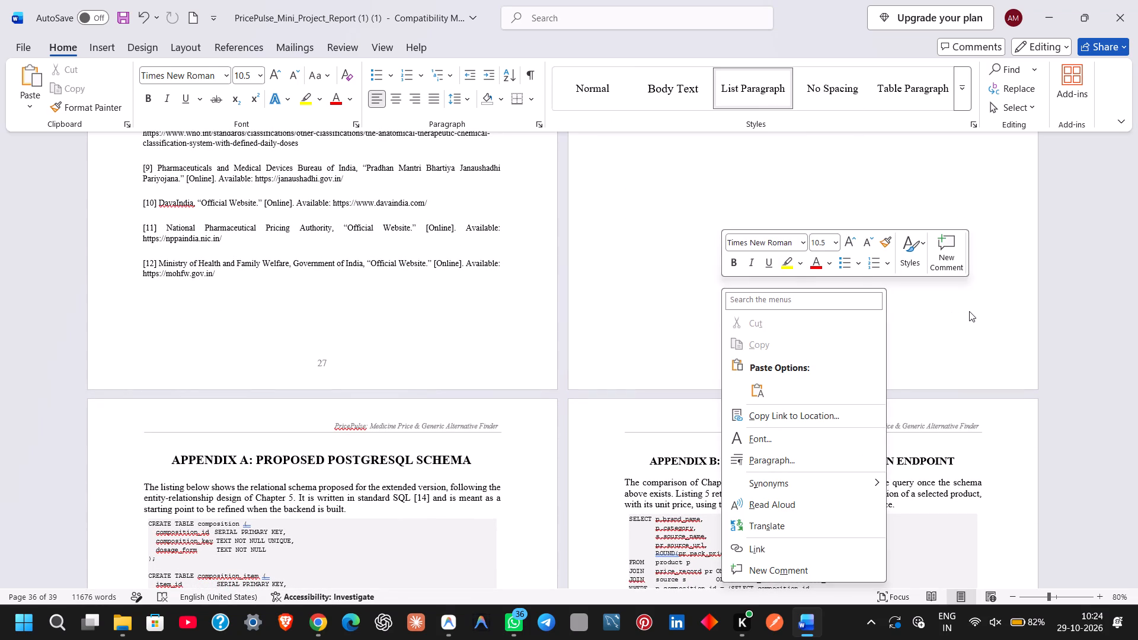
left_click(969, 311)
scroll(969, 311, "down", 2, "ctrl")
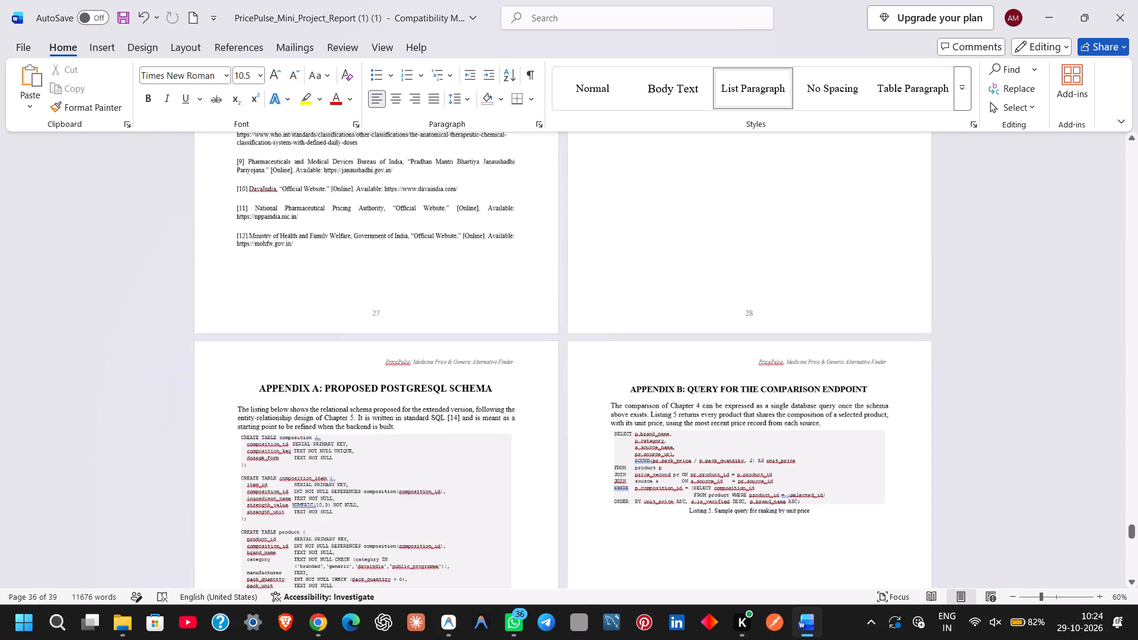
scroll(969, 311, "up", 5)
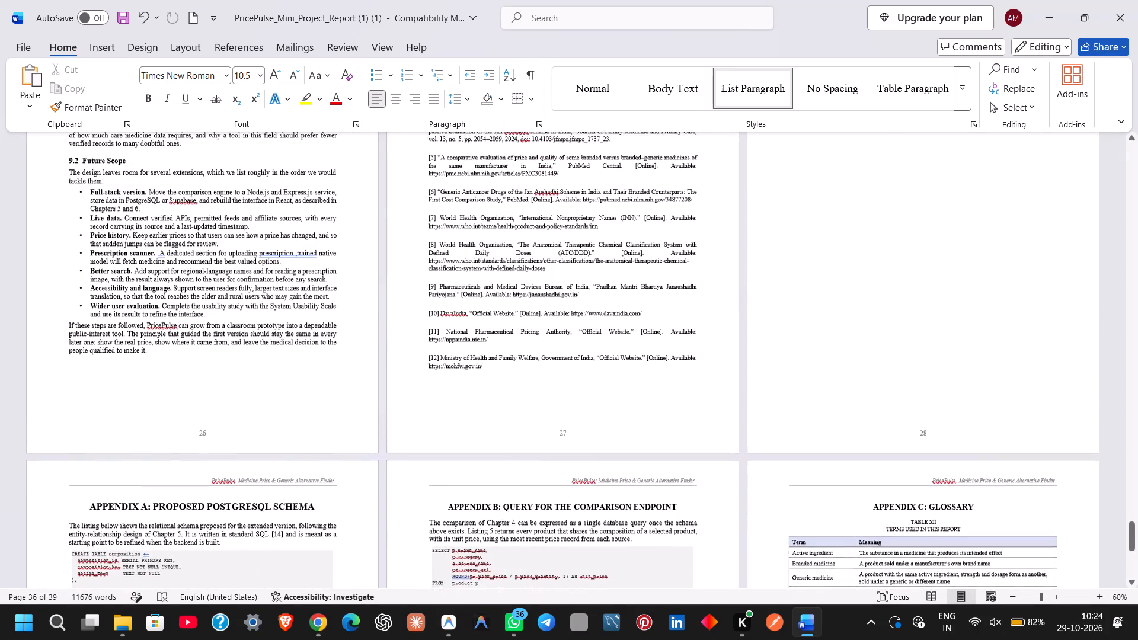
scroll(969, 311, "up", 3)
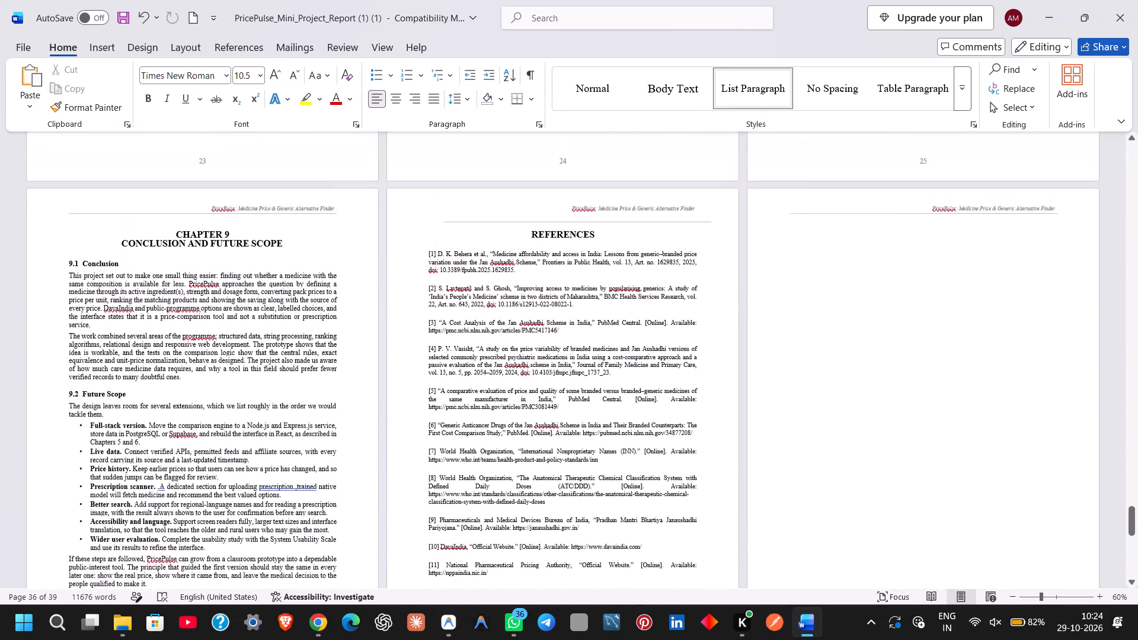
scroll(969, 311, "up", 1)
scroll(969, 311, "down", 2)
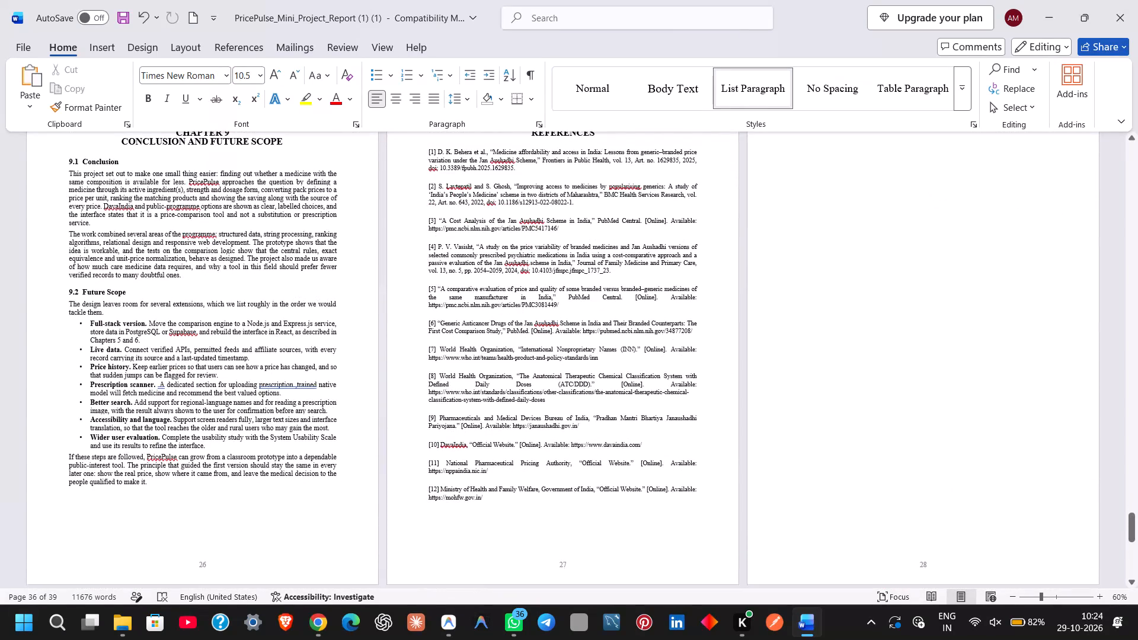
scroll(969, 311, "up", 1)
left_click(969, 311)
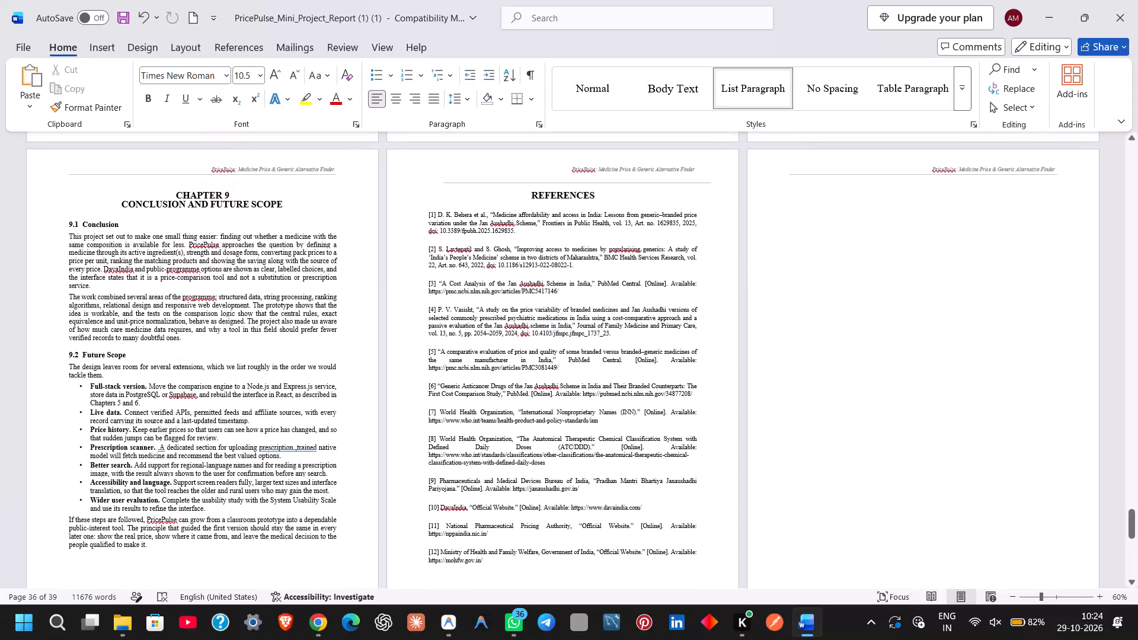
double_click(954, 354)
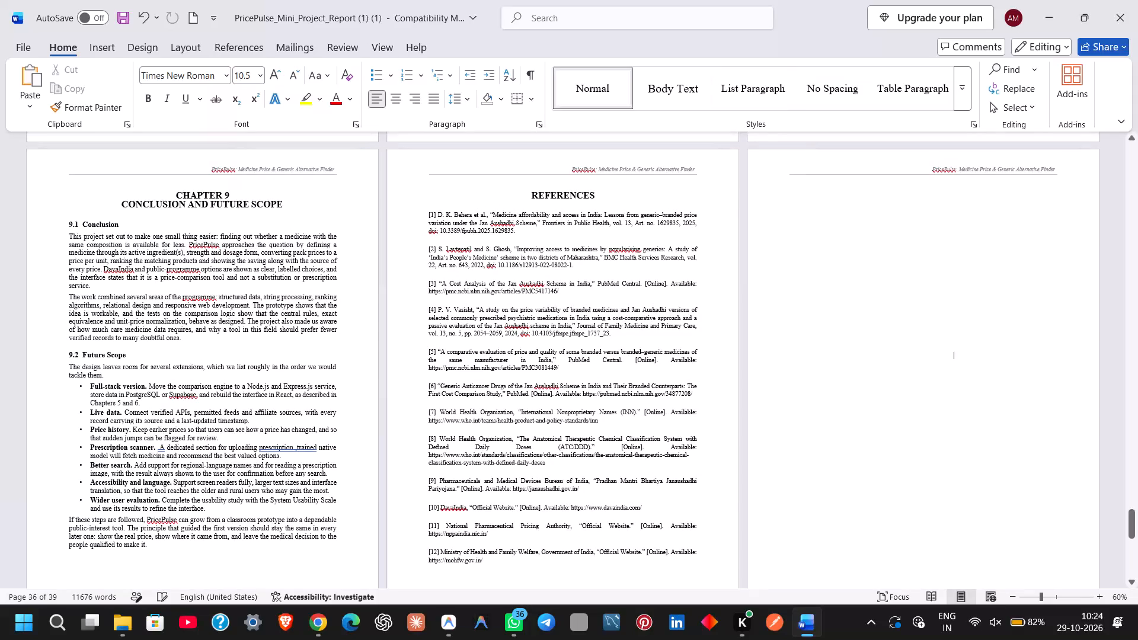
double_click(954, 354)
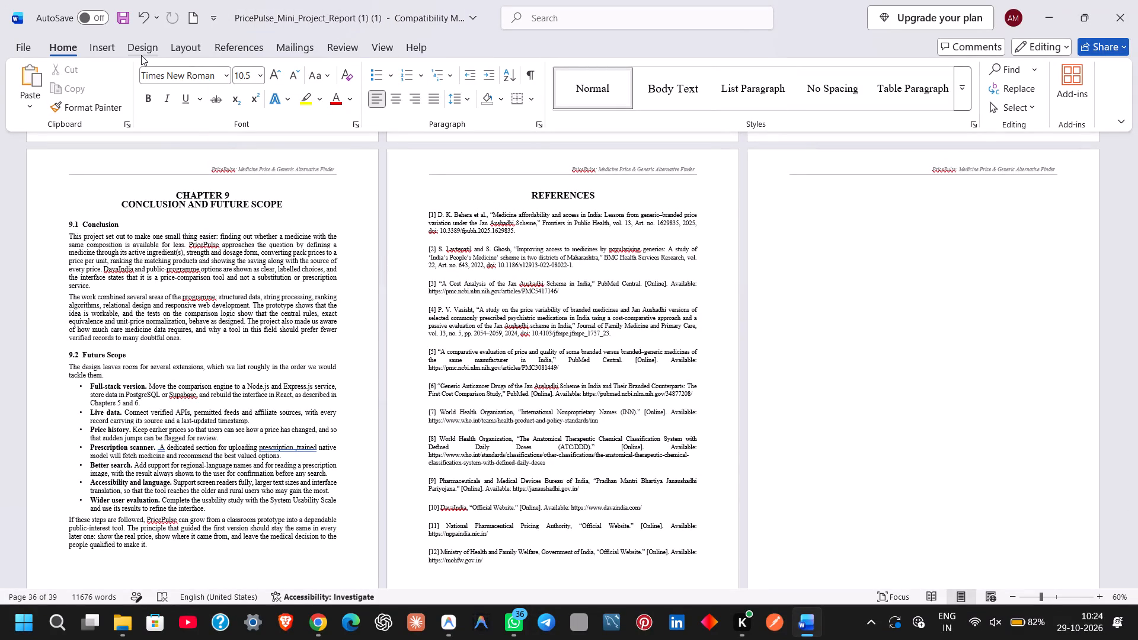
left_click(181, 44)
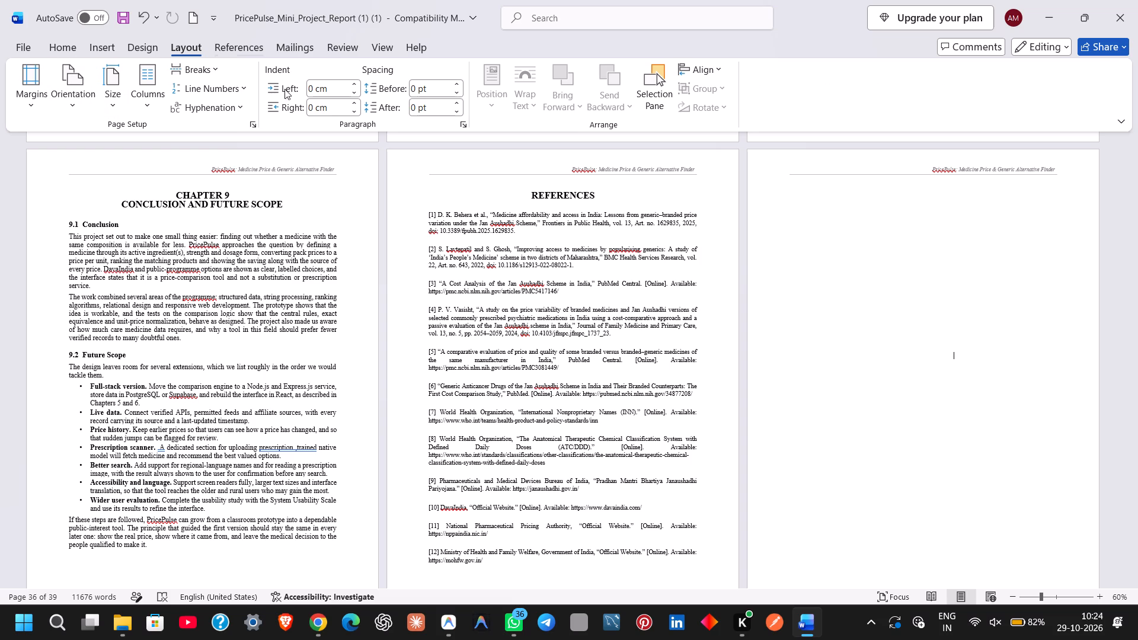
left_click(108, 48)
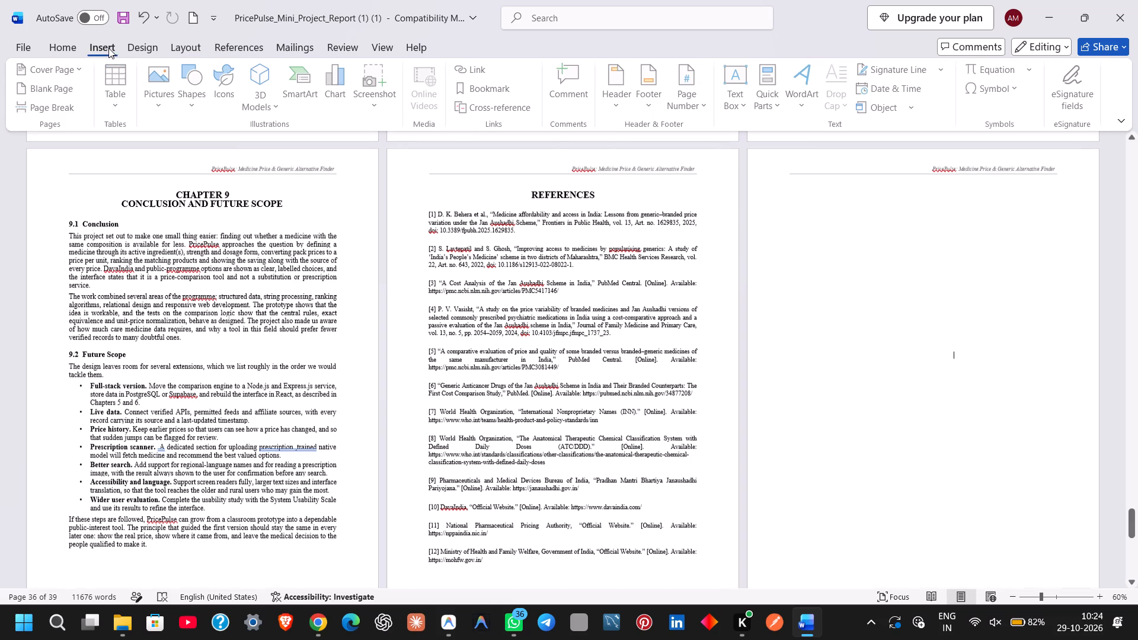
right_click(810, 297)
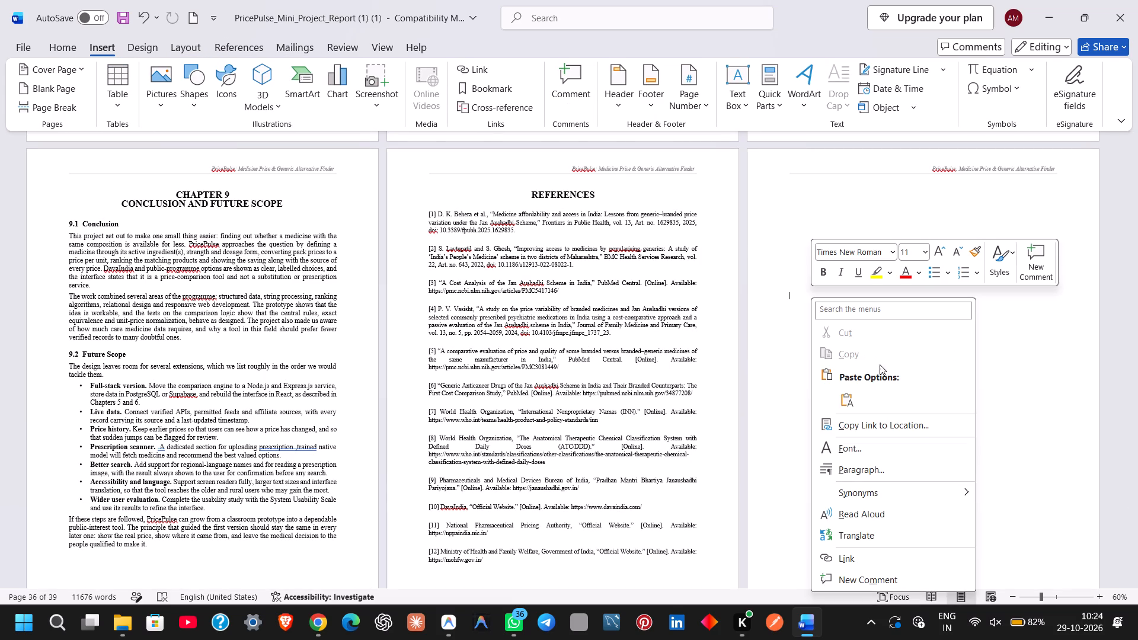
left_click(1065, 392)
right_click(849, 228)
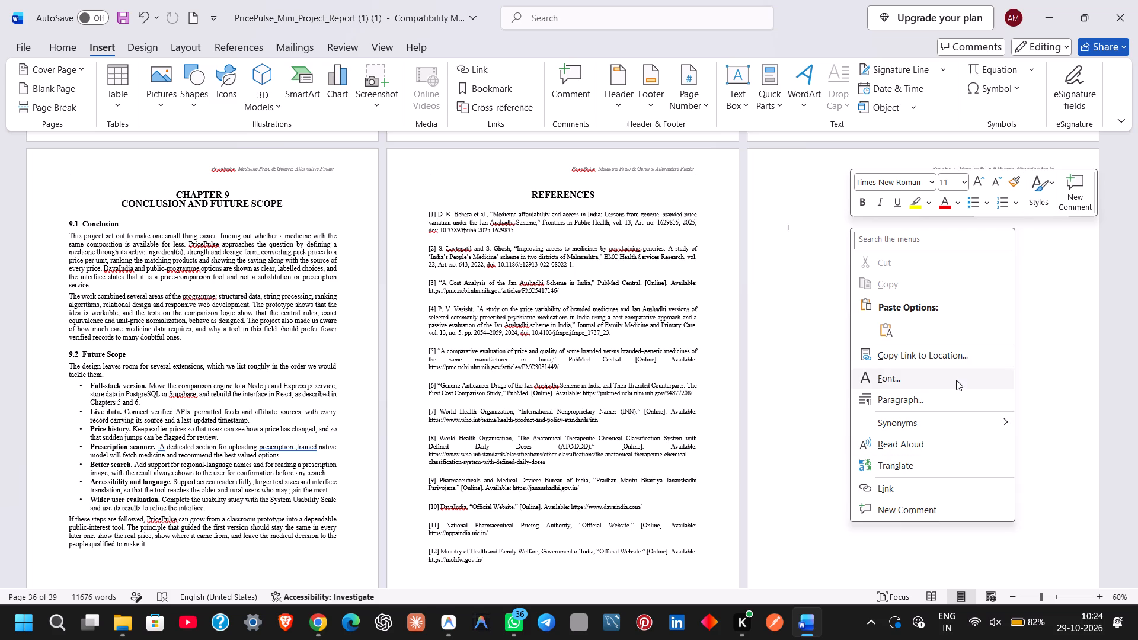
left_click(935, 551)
Review the pages of Appendices A, B and C that follow the emptied page after the references.
scroll(935, 551, "down", 2)
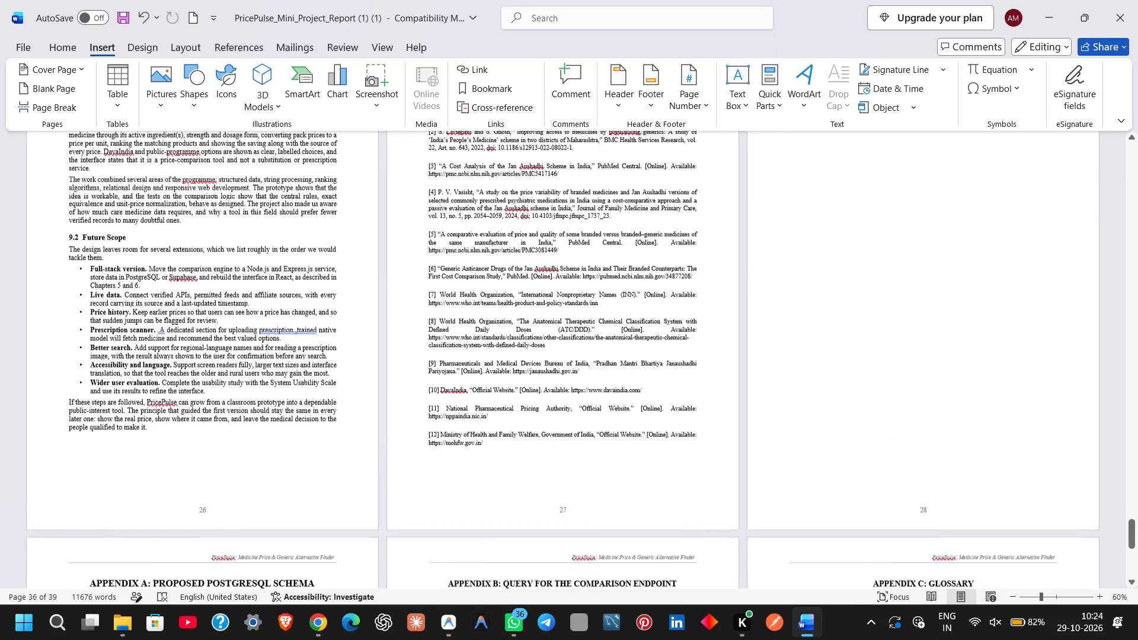
scroll(935, 551, "down", 7)
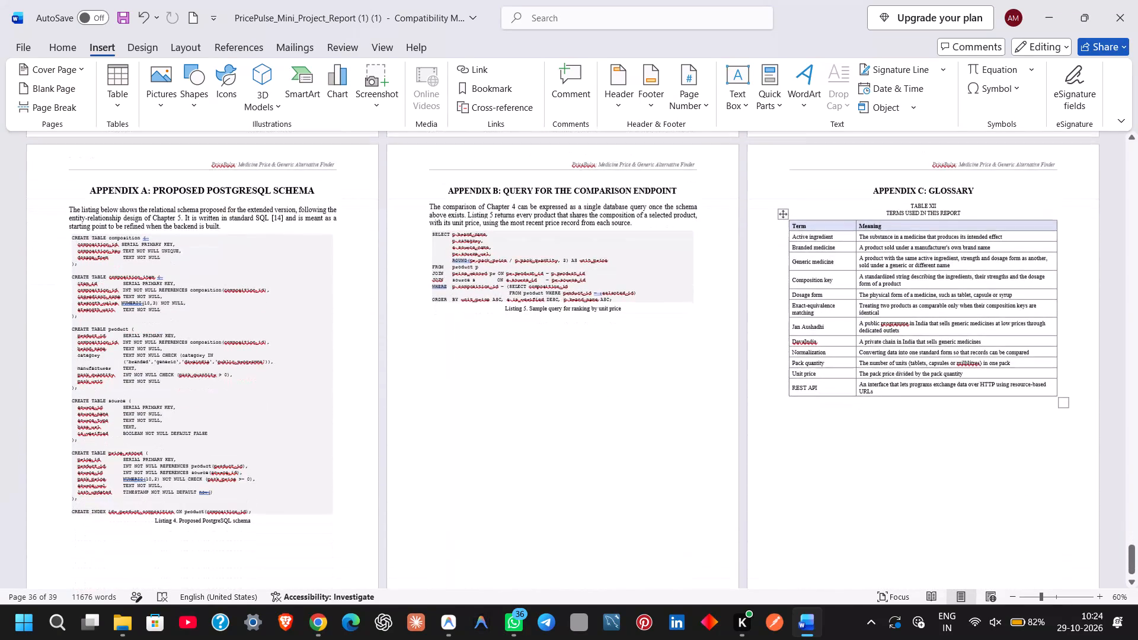
scroll(935, 551, "down", 5)
scroll(935, 551, "up", 2)
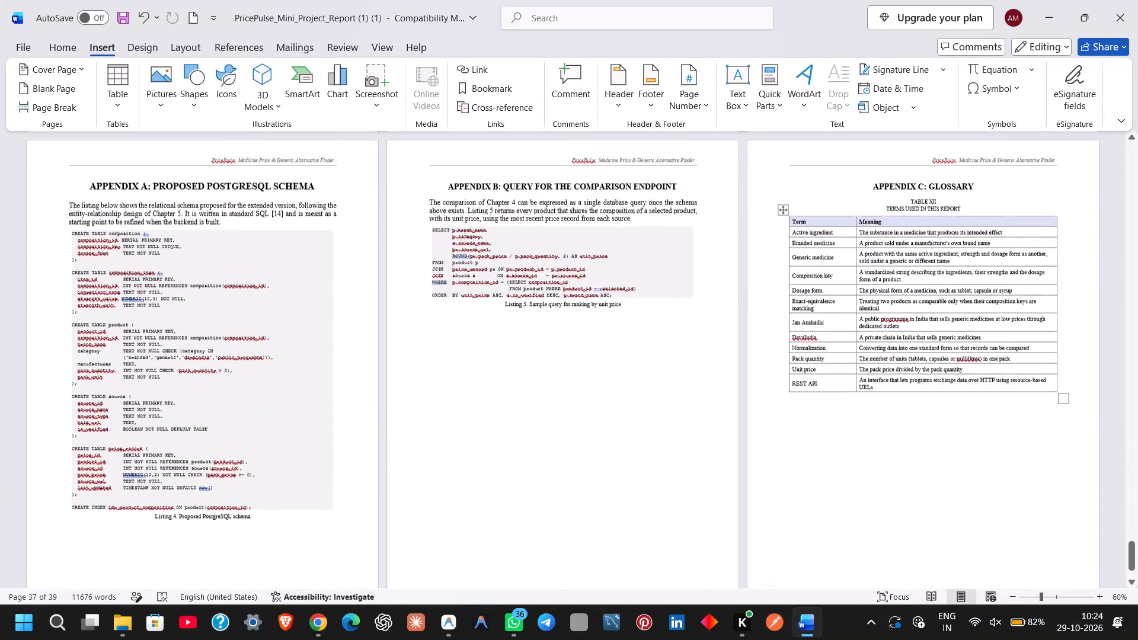
scroll(935, 551, "up", 6)
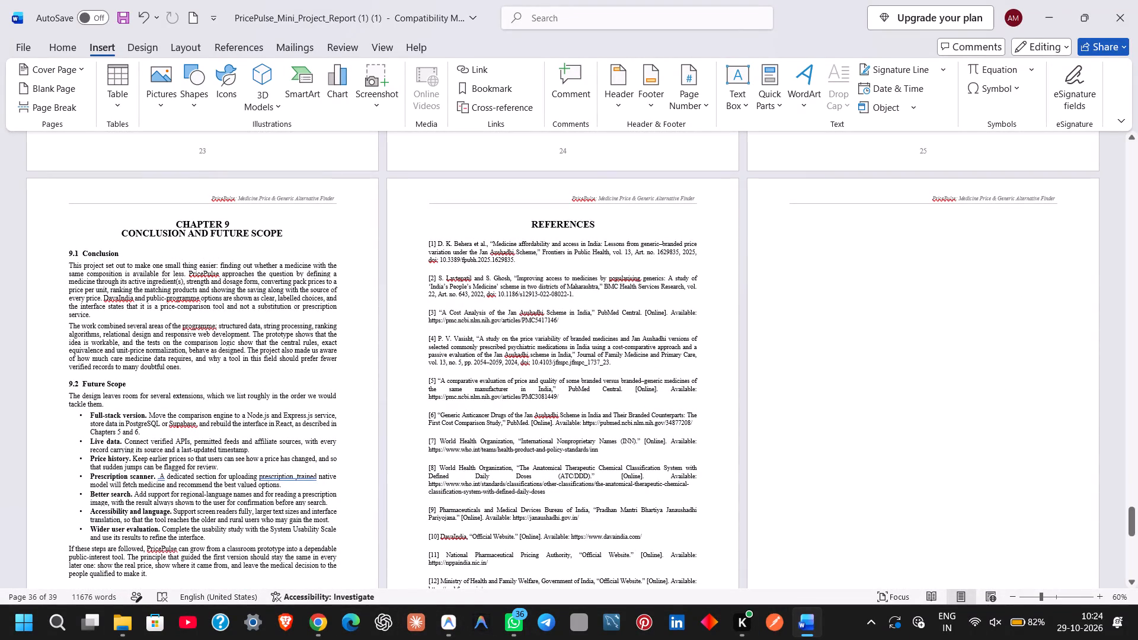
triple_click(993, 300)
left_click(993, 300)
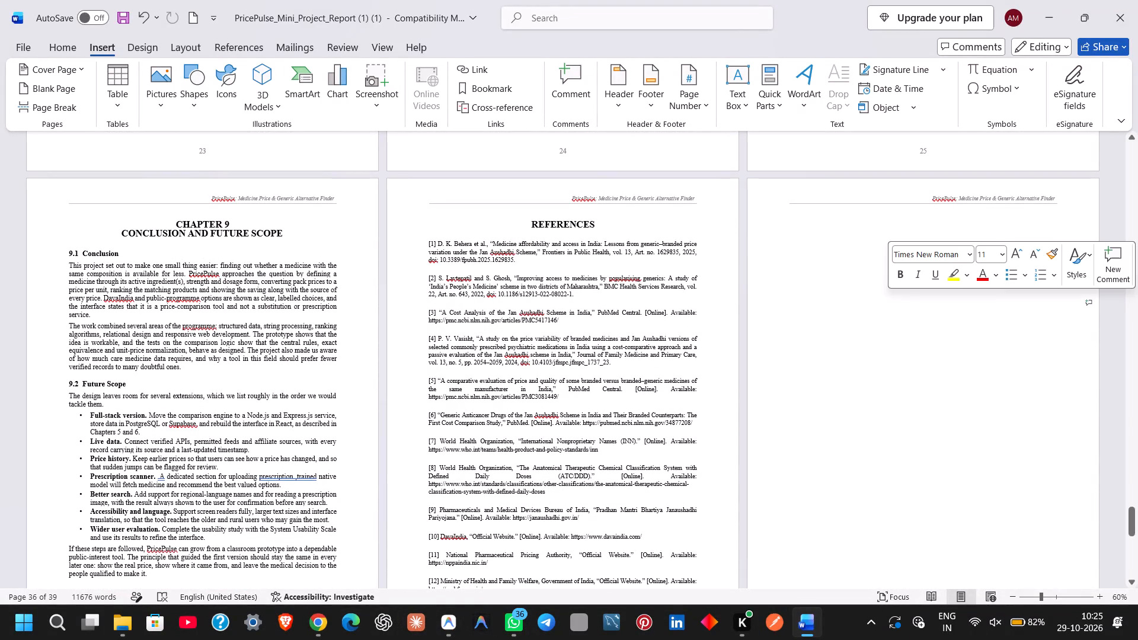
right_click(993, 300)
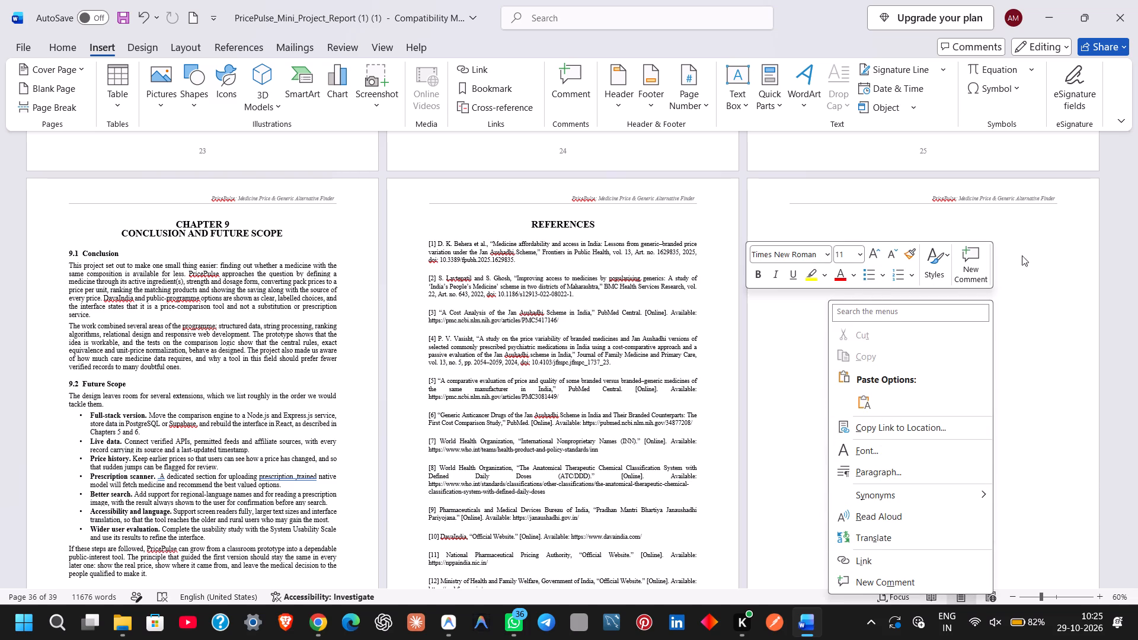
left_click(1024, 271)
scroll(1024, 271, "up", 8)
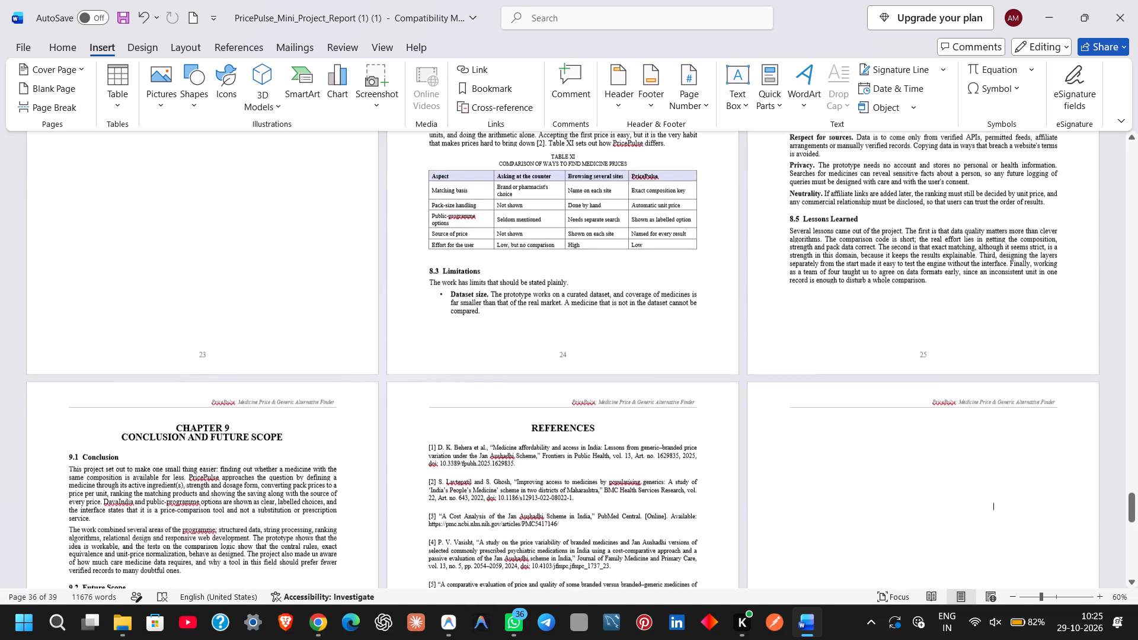
Save the edited PricePulse mini project report.
scroll(1024, 271, "up", 8)
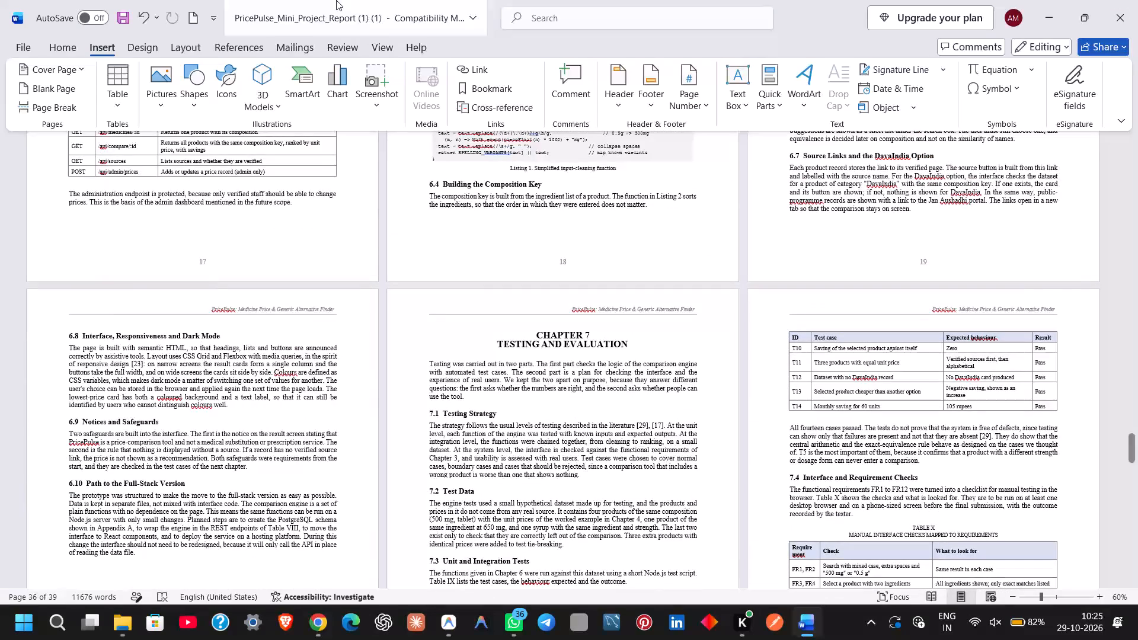
left_click(374, 0)
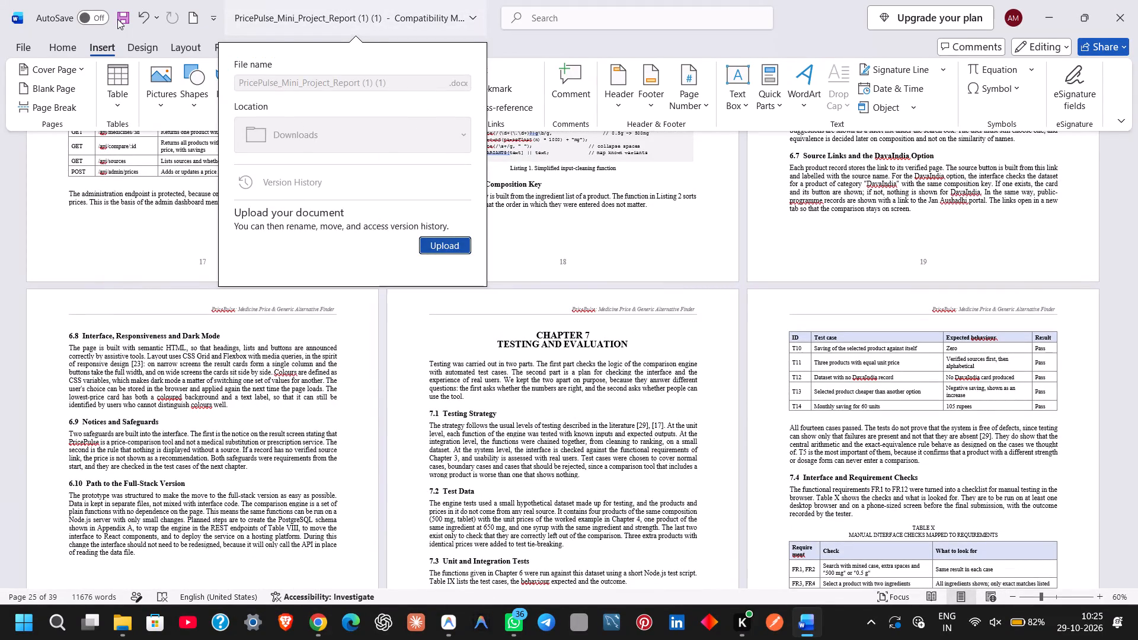
left_click(117, 19)
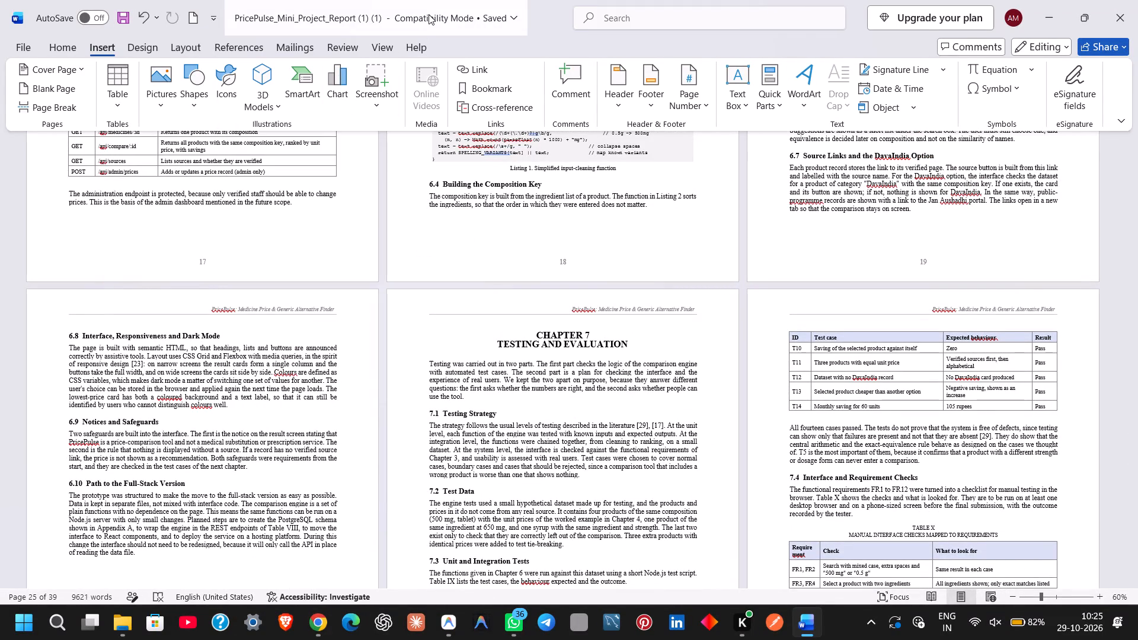
Switch to File Explorer and share the recent Word file PricePulse_Mini_Project_Report (1) (1) stored in Downloads.
left_click(137, 637)
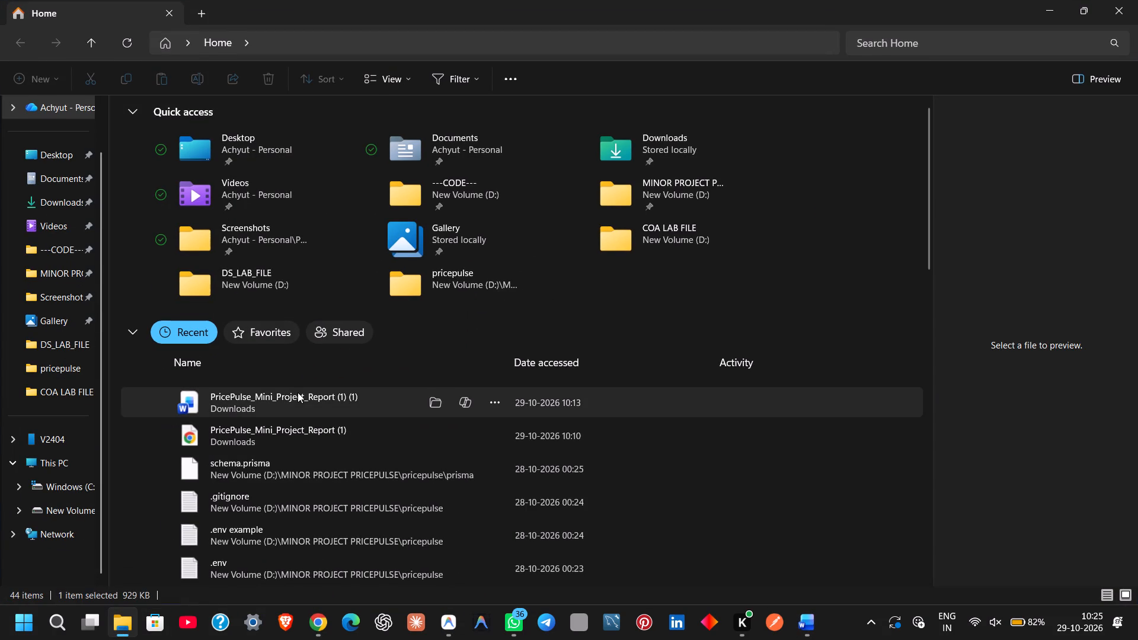
left_click(298, 392)
left_click(237, 76)
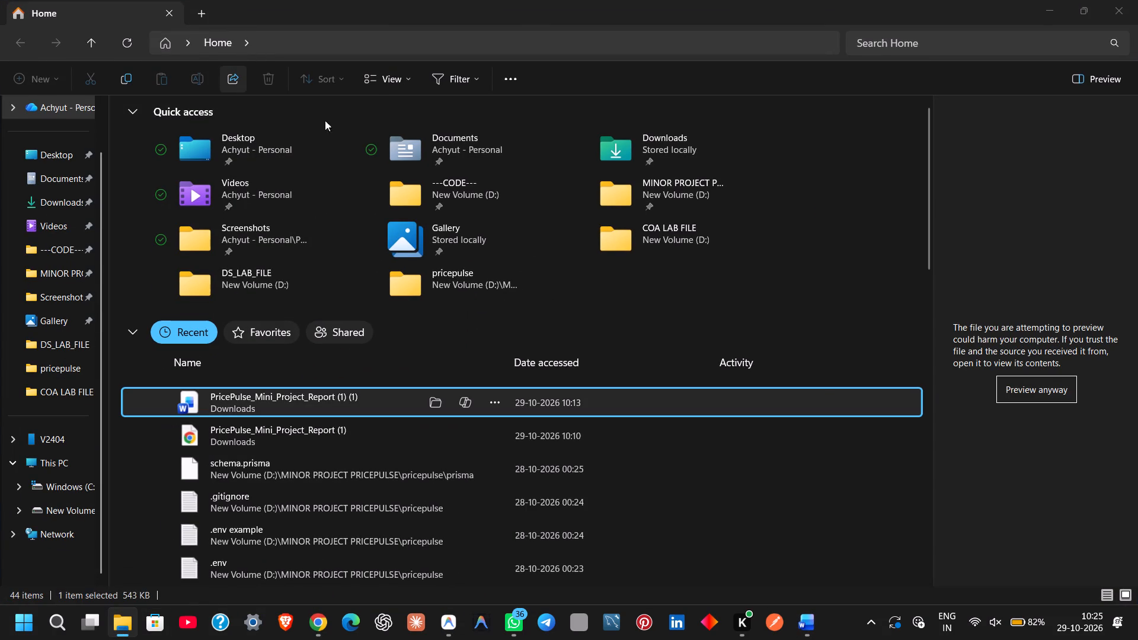
left_click(516, 392)
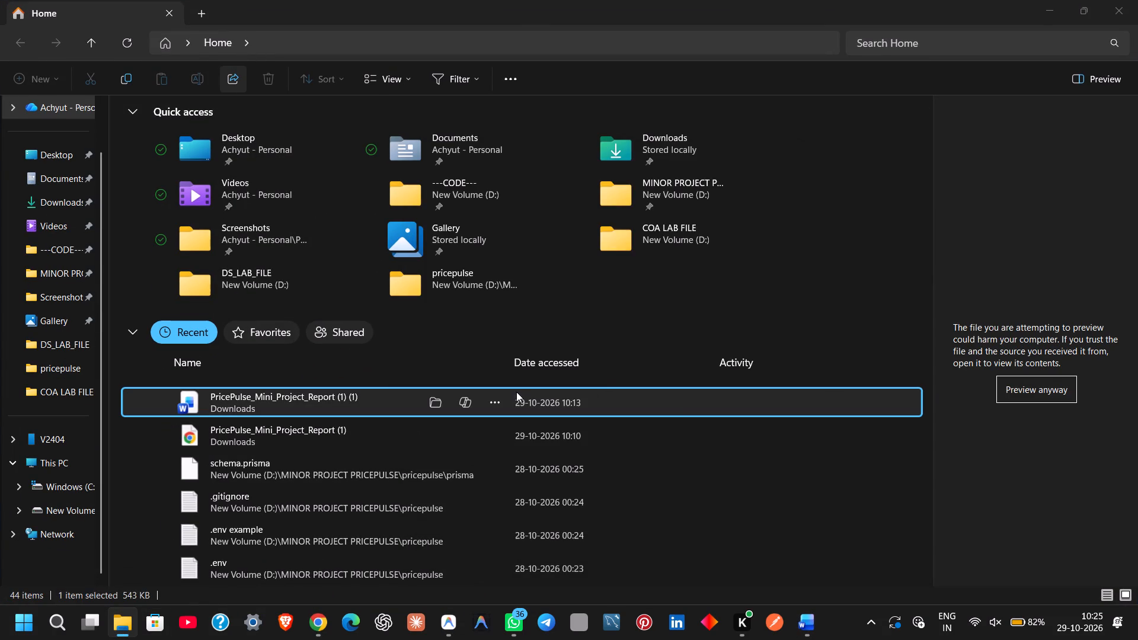
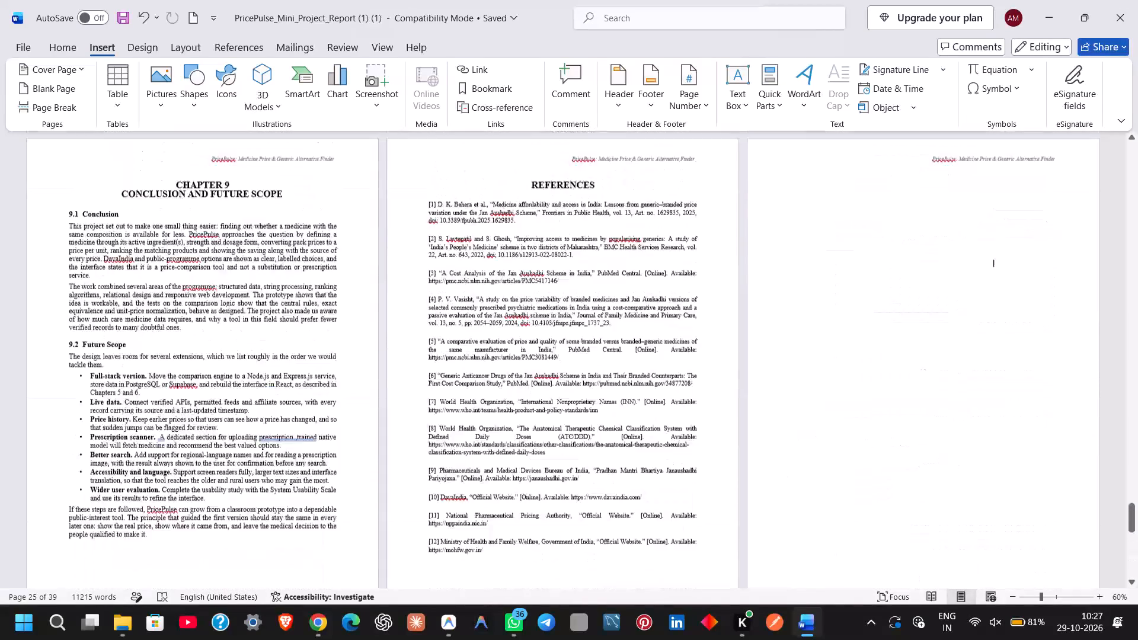
Go to page 28 of the report, the emptied page after the references, using the Go To command.
left_click(870, 473)
key("ctrl+g")
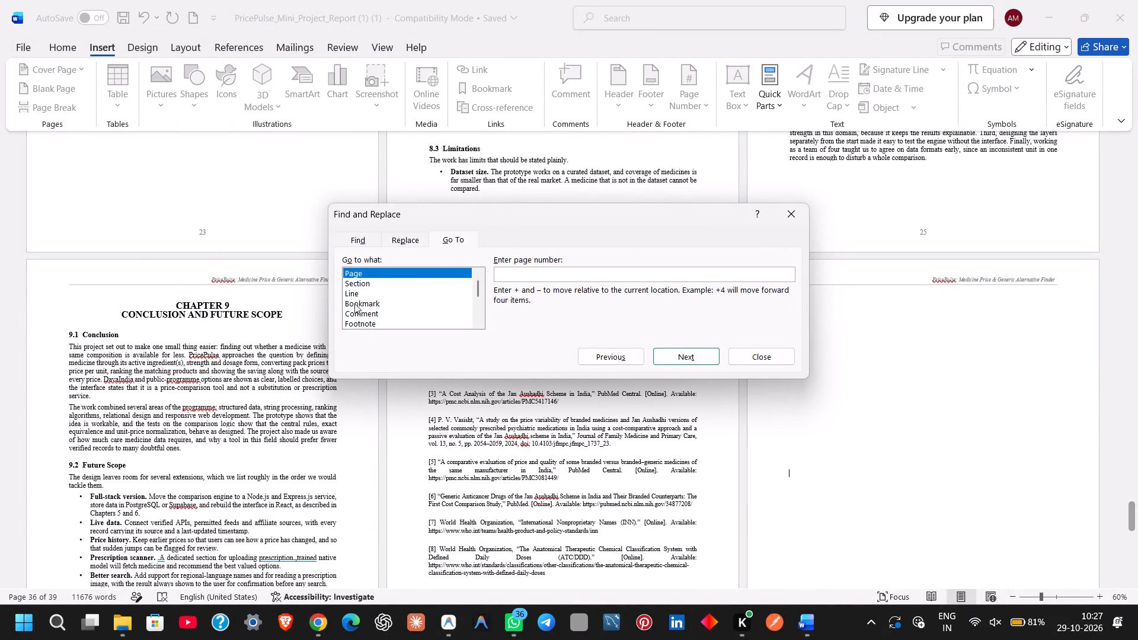
left_click(725, 460)
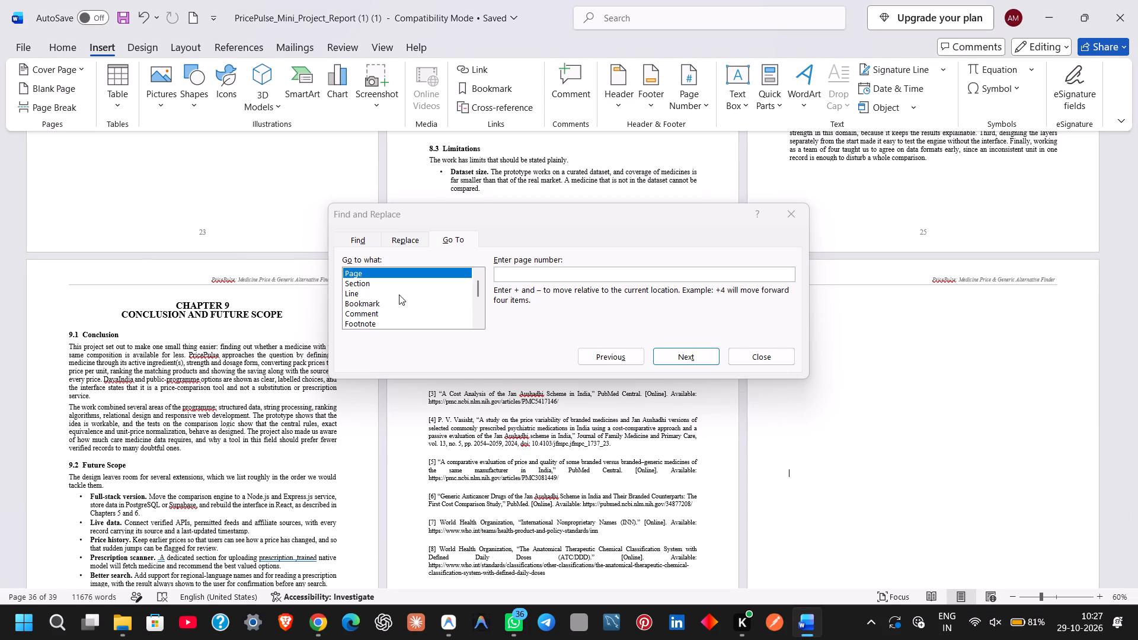
left_click(538, 277)
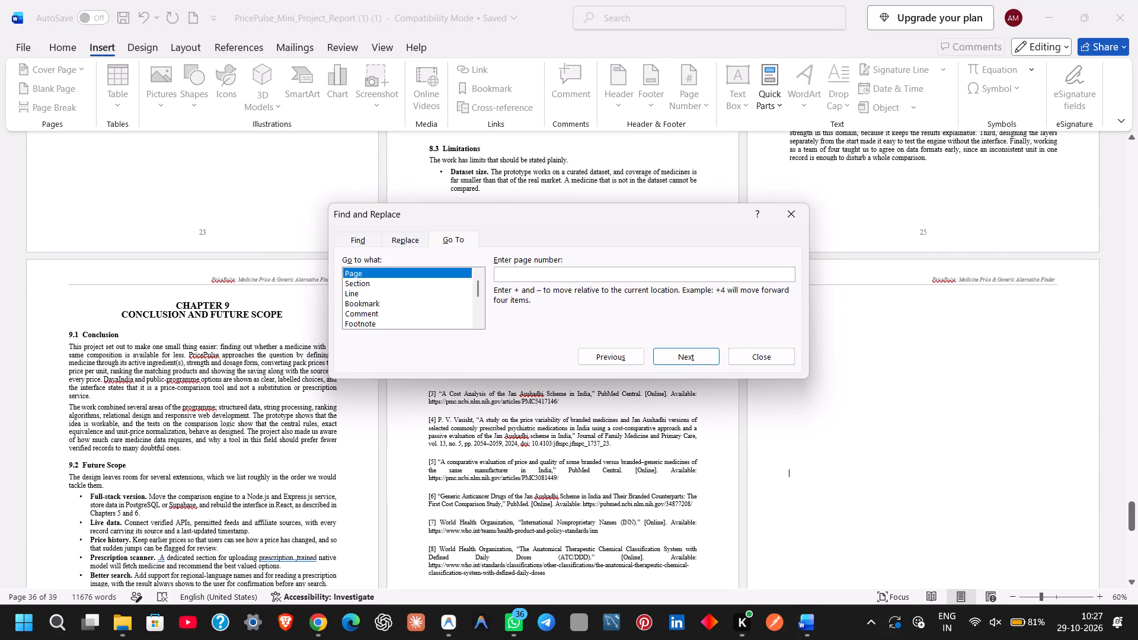
scroll(824, 383, "down", 1)
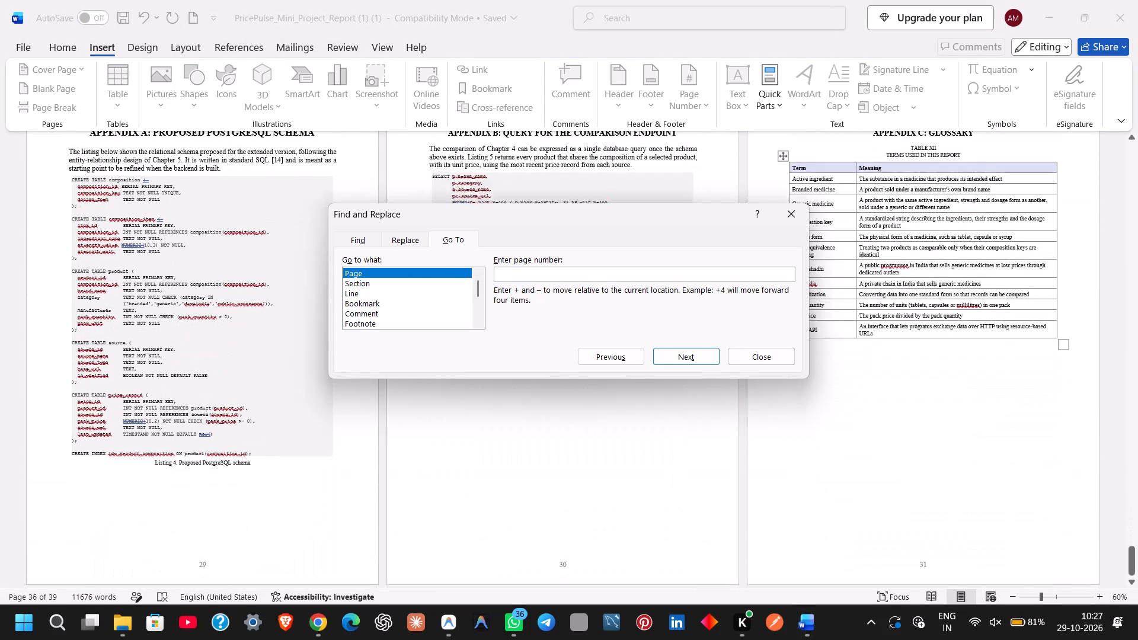
scroll(824, 383, "down", 1)
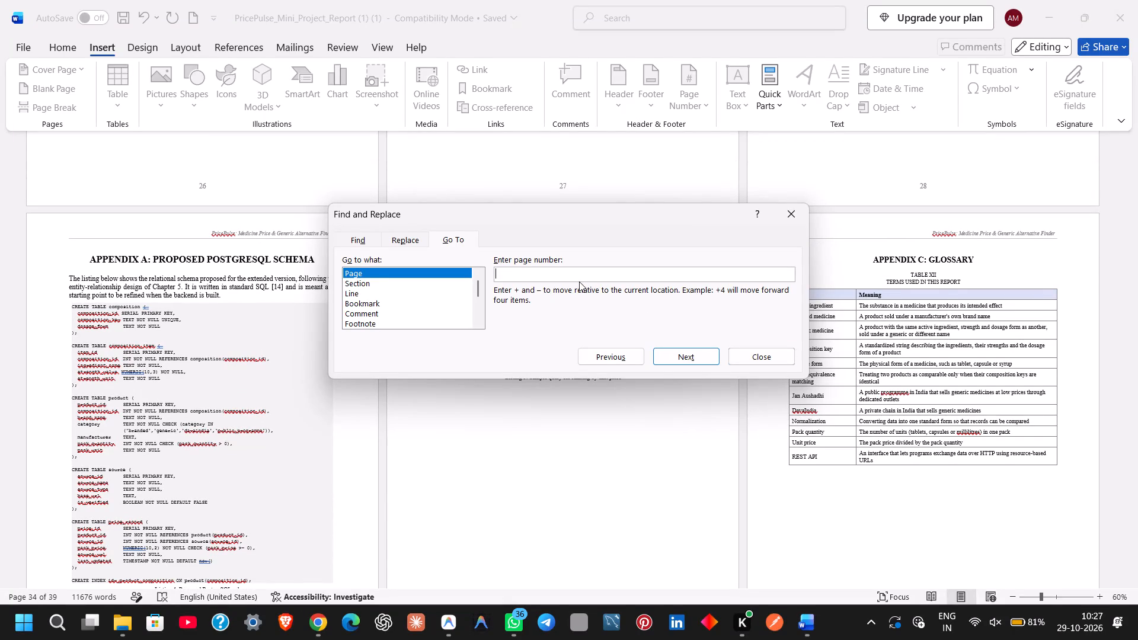
type("28")
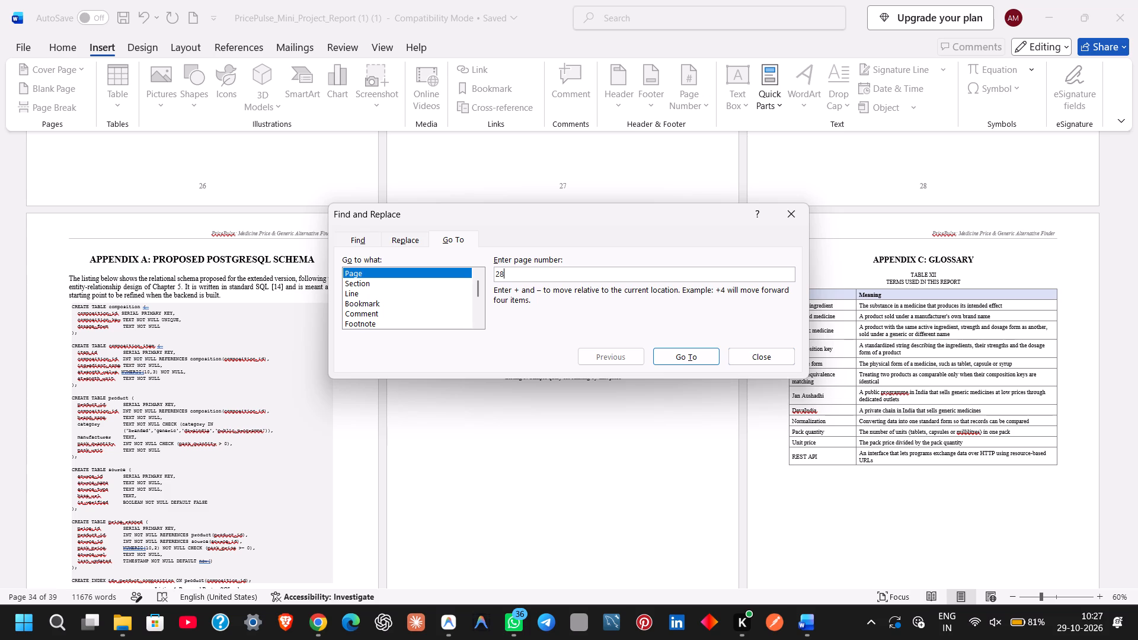
key("Return")
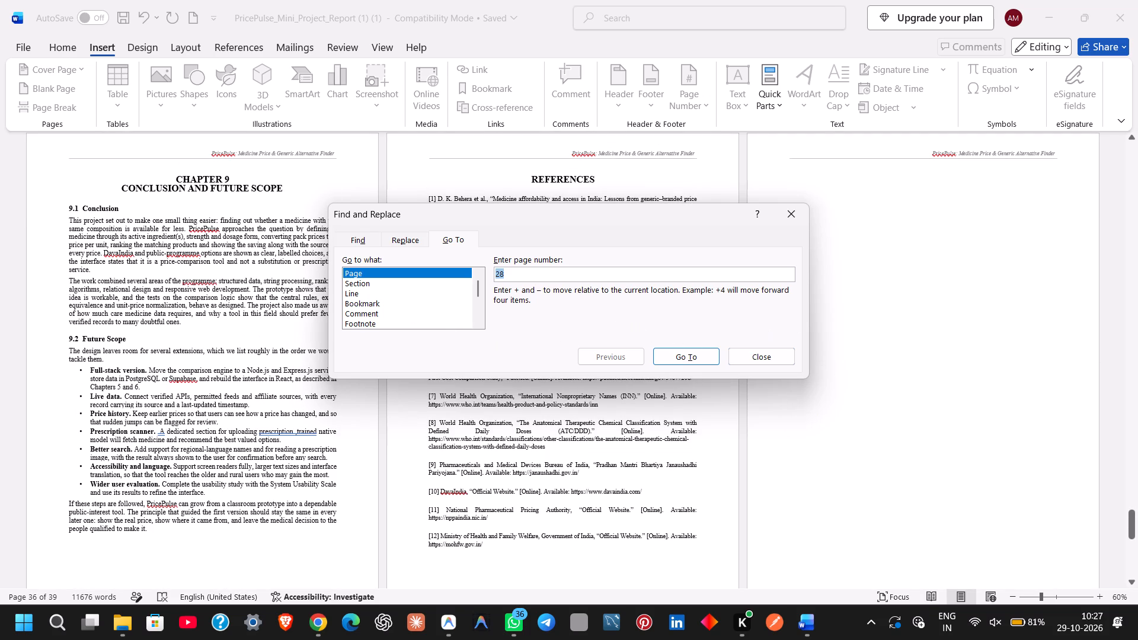
left_click(612, 271)
left_click(622, 356)
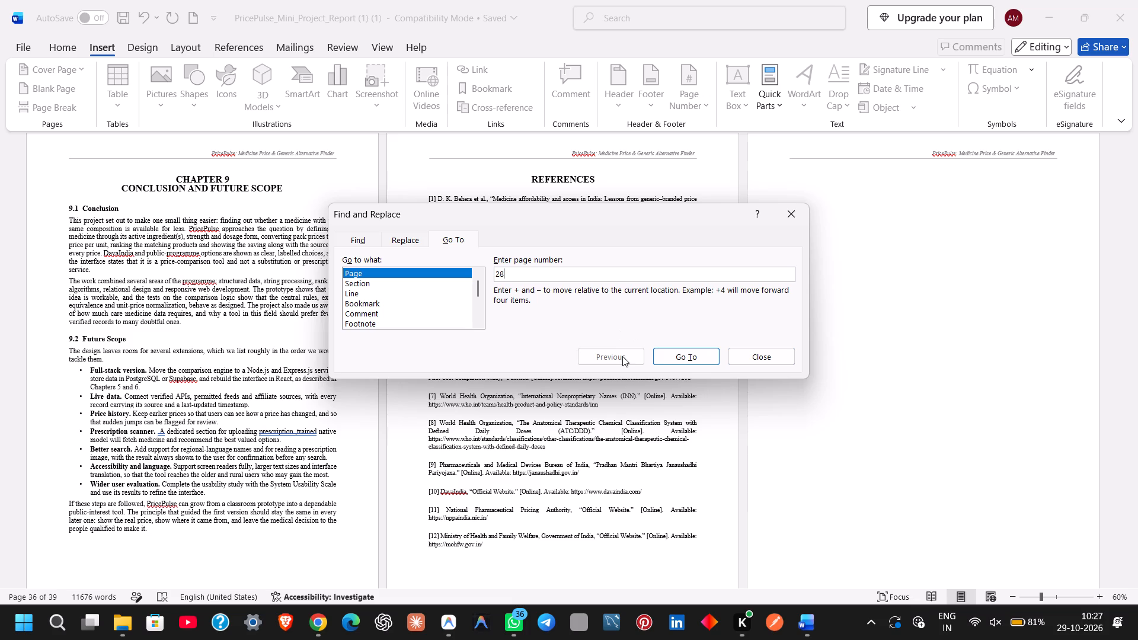
left_click(660, 356)
left_click(659, 357)
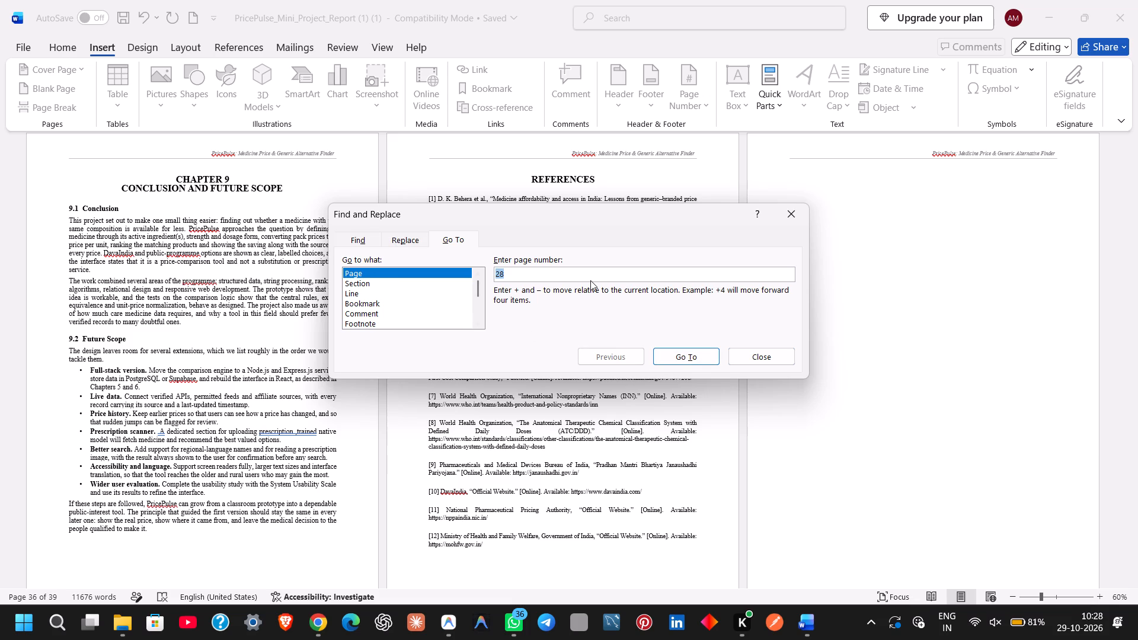
left_click(747, 363)
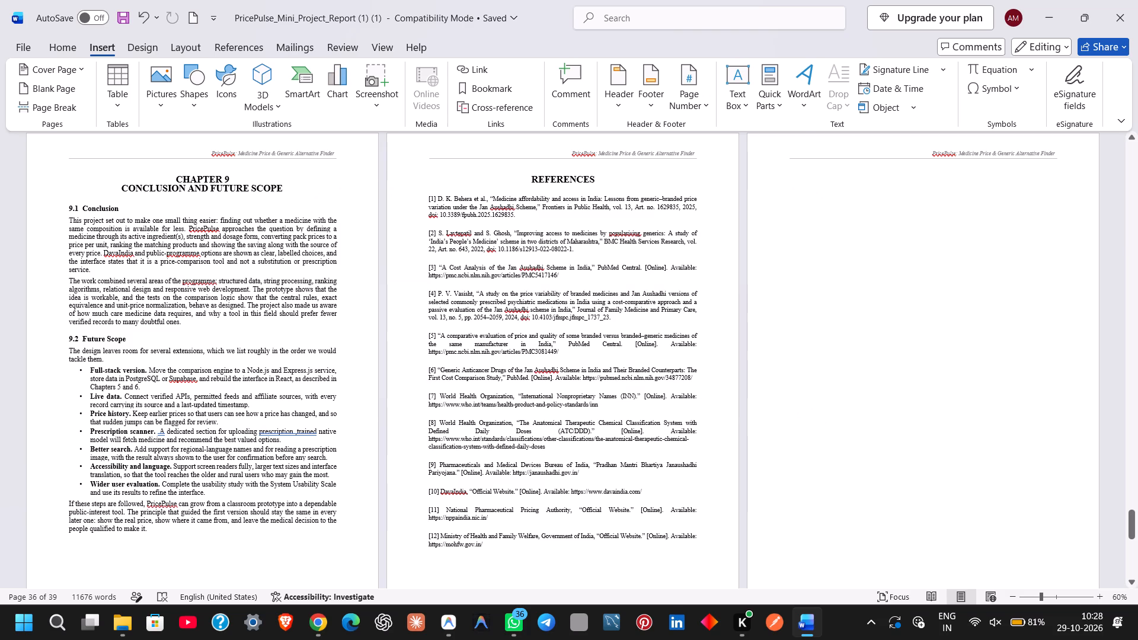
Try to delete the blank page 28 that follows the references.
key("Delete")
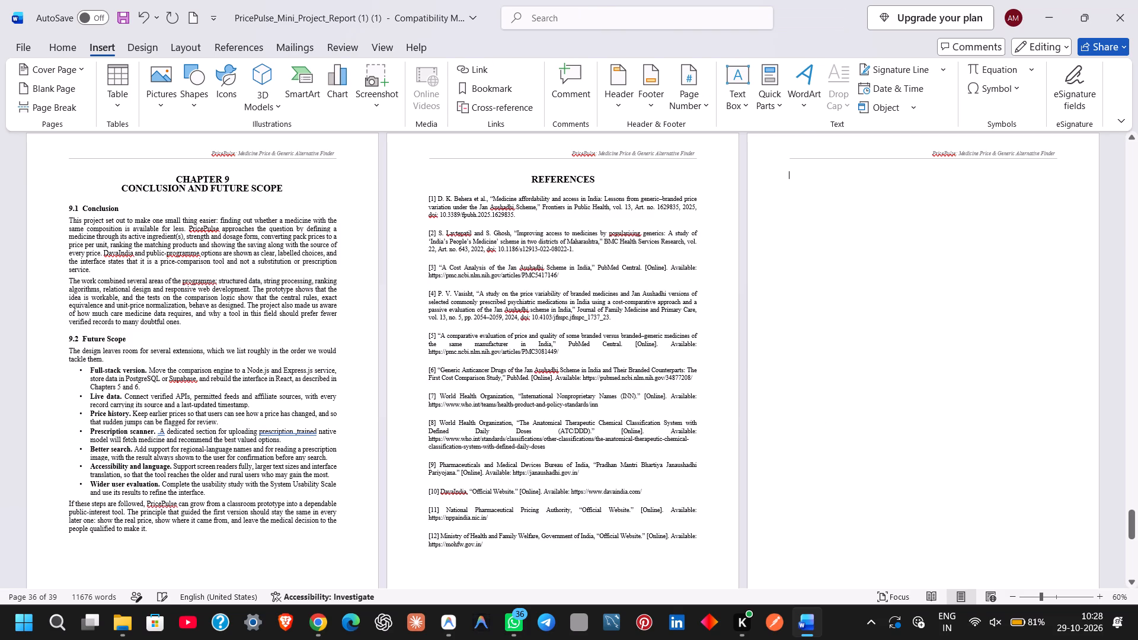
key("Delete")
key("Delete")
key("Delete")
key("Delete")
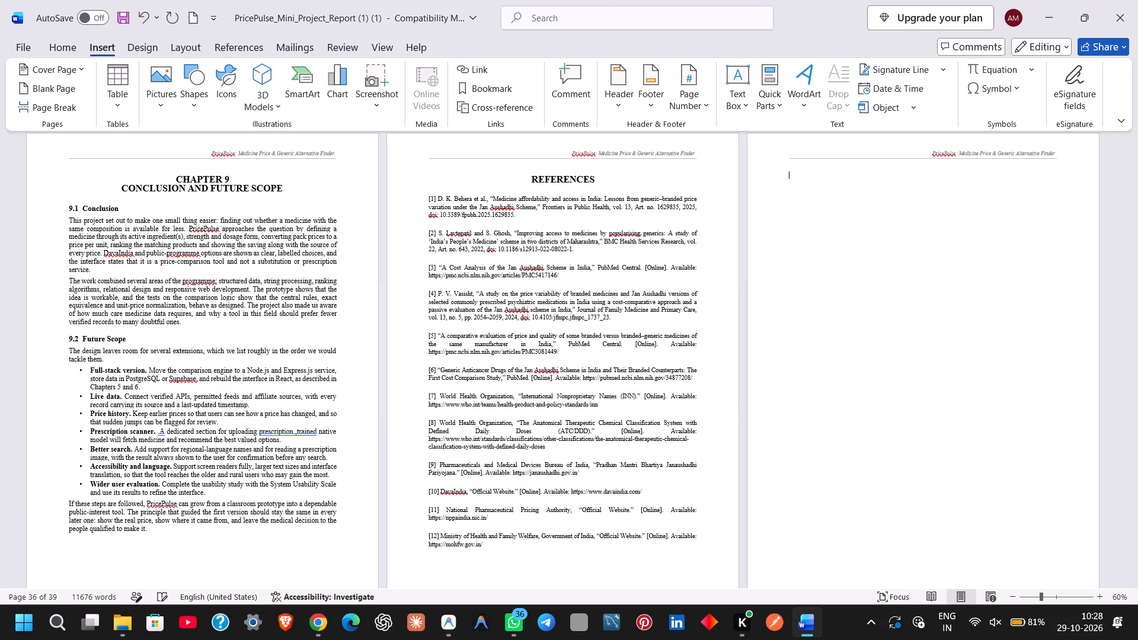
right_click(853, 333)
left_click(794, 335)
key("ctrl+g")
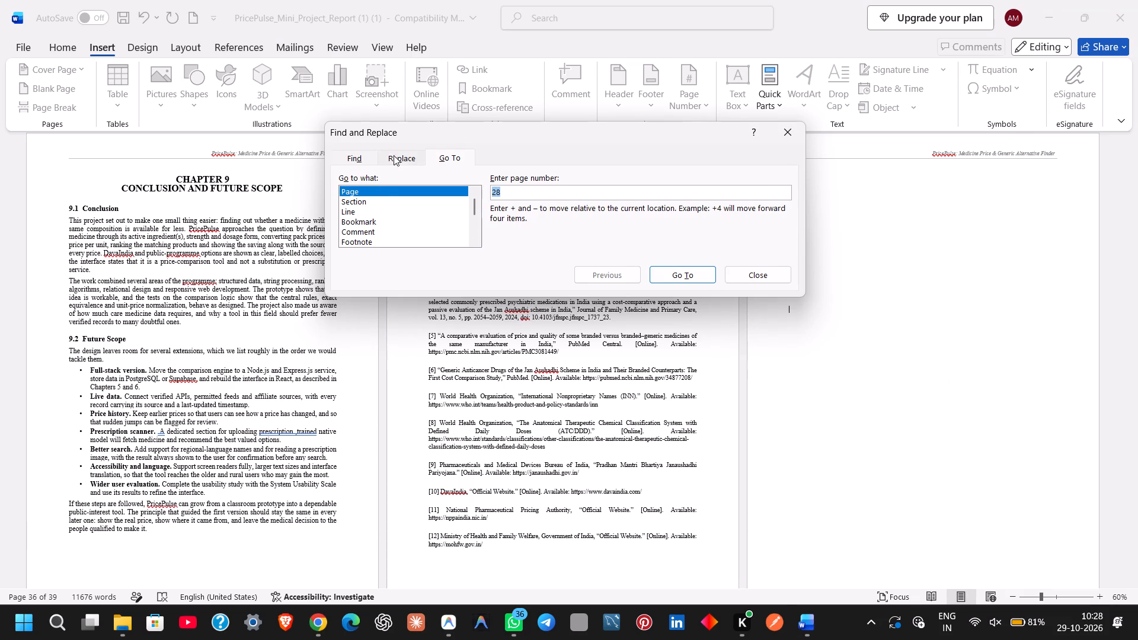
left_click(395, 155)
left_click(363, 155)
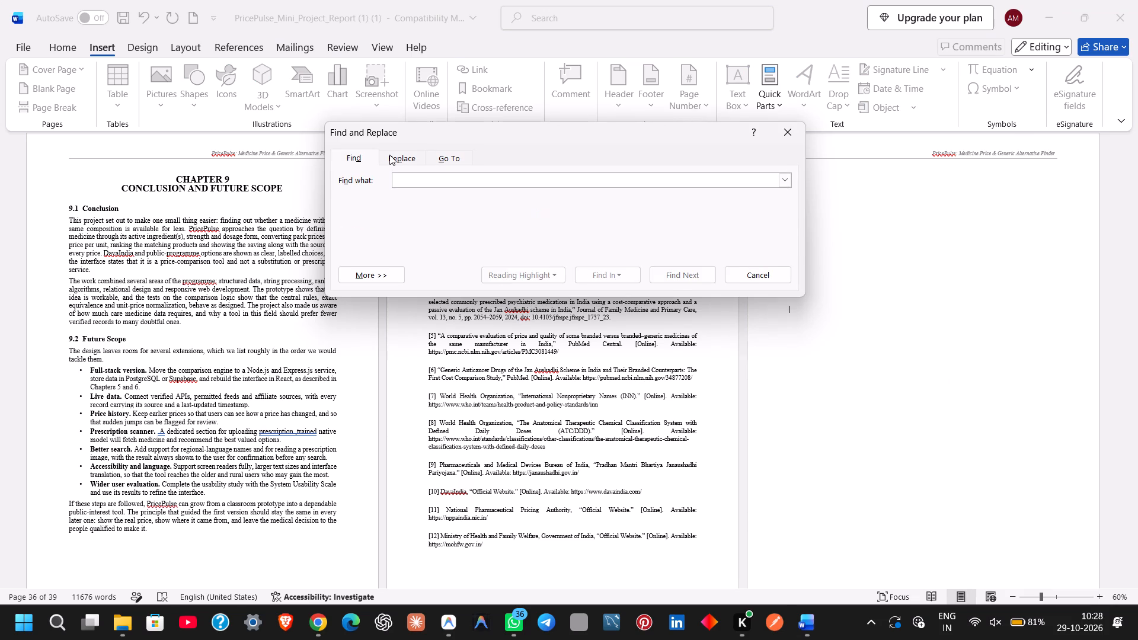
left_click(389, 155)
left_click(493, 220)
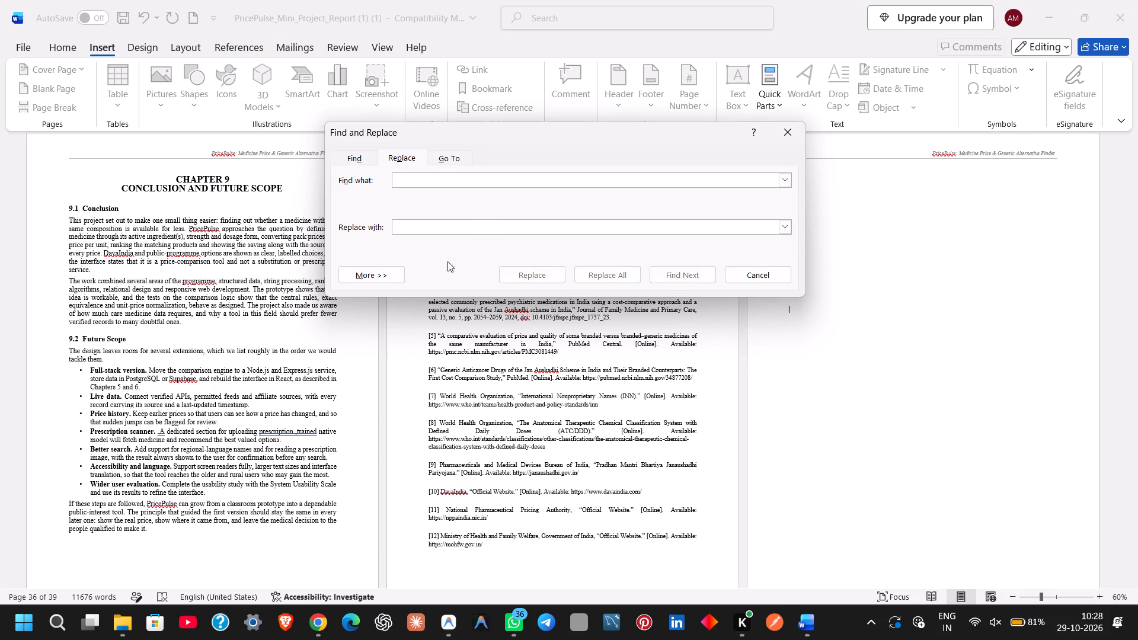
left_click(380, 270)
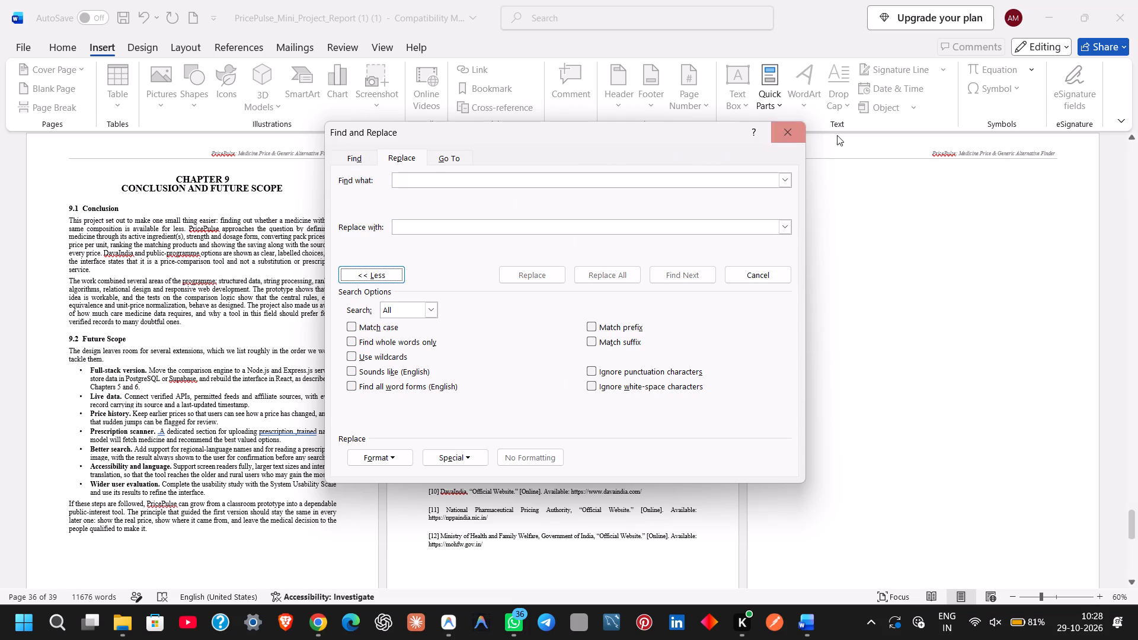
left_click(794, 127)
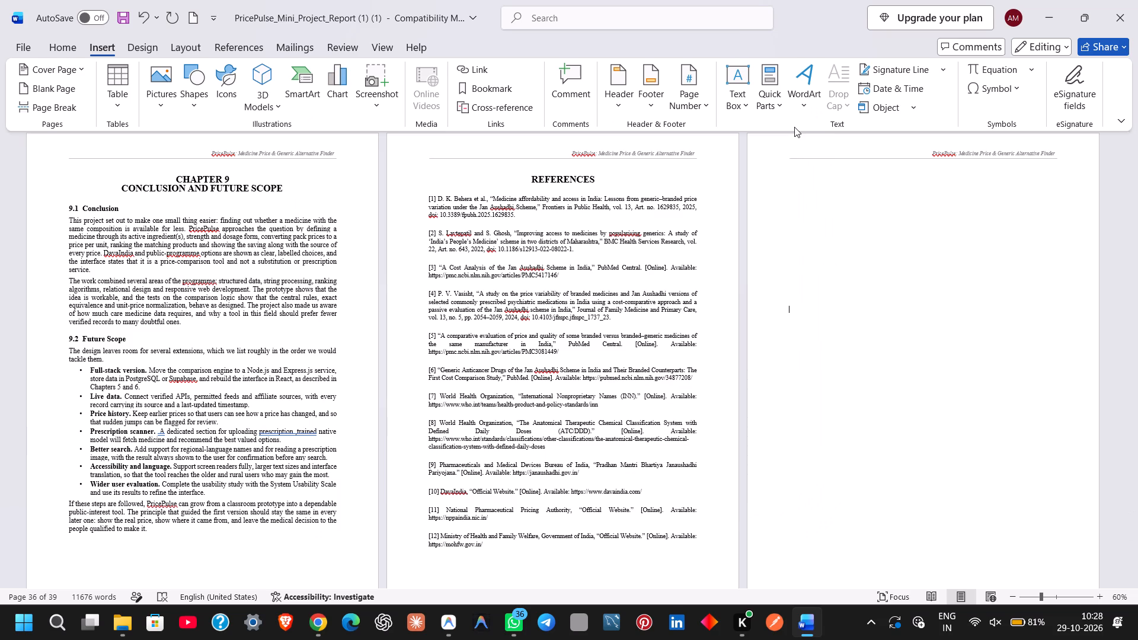
Review the report's pages from the appendices back through the chapters and contents to the cover page.
scroll(919, 251, "down", 1)
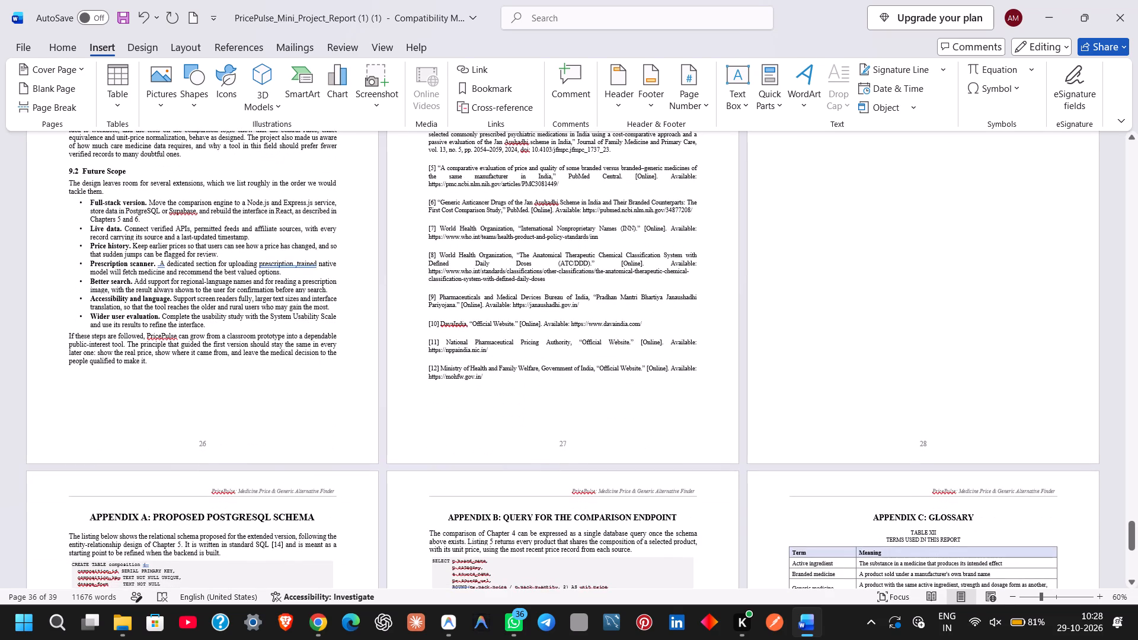
scroll(919, 251, "down", 2)
scroll(919, 251, "up", 20)
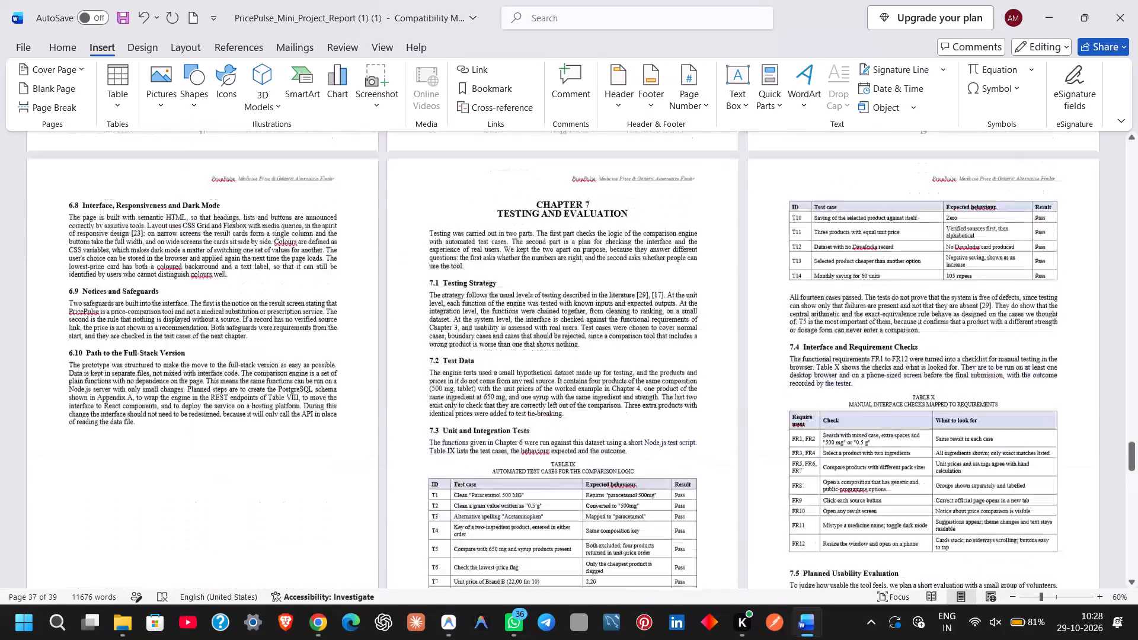
scroll(919, 251, "up", 20)
scroll(919, 251, "up", 12)
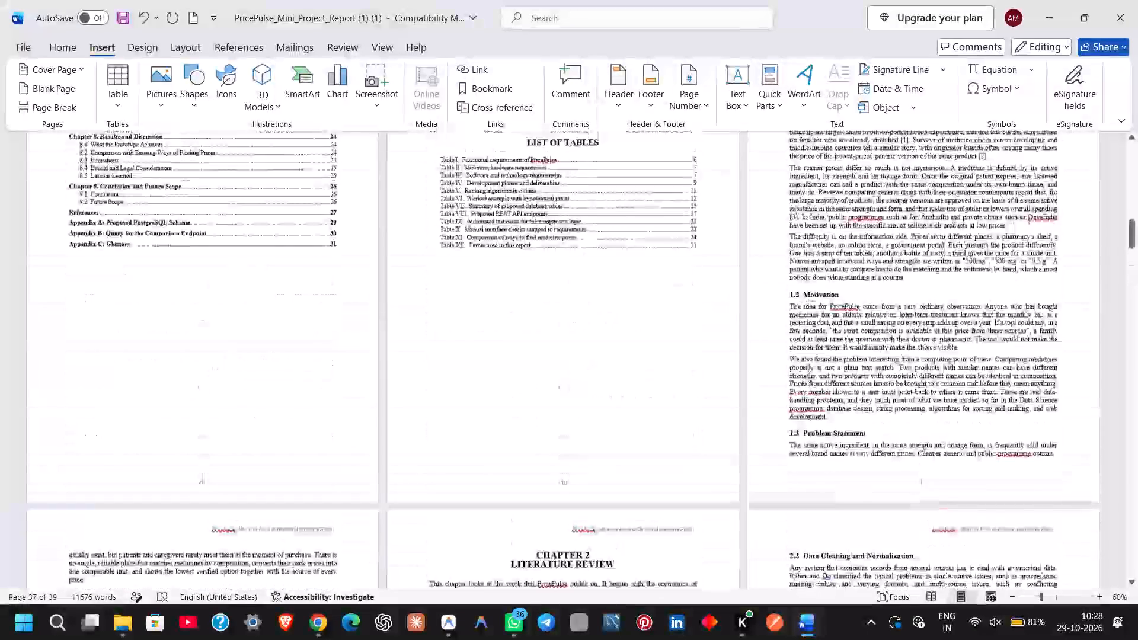
scroll(919, 251, "up", 10)
scroll(919, 251, "right", 1)
scroll(919, 251, "up", 2)
scroll(919, 251, "down", 1)
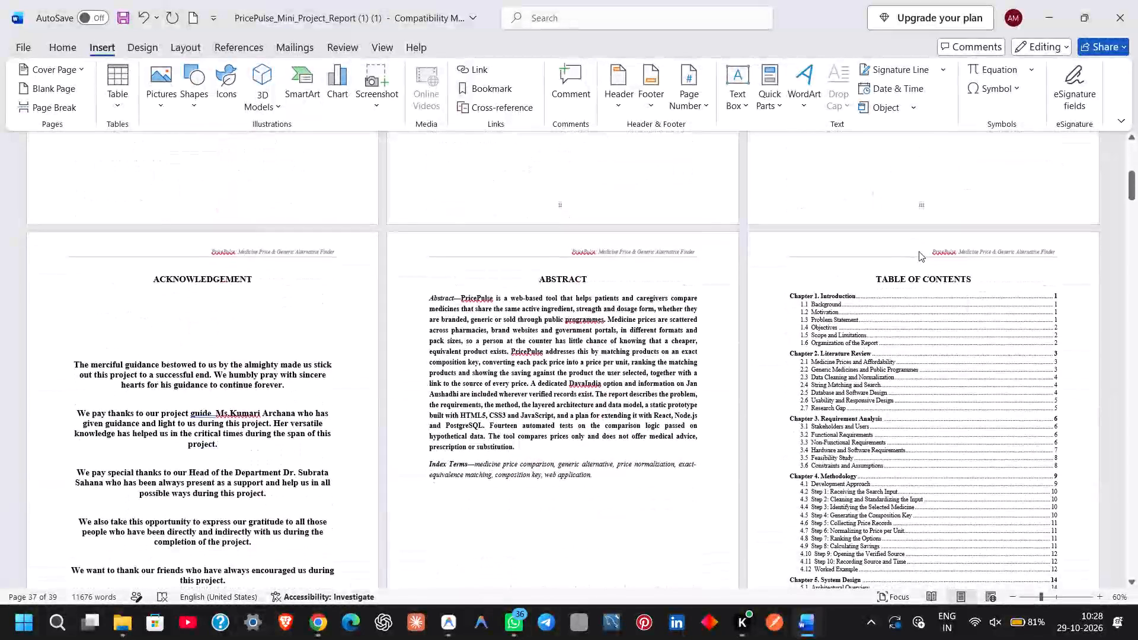
scroll(919, 251, "down", 1)
scroll(919, 251, "right", 1)
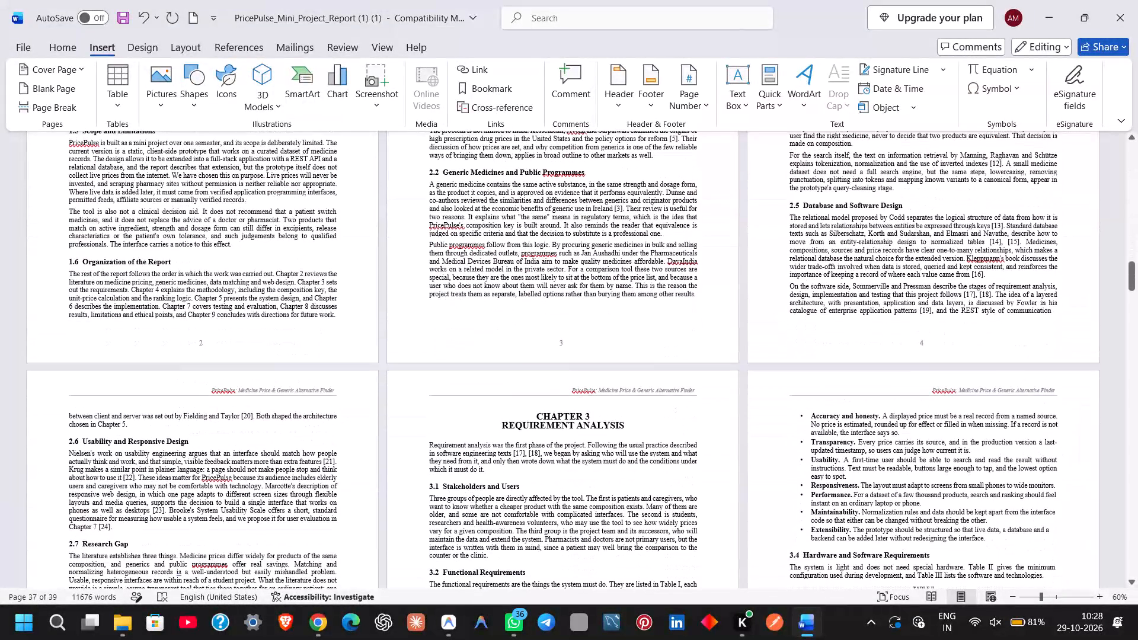
scroll(919, 251, "up", 5)
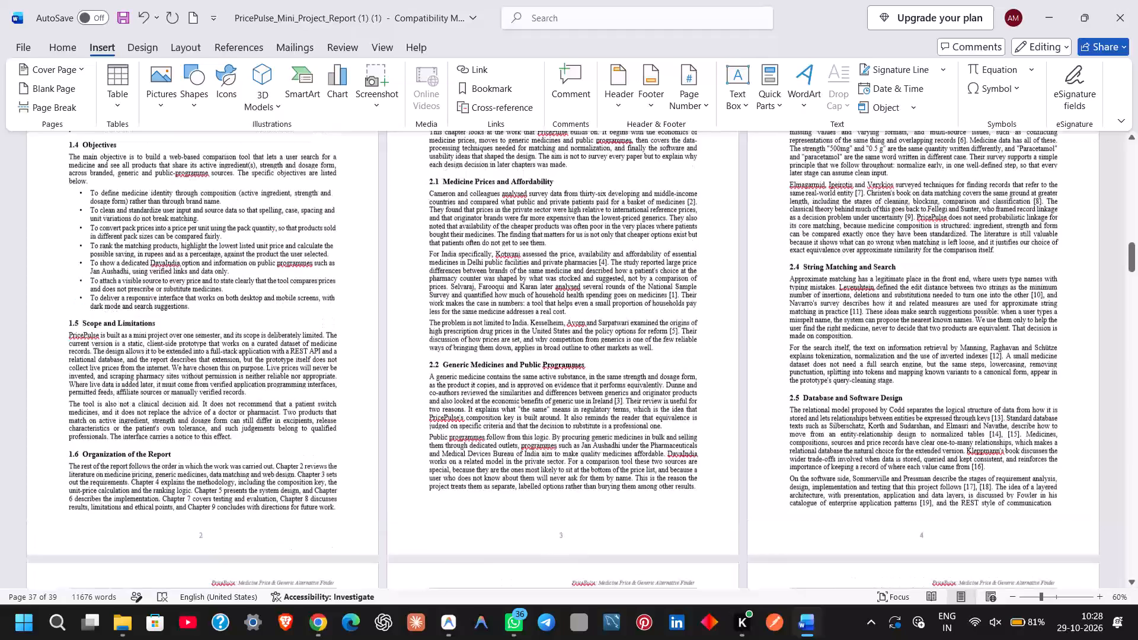
scroll(919, 251, "up", 3)
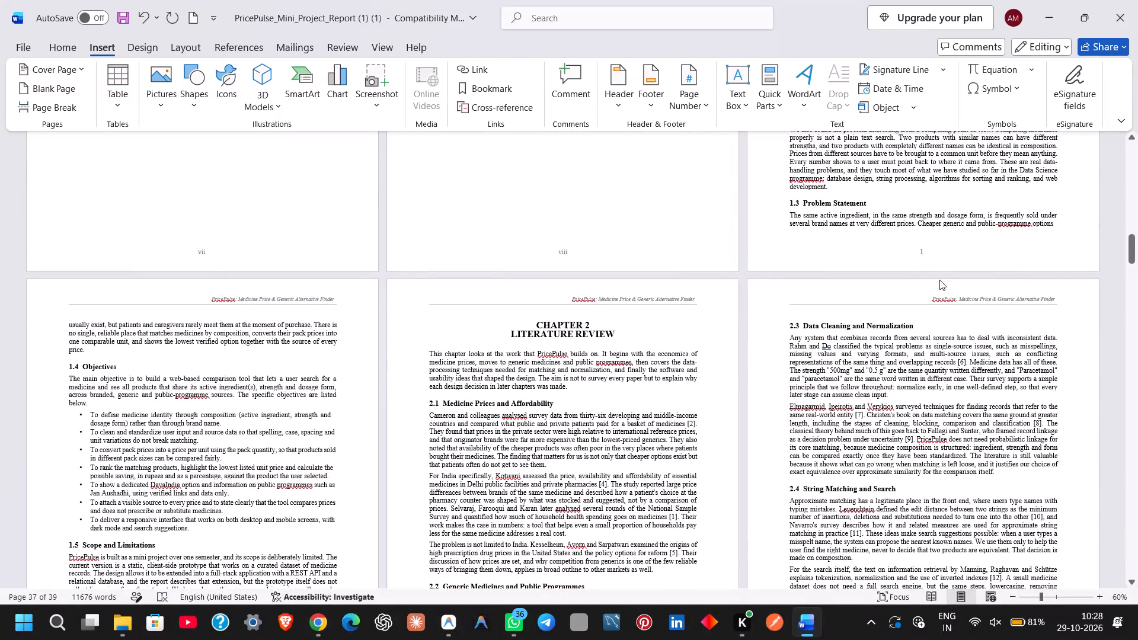
scroll(939, 283, "up", 2)
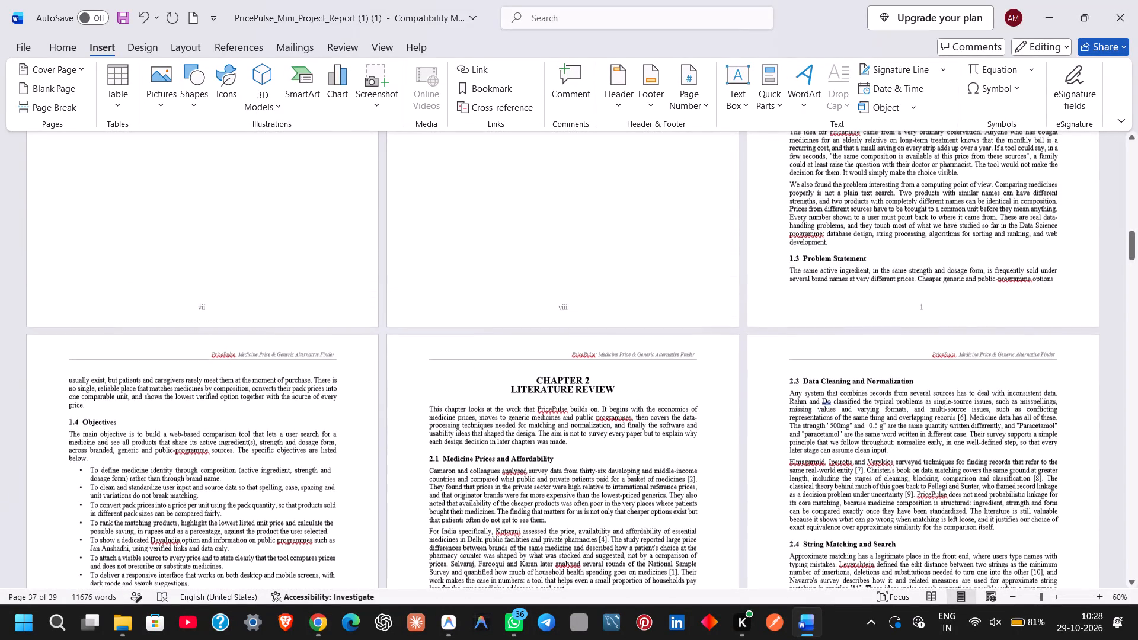
scroll(939, 283, "up", 7)
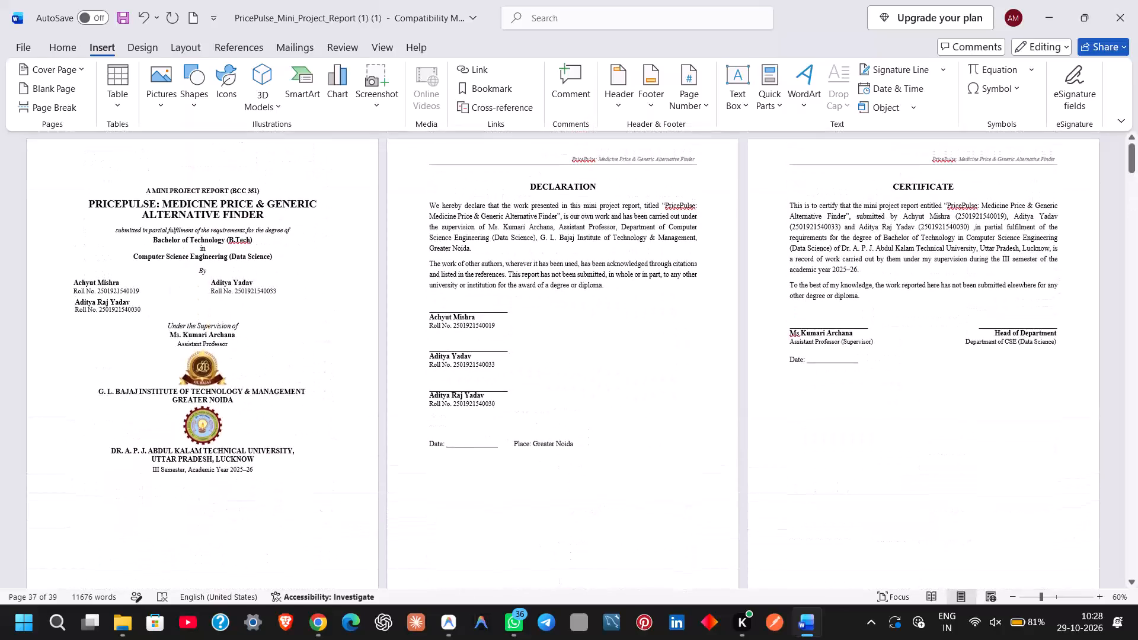
scroll(939, 283, "up", 2)
Skim the report forward from the front matter through the methodology to the Chapter 7 testing pages.
scroll(939, 283, "down", 8)
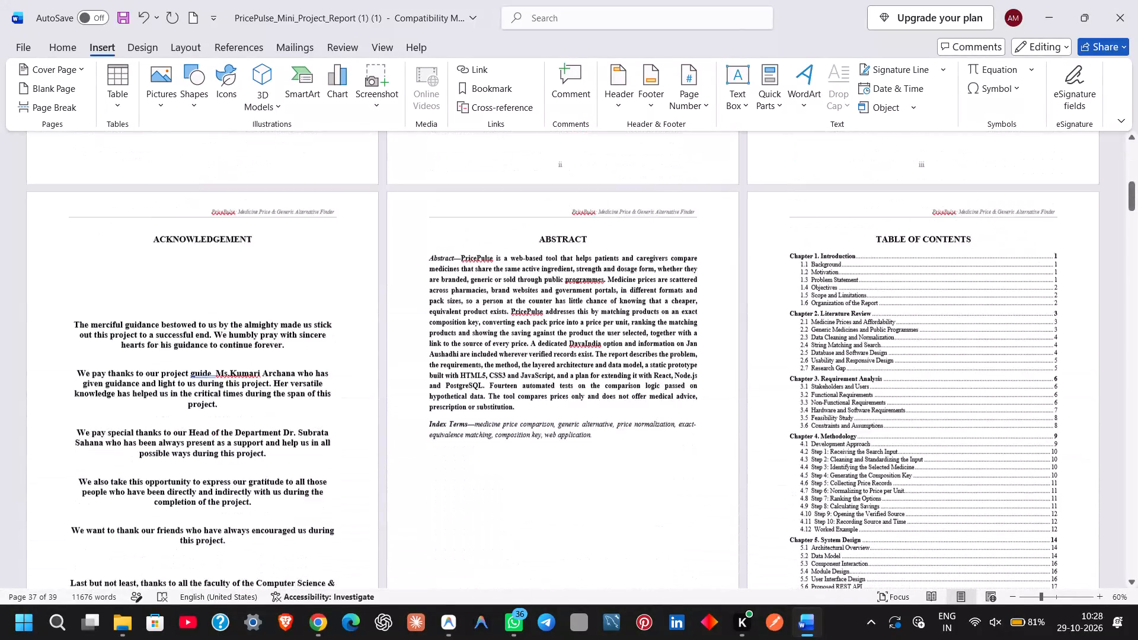
scroll(939, 283, "down", 15)
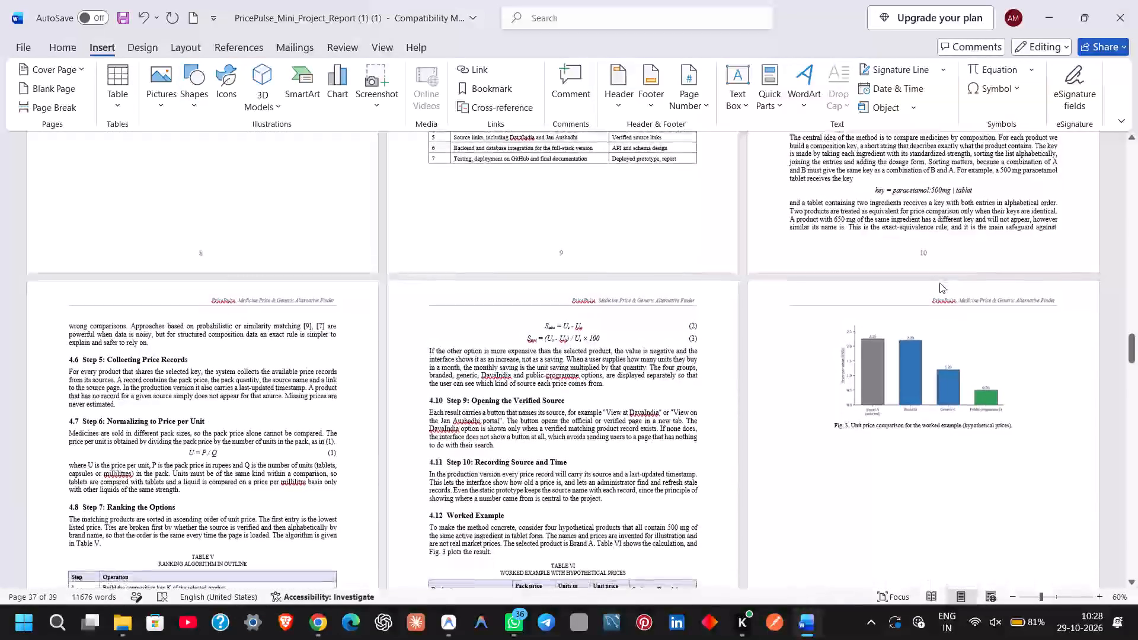
scroll(939, 283, "down", 2)
scroll(939, 283, "up", 1)
scroll(939, 283, "down", 5)
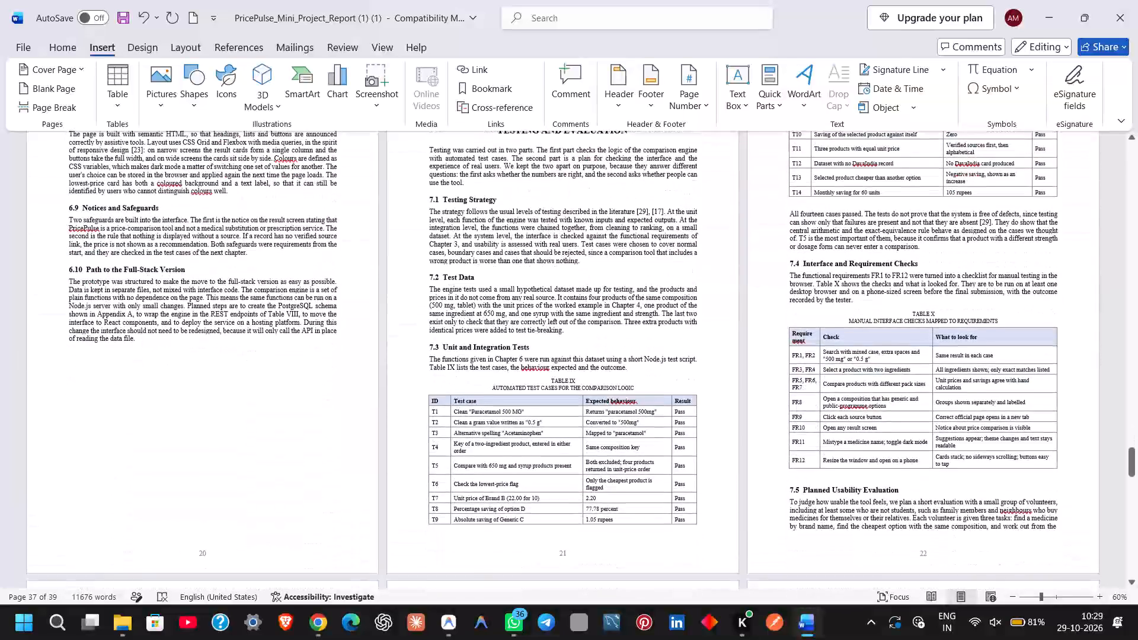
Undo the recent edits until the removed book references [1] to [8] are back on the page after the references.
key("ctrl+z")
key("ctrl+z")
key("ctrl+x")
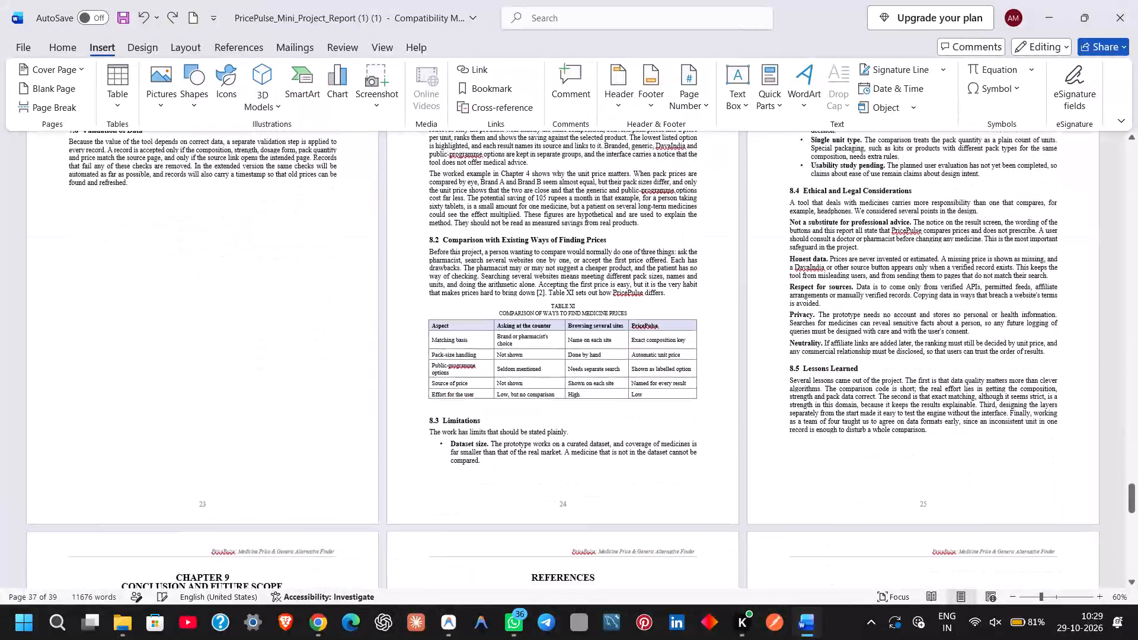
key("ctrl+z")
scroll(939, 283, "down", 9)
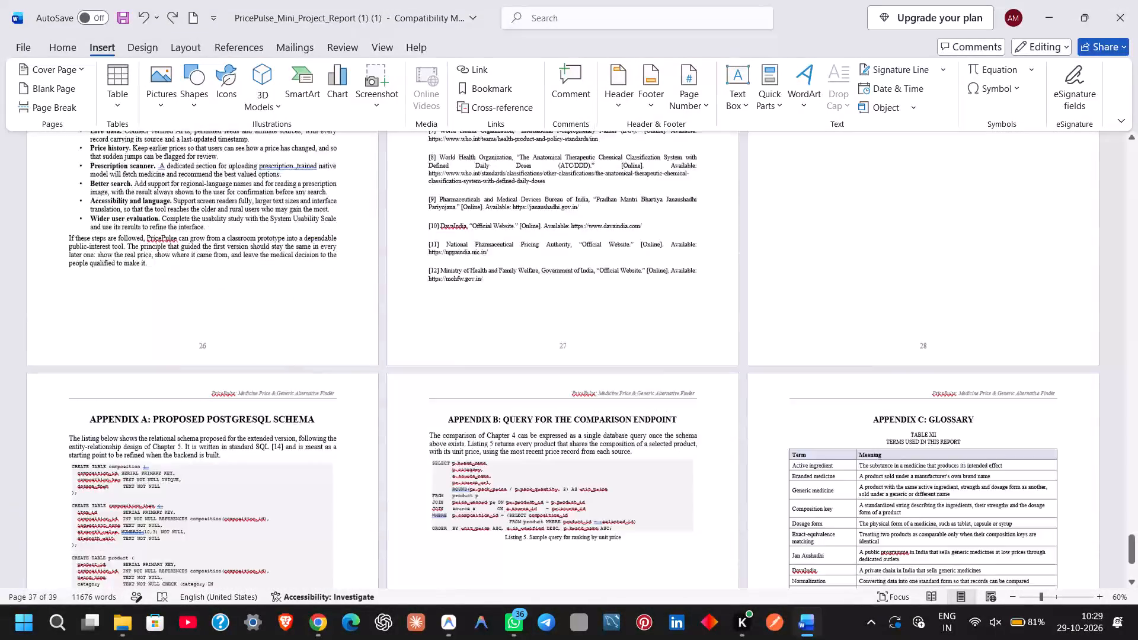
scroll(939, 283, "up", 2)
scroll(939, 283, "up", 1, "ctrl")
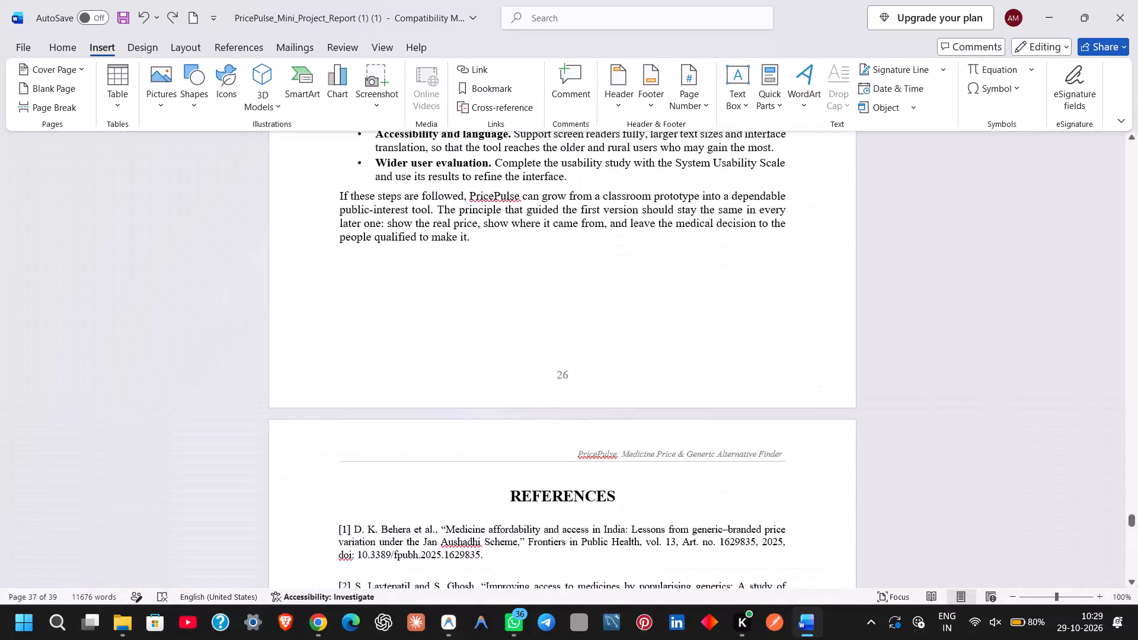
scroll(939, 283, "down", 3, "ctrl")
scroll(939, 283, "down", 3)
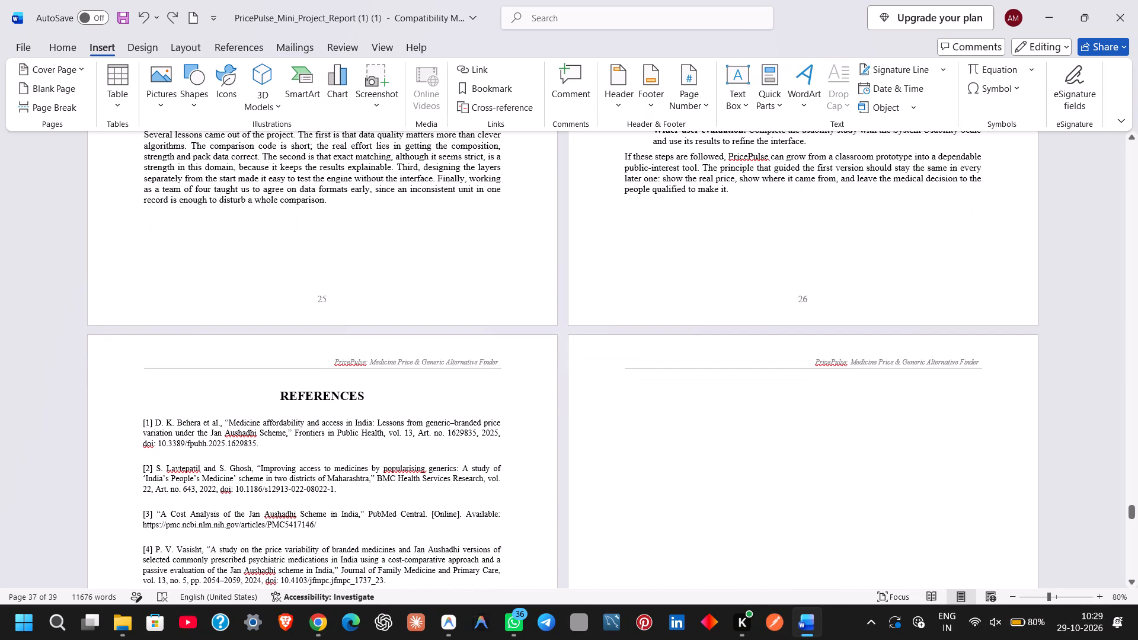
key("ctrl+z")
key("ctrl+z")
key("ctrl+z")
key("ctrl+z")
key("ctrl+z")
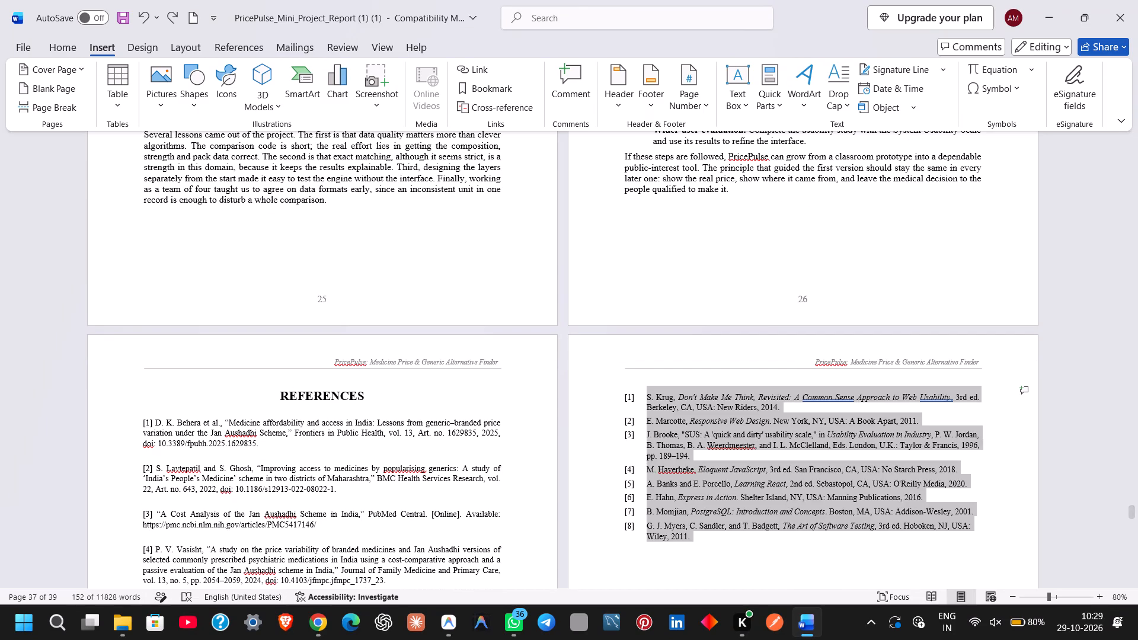
Delete the restored book references [1] to [8] from the page after the main references list.
key("BackSpace")
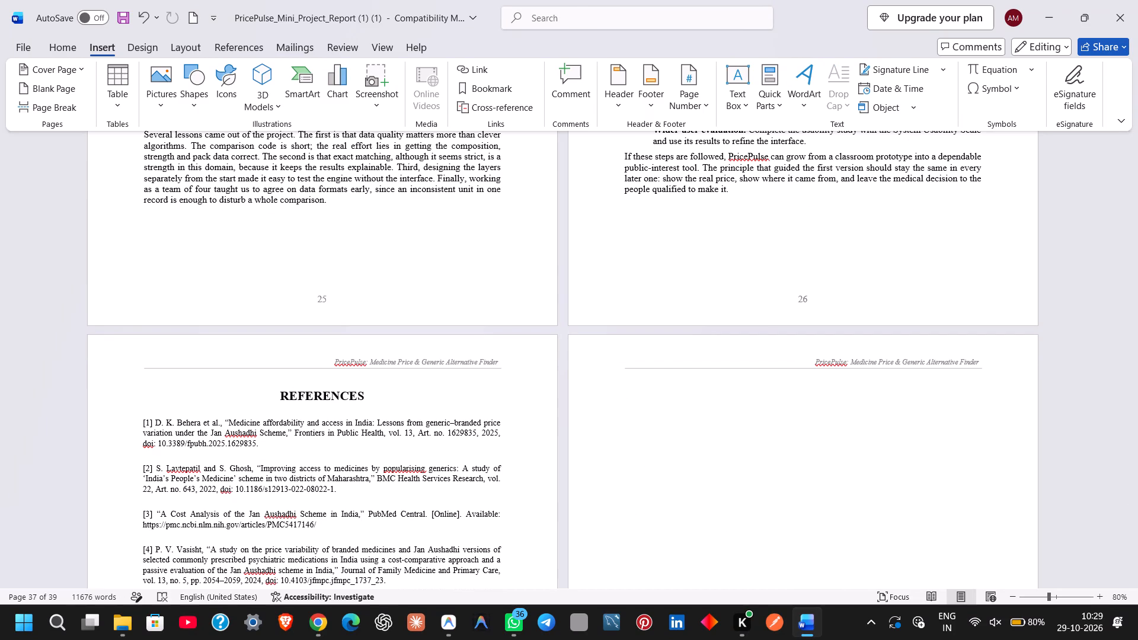
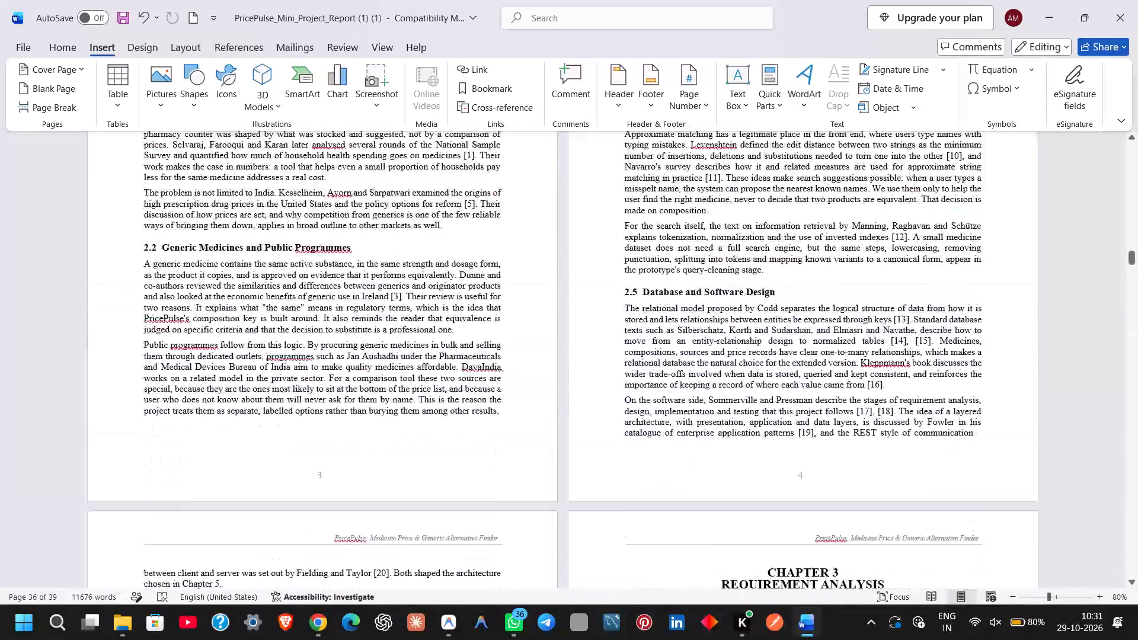
Review the report from the literature review through requirements and methodology, and back to the contents and lists of figures and tables.
scroll(939, 283, "up", 1)
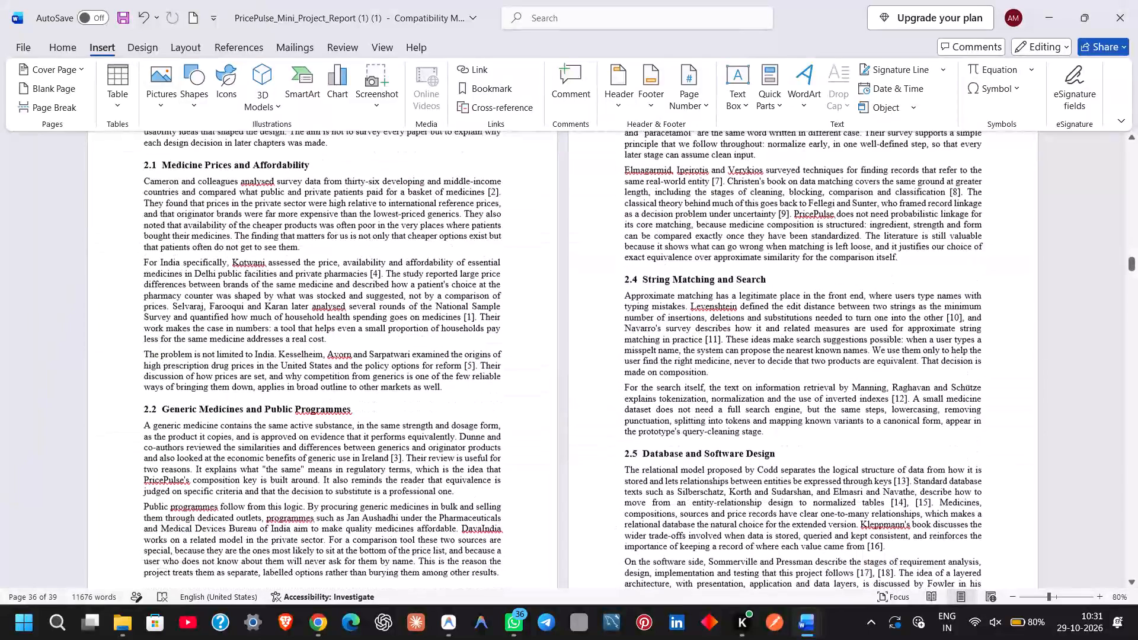
scroll(939, 283, "up", 1)
scroll(939, 283, "down", 1)
scroll(939, 283, "up", 1)
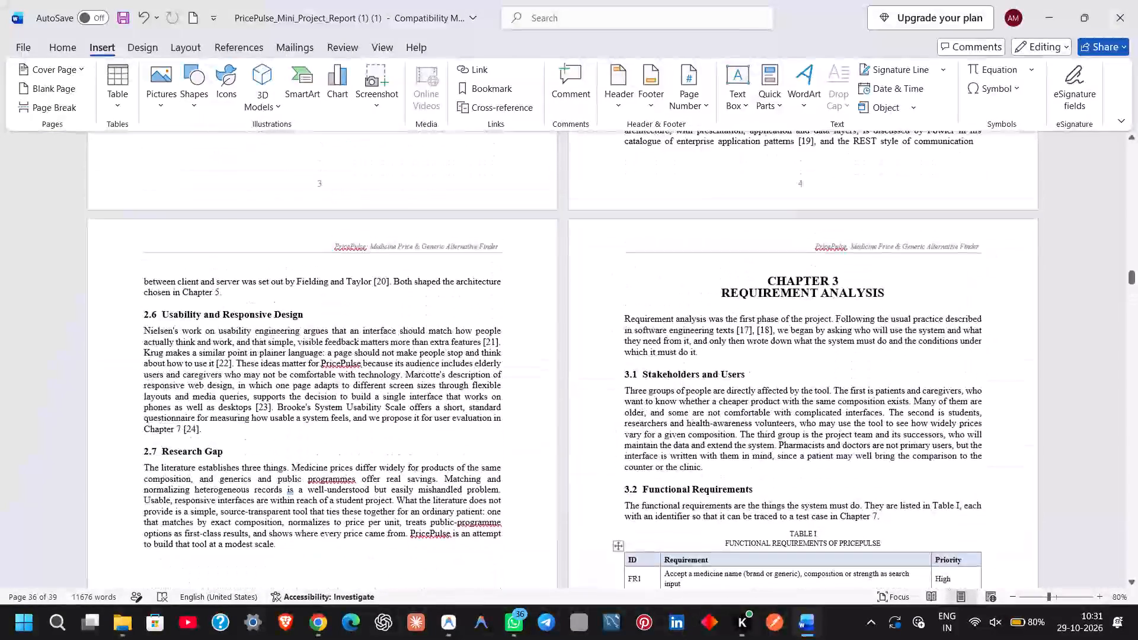
scroll(939, 283, "up", 2)
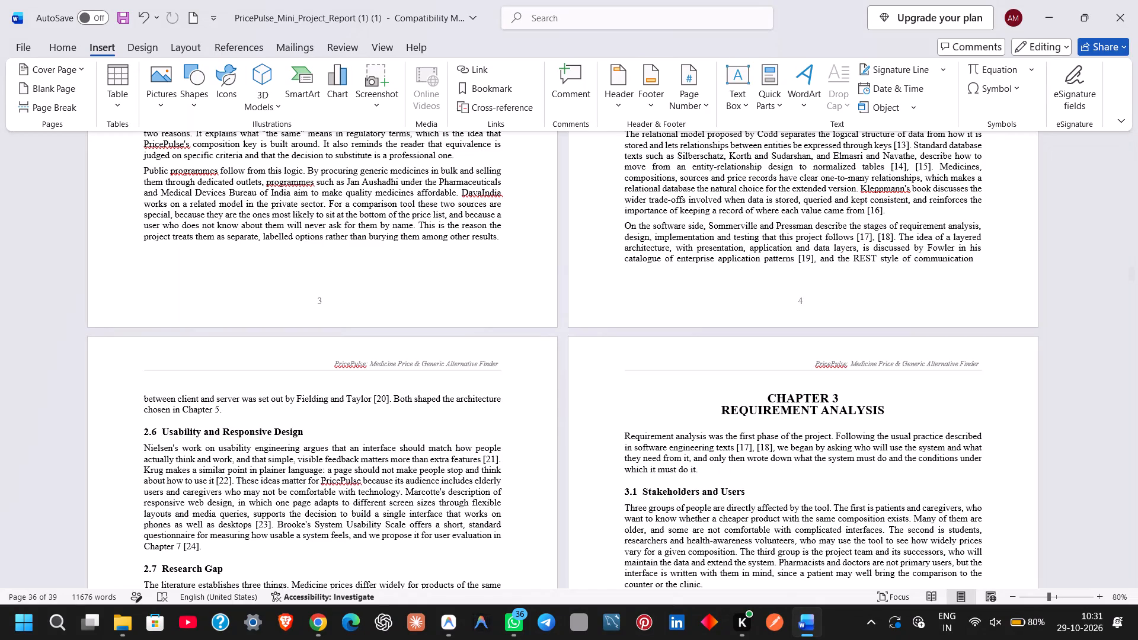
scroll(945, 290, "down", 3)
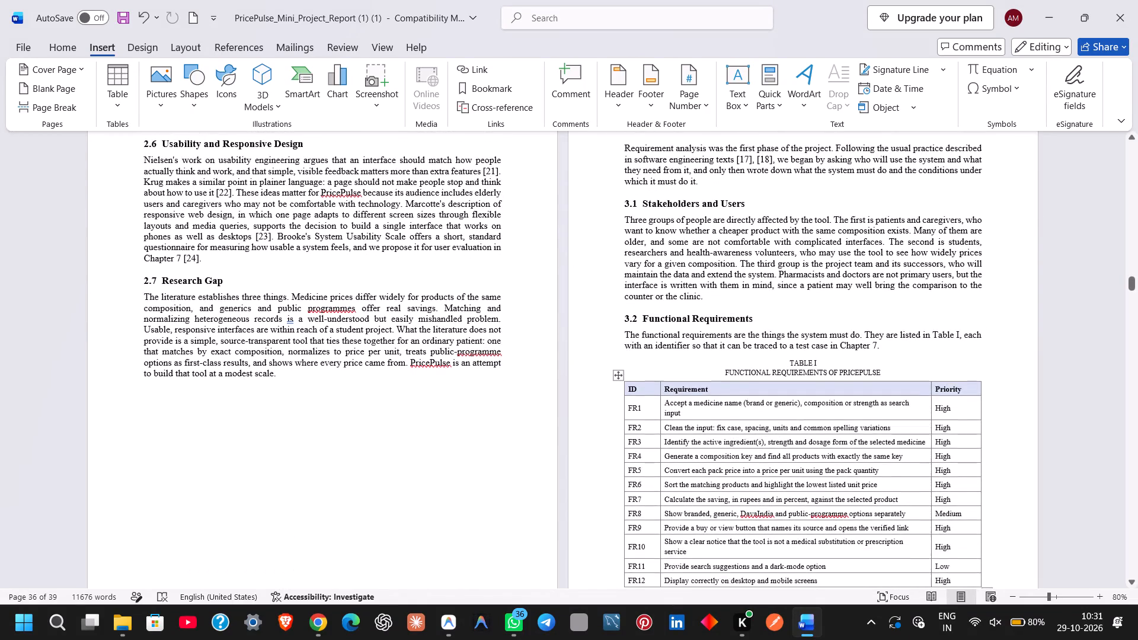
scroll(945, 290, "down", 6)
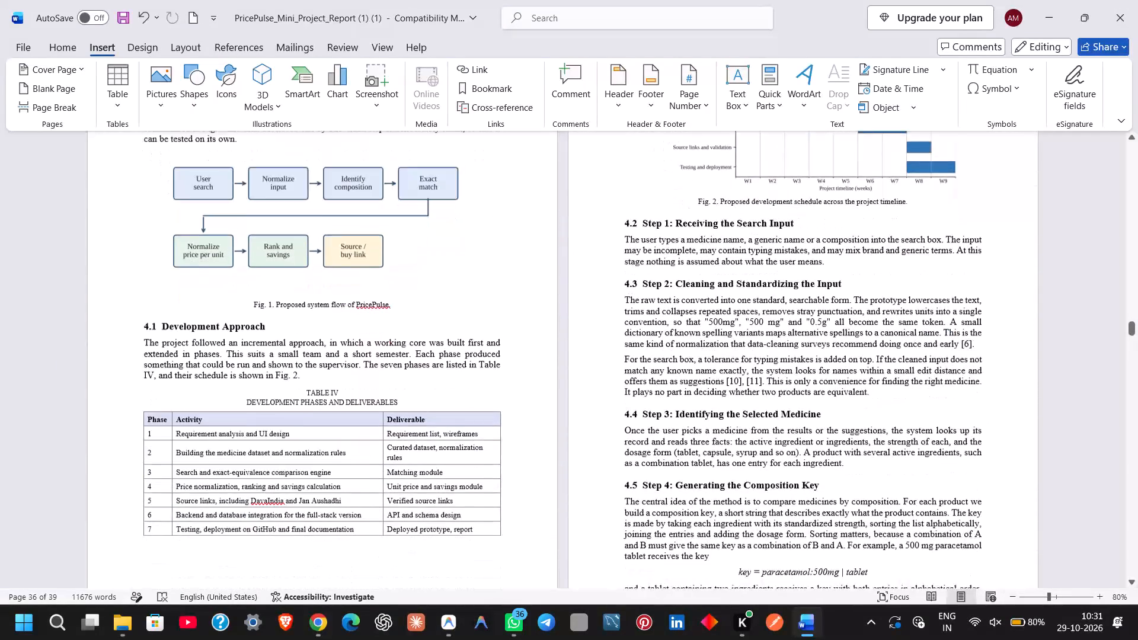
scroll(945, 290, "down", 3)
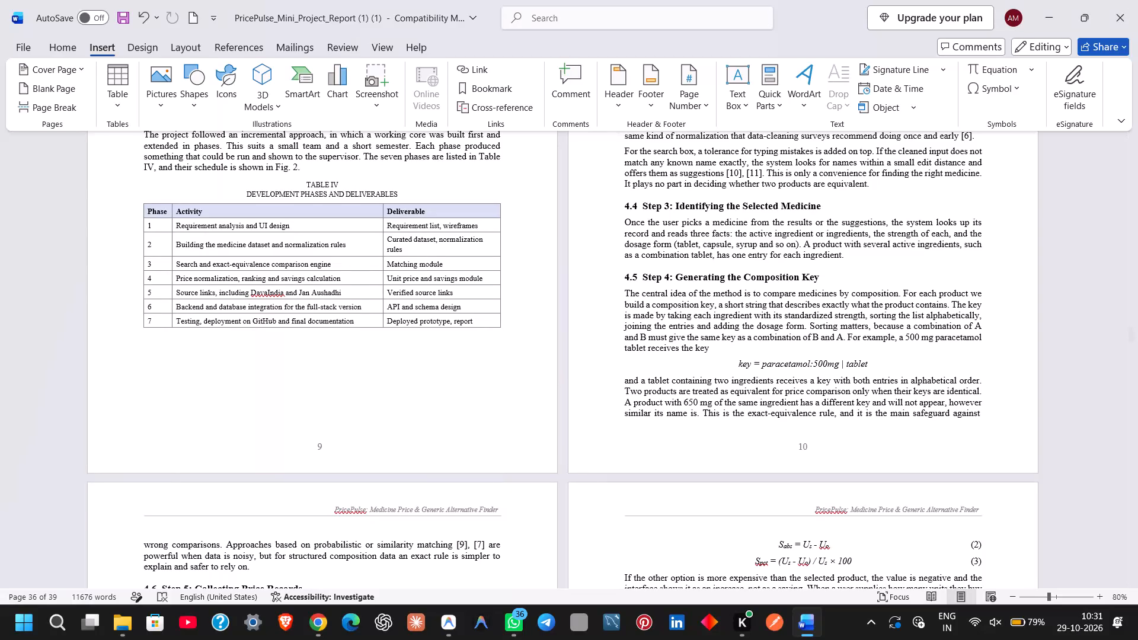
scroll(945, 290, "up", 11)
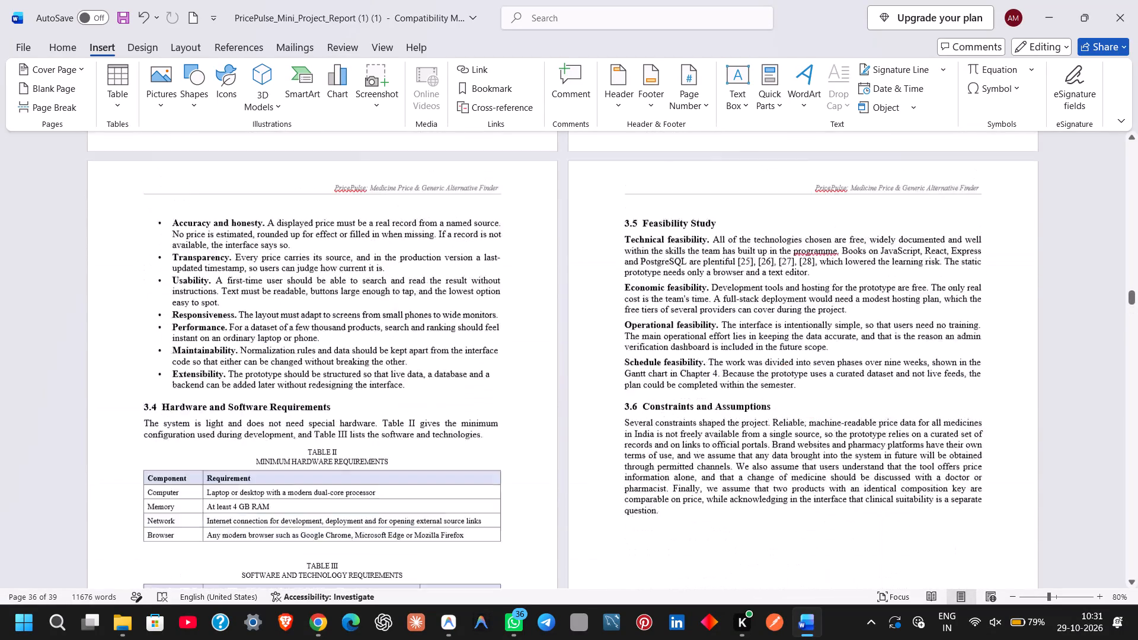
scroll(945, 290, "up", 9)
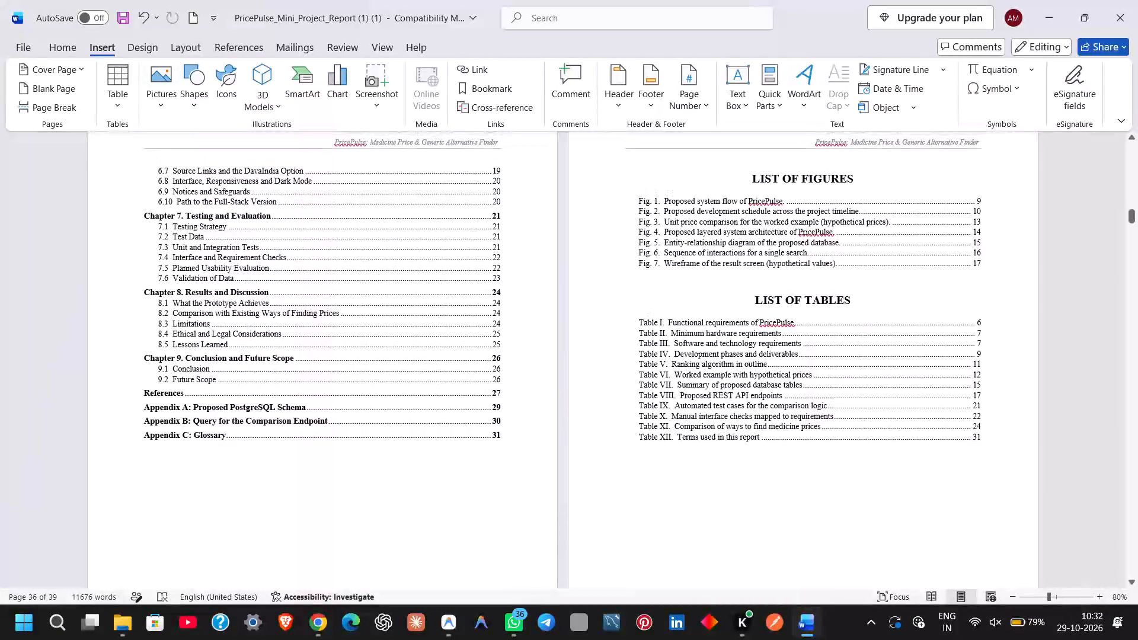
Examine the contents entries, the lists of figures and tables, and the page numbering up to the start of Chapter 1.
scroll(945, 290, "down", 3)
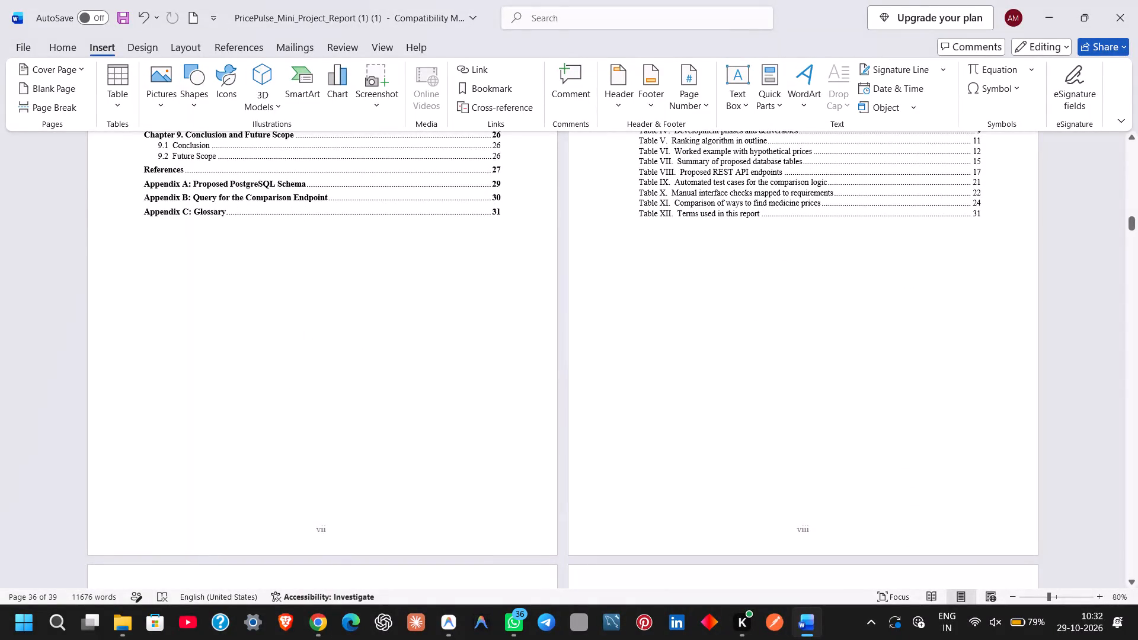
scroll(945, 290, "down", 10)
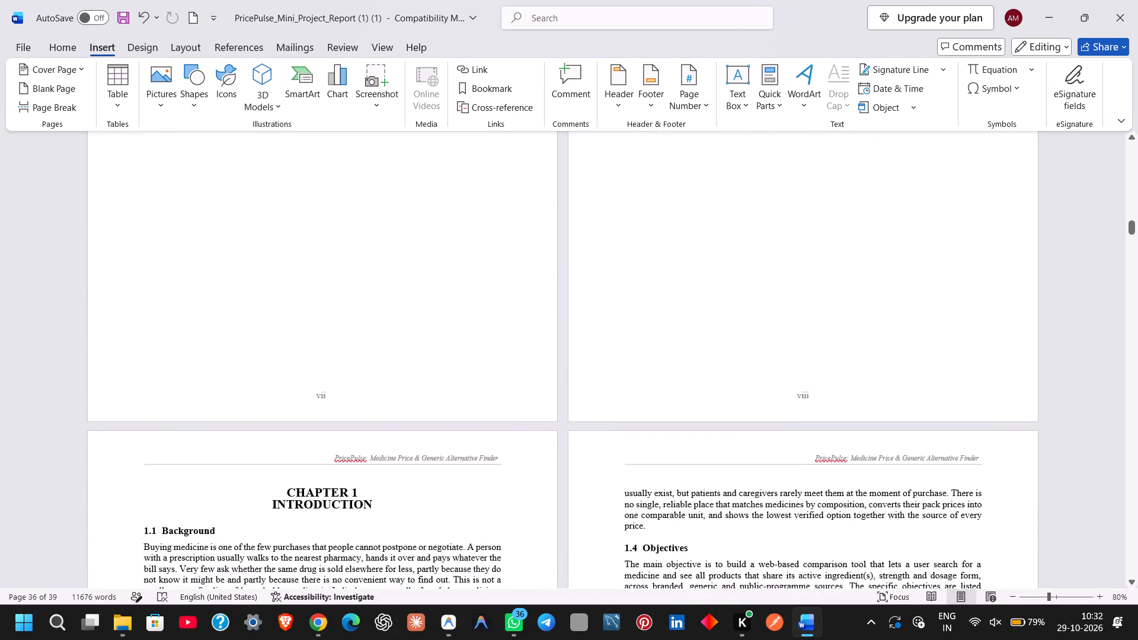
scroll(945, 290, "down", 3)
scroll(945, 290, "up", 4)
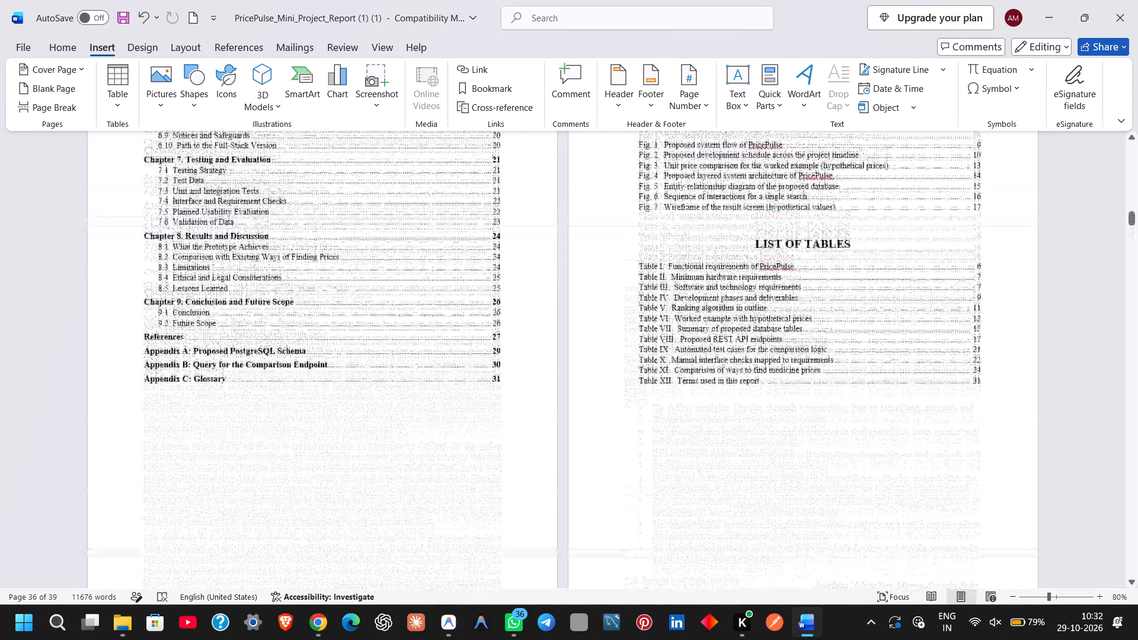
scroll(945, 290, "up", 1)
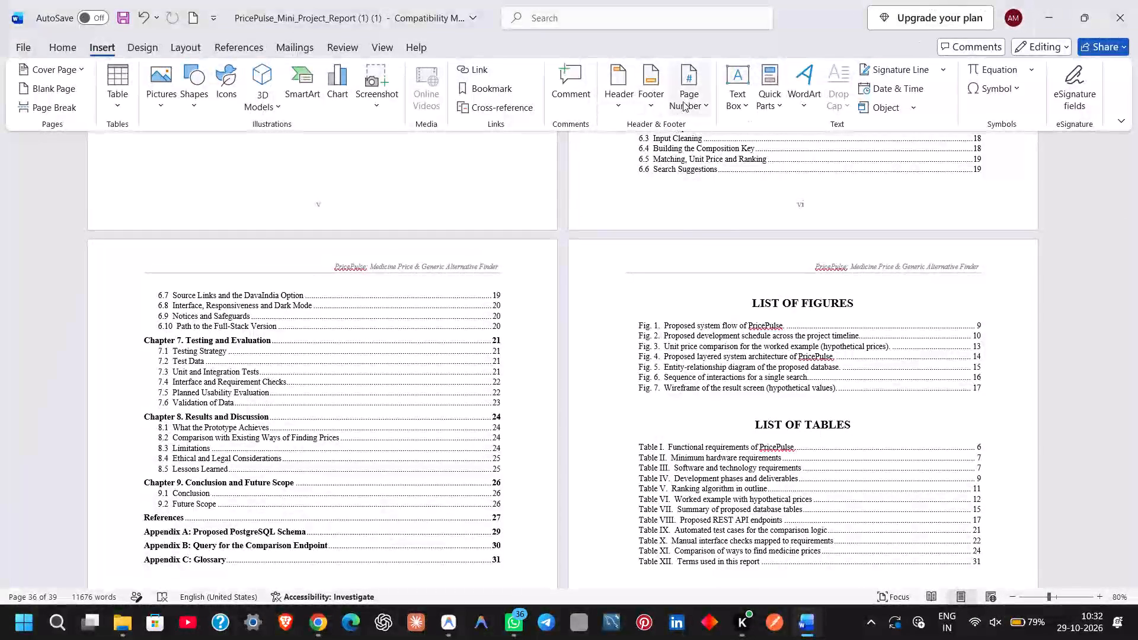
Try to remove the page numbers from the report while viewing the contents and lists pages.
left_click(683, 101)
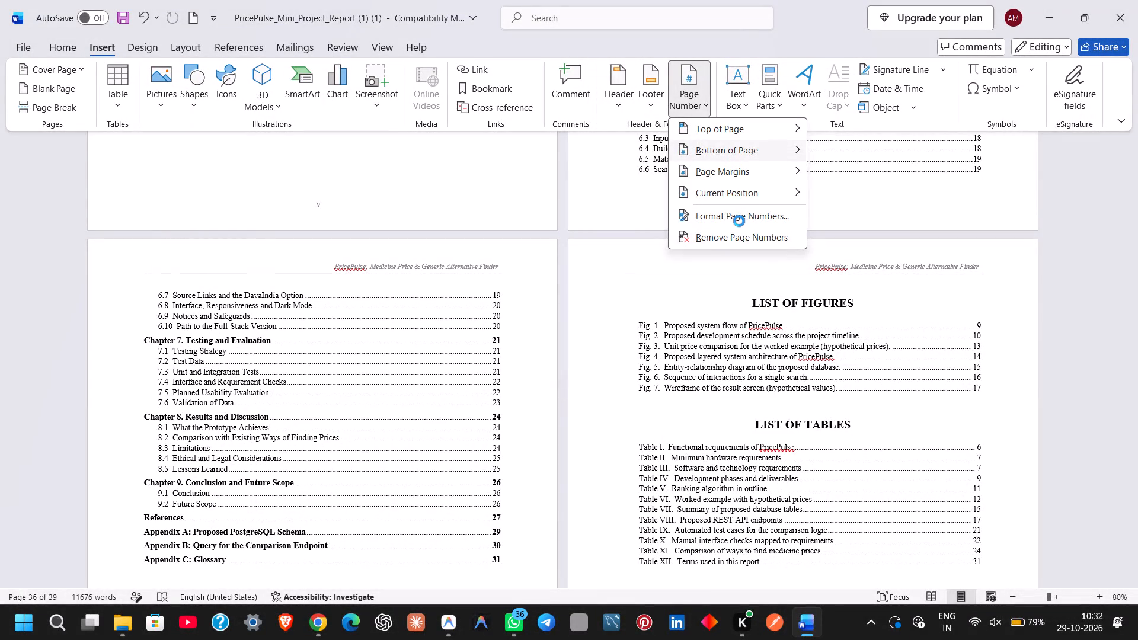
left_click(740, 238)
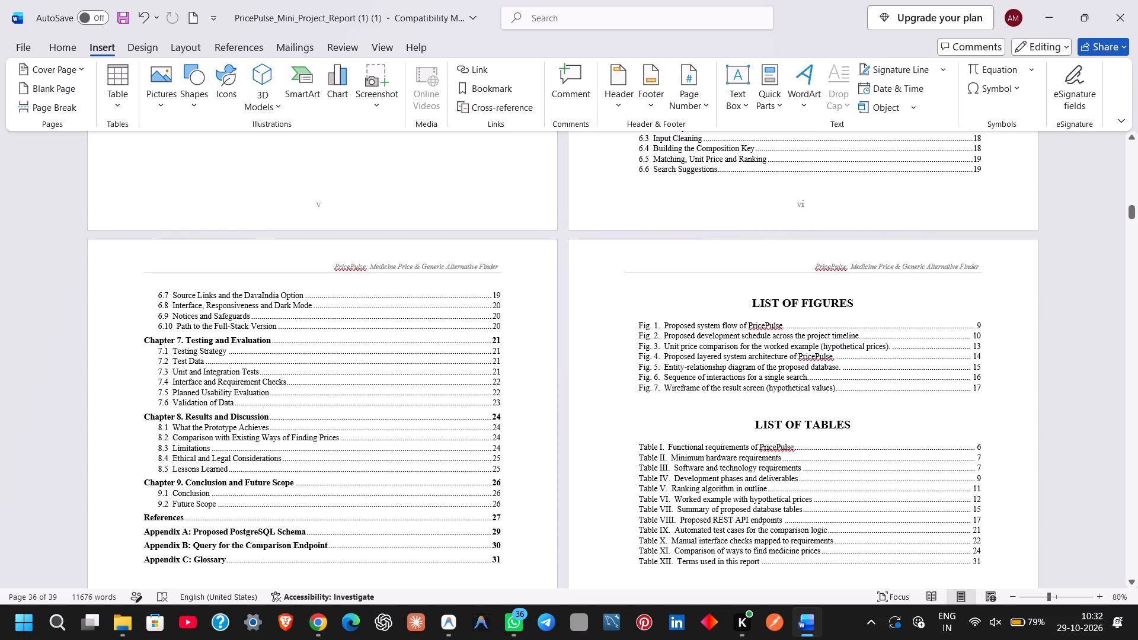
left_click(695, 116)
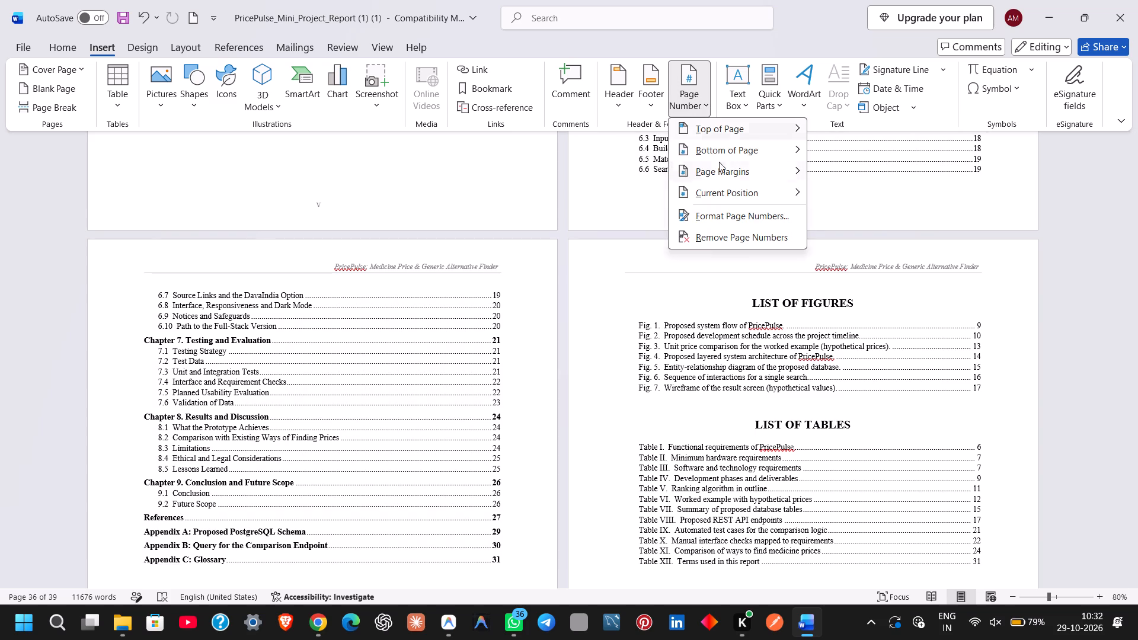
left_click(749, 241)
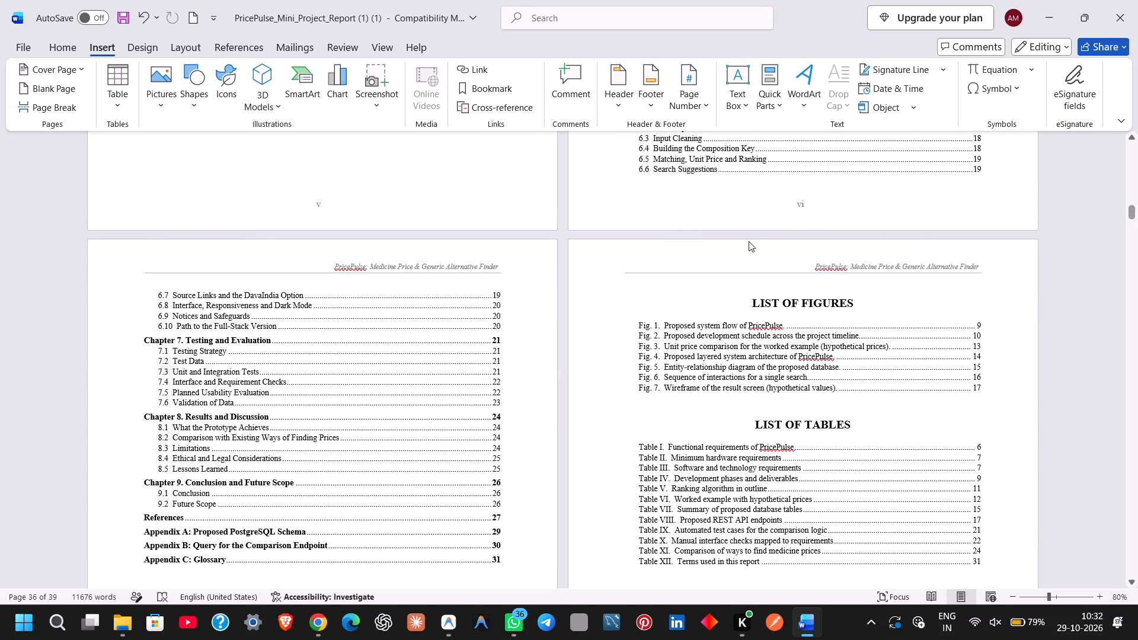
Apply Remove Page Numbers again from the blank page 28 that follows the references.
scroll(749, 241, "down", 12)
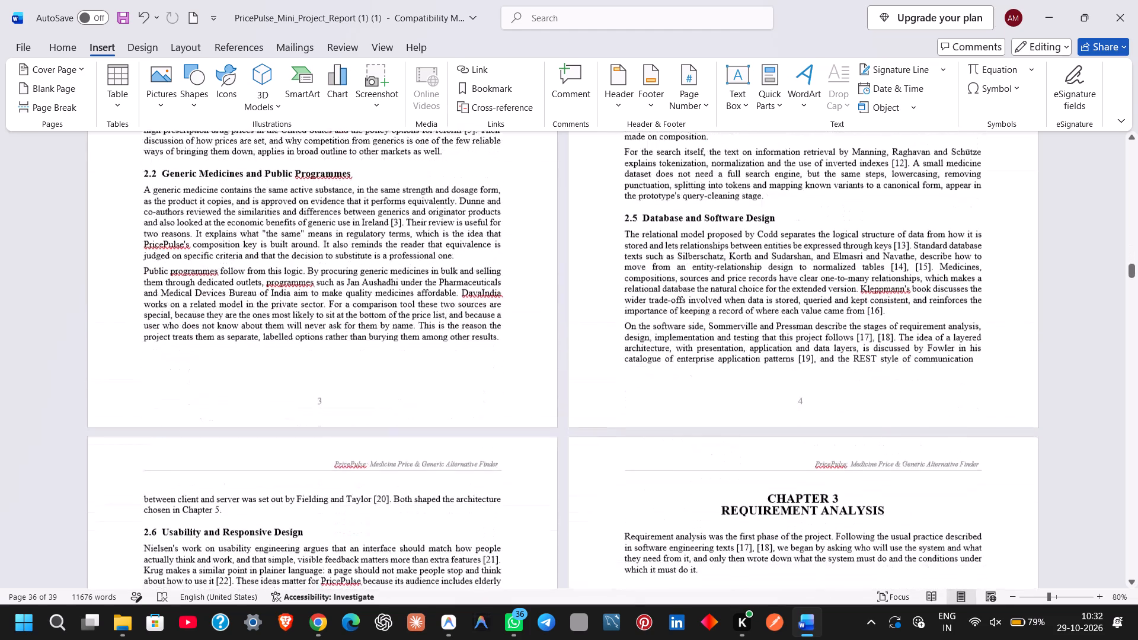
scroll(749, 241, "down", 14)
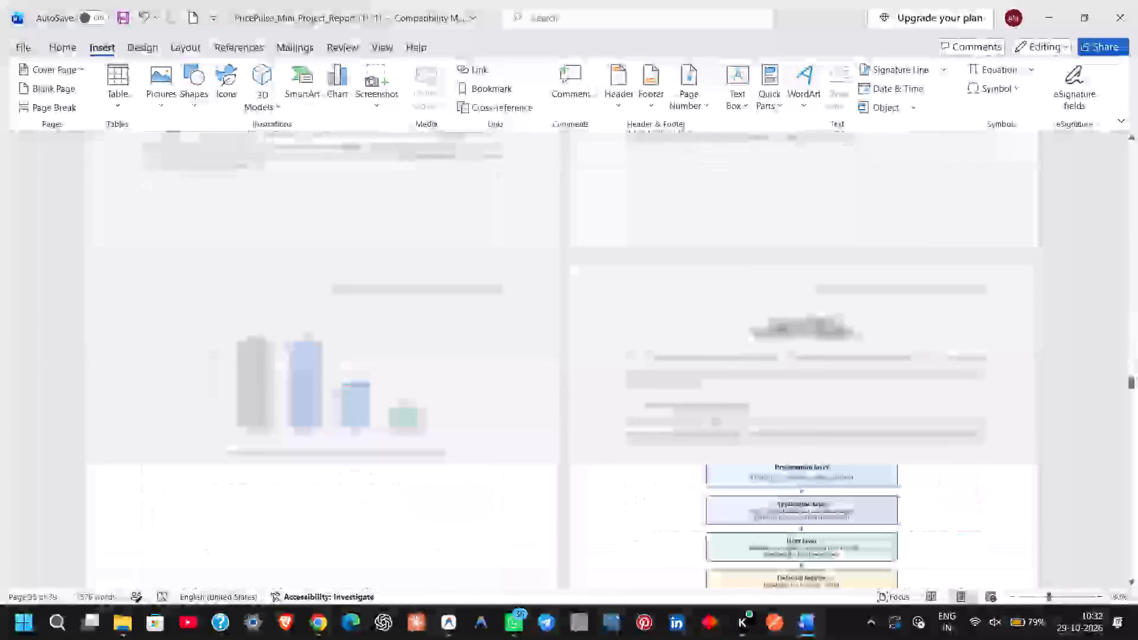
scroll(749, 241, "down", 14)
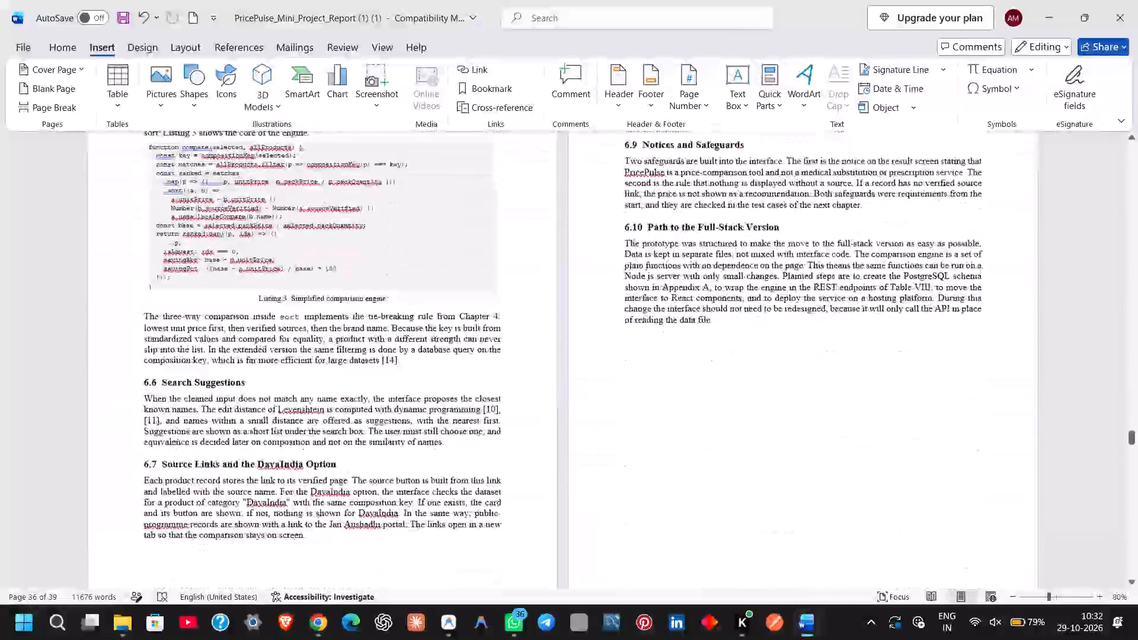
scroll(749, 241, "down", 13)
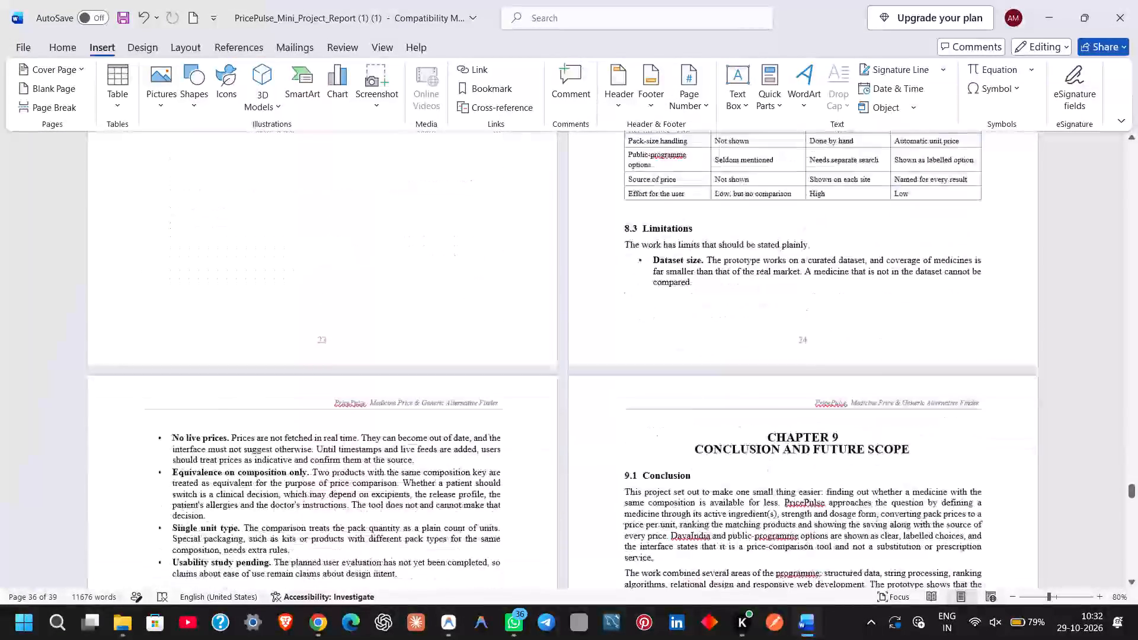
scroll(749, 241, "down", 10)
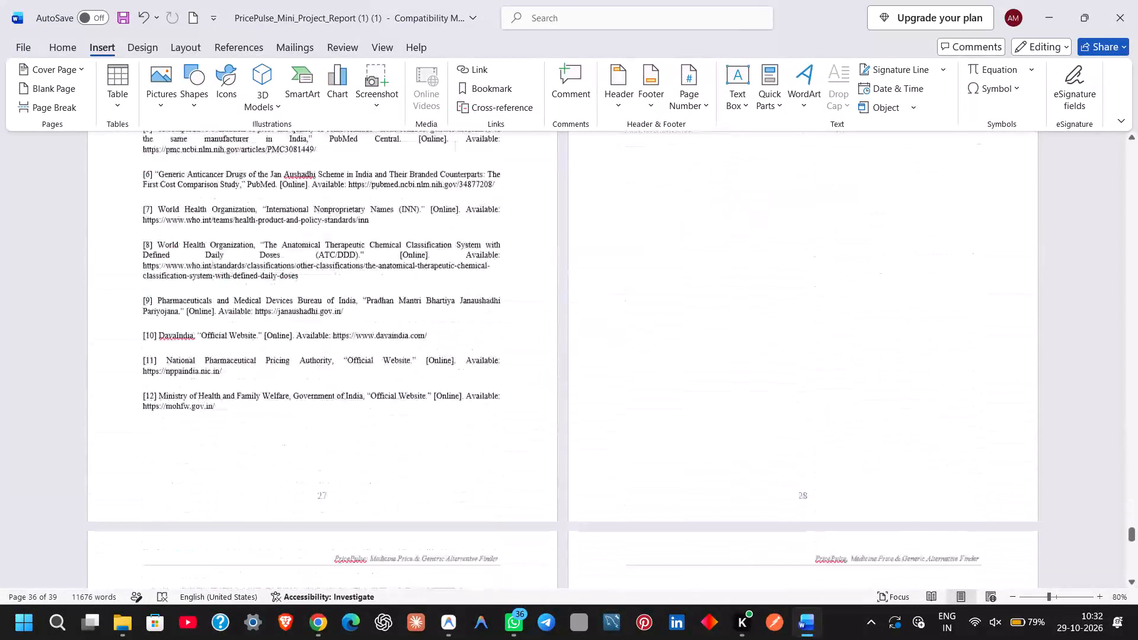
double_click(749, 241)
left_click(749, 241)
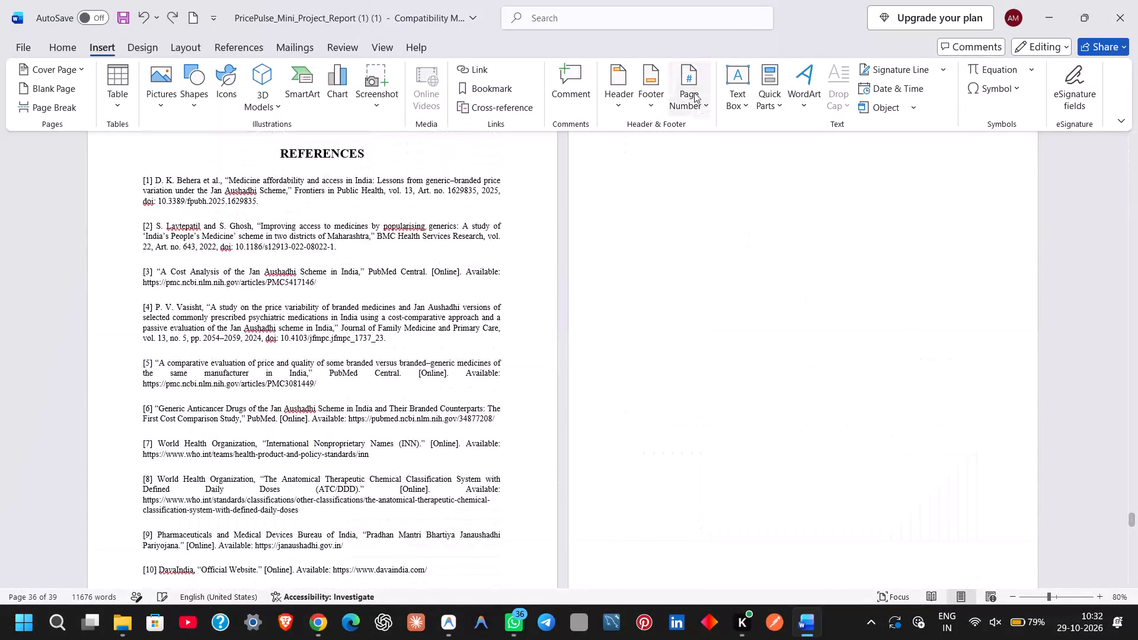
left_click(691, 115)
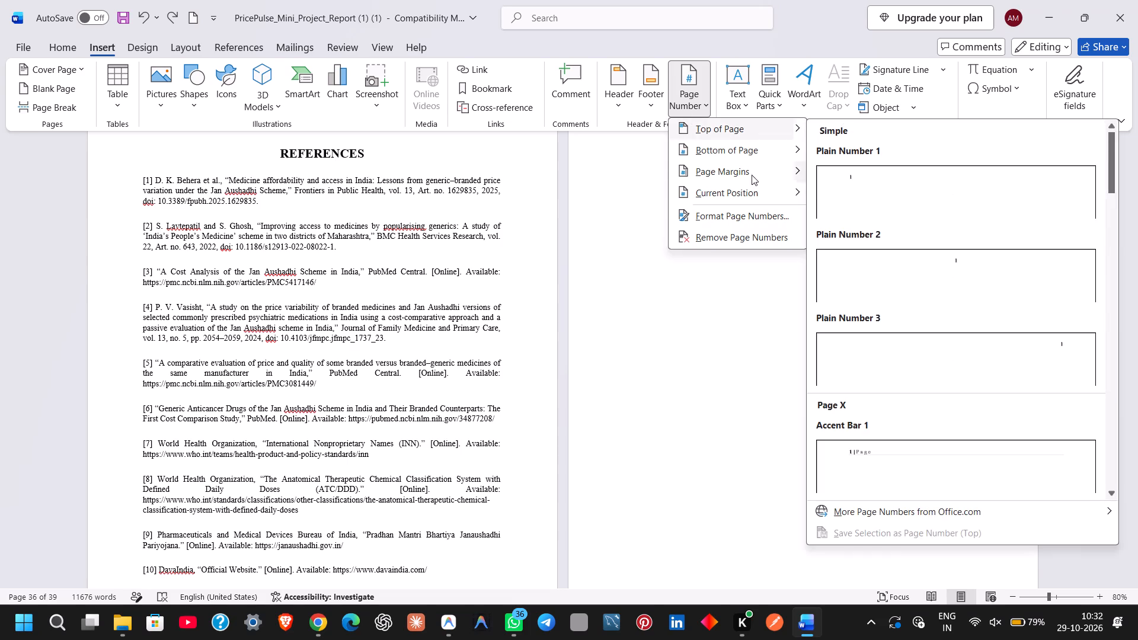
right_click(774, 235)
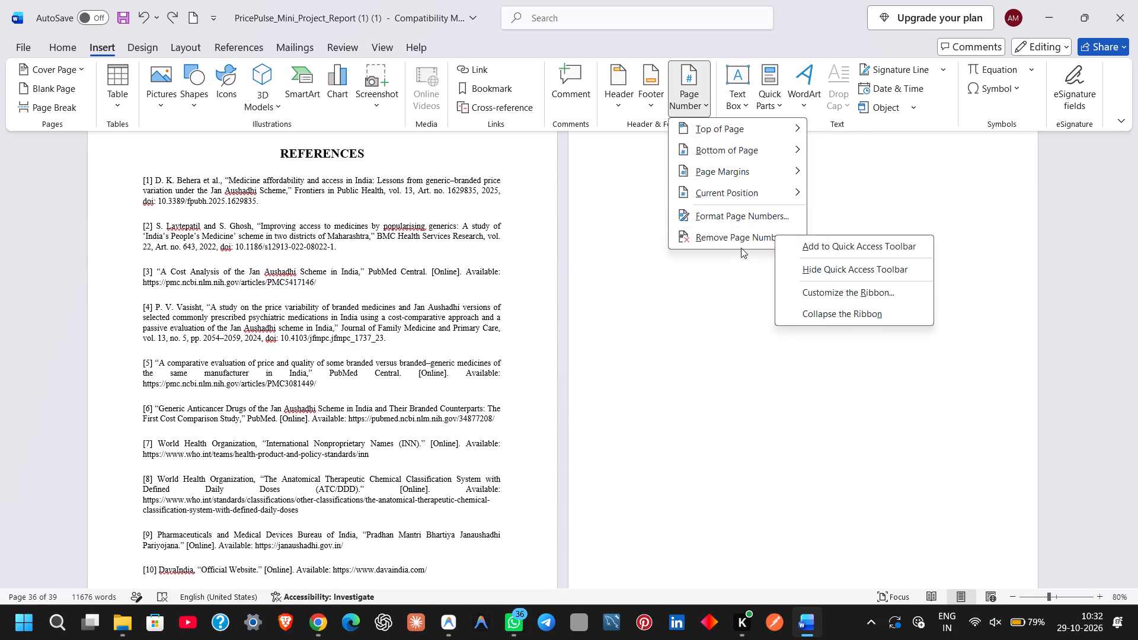
left_click(737, 241)
left_click(737, 241)
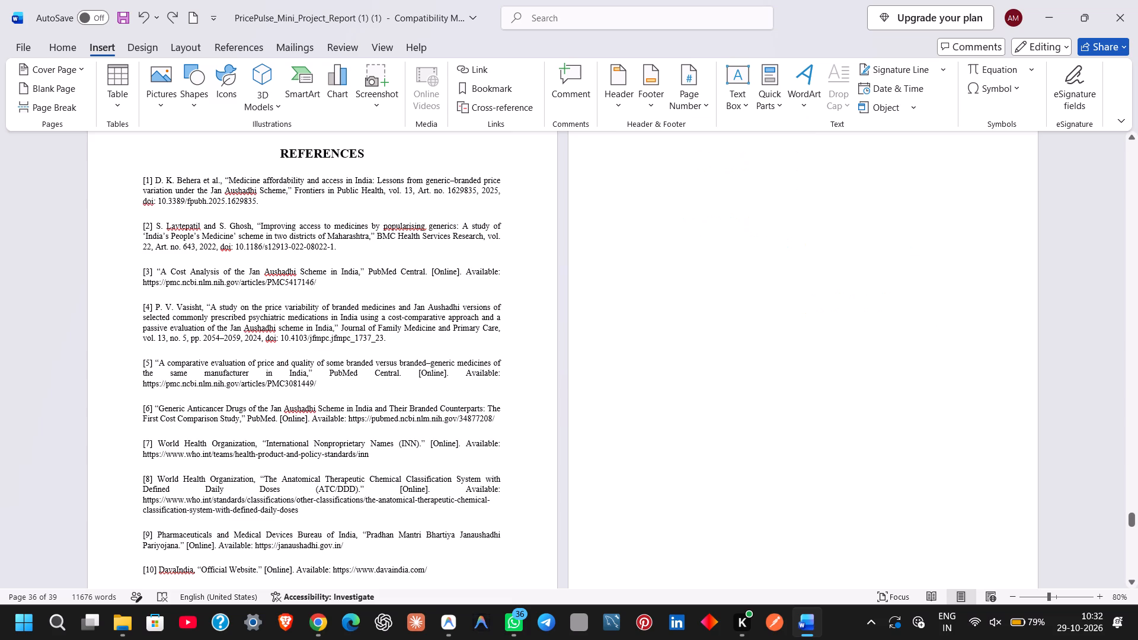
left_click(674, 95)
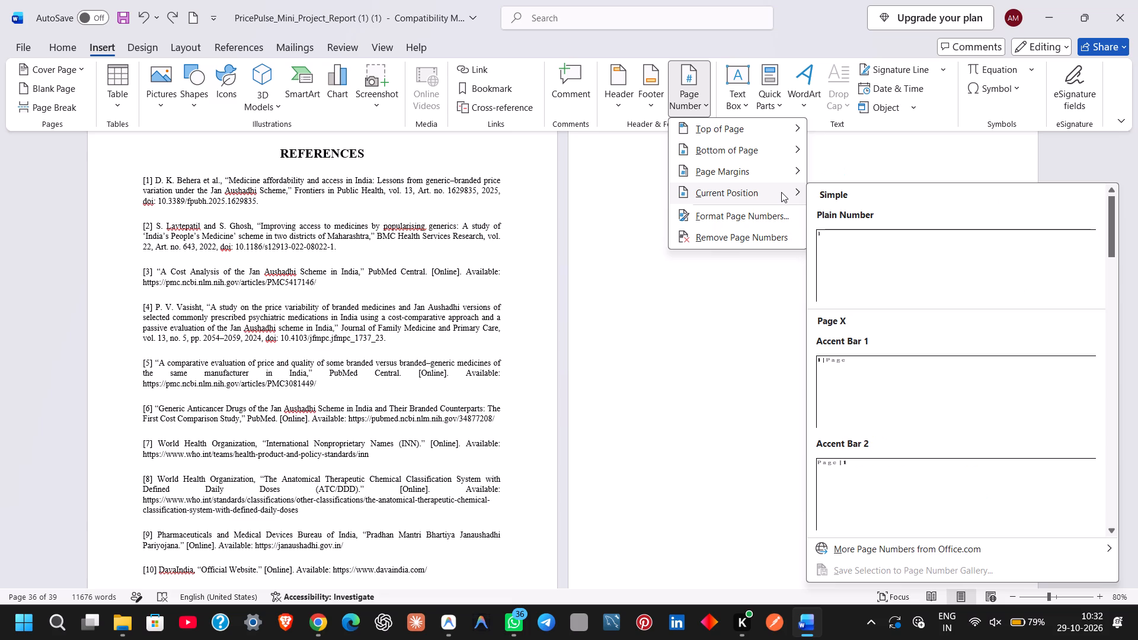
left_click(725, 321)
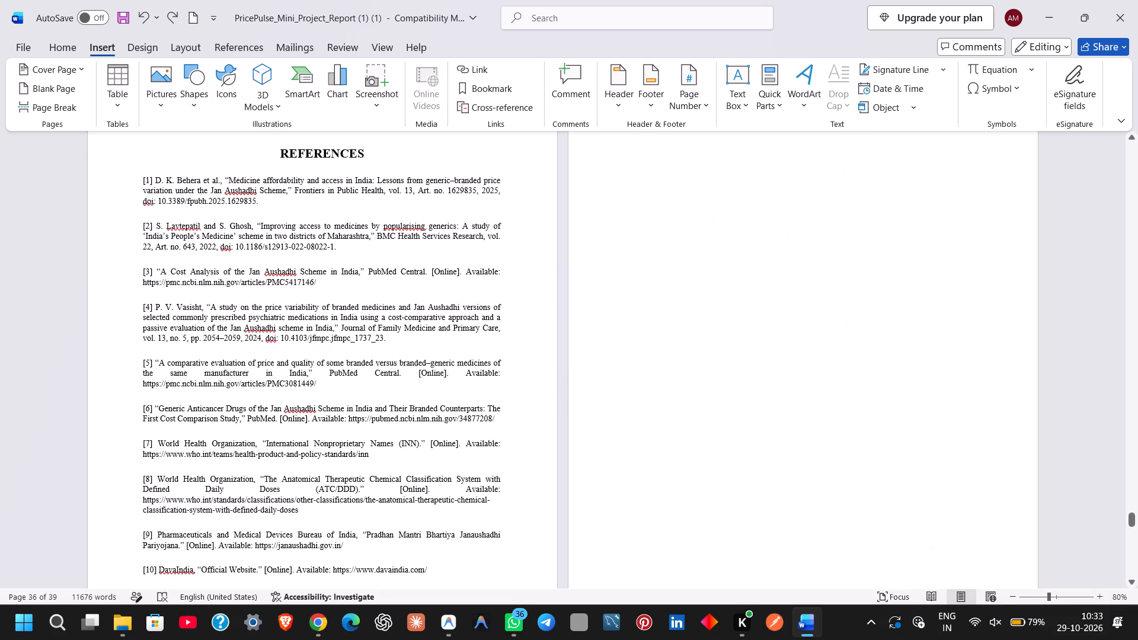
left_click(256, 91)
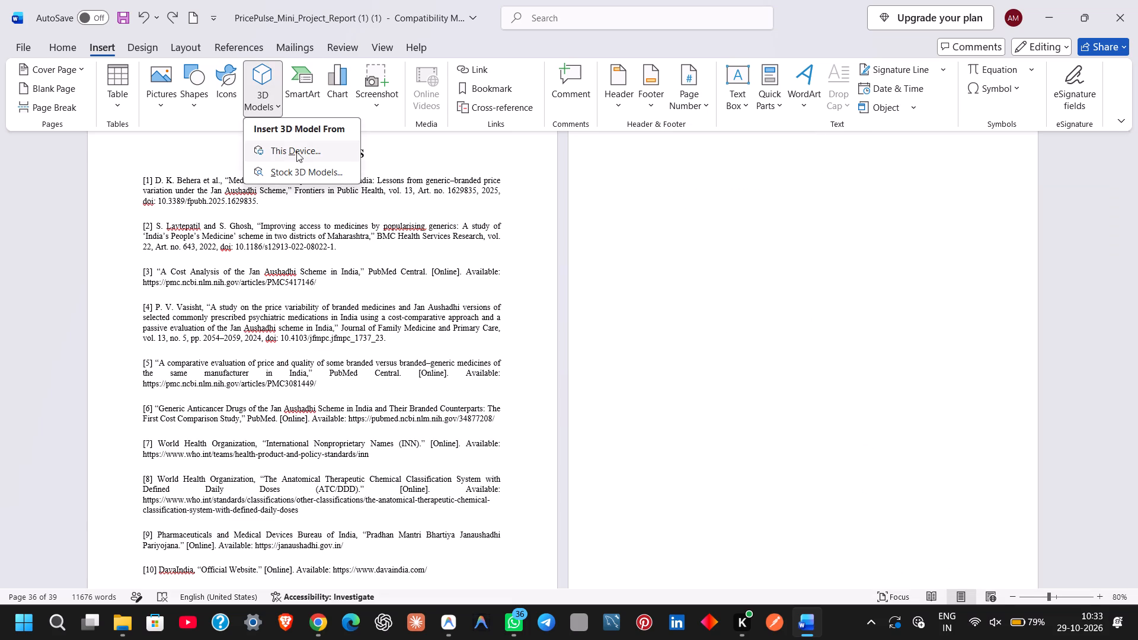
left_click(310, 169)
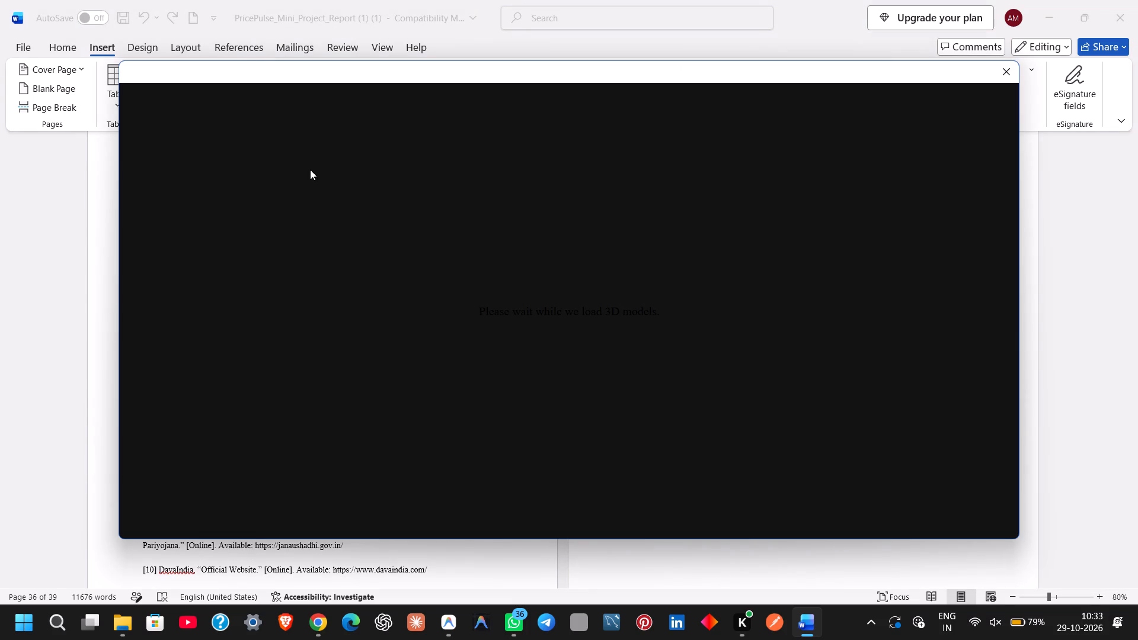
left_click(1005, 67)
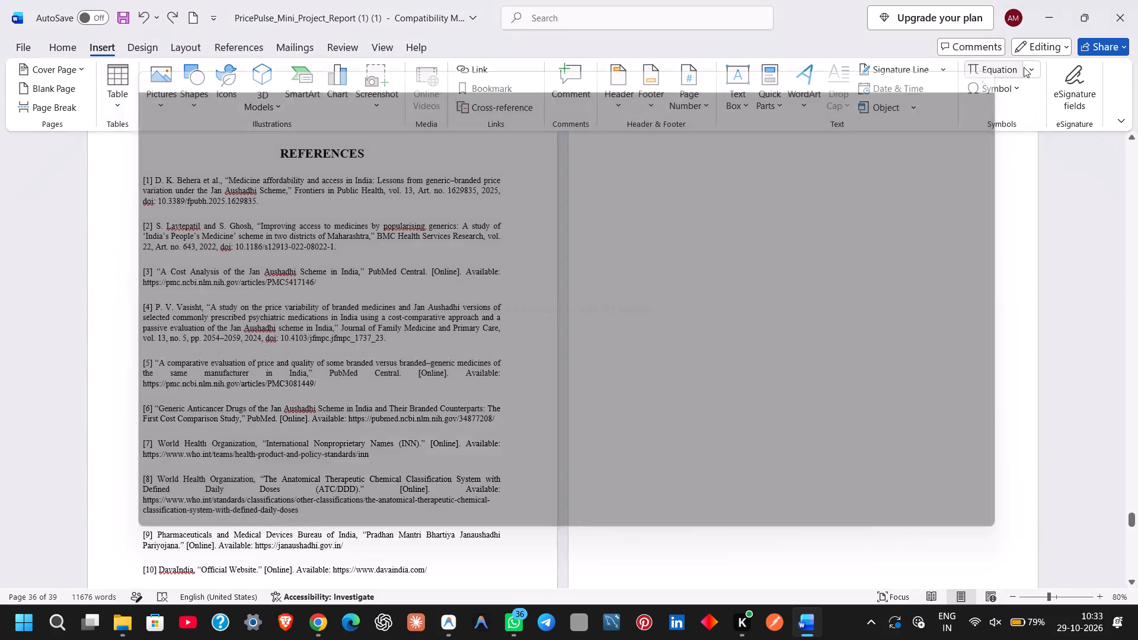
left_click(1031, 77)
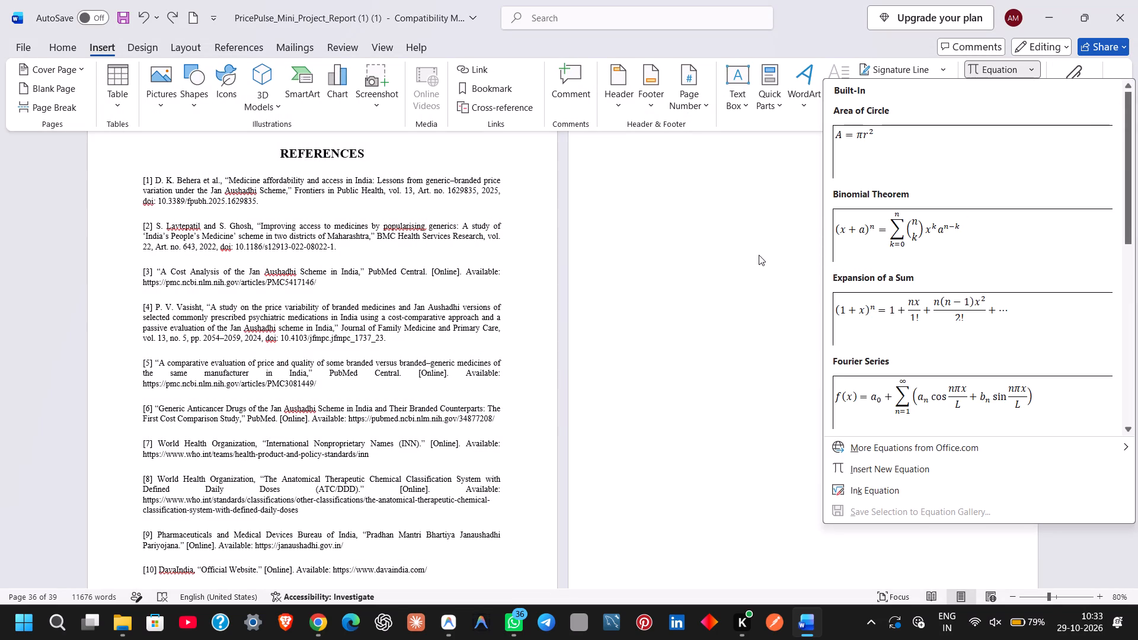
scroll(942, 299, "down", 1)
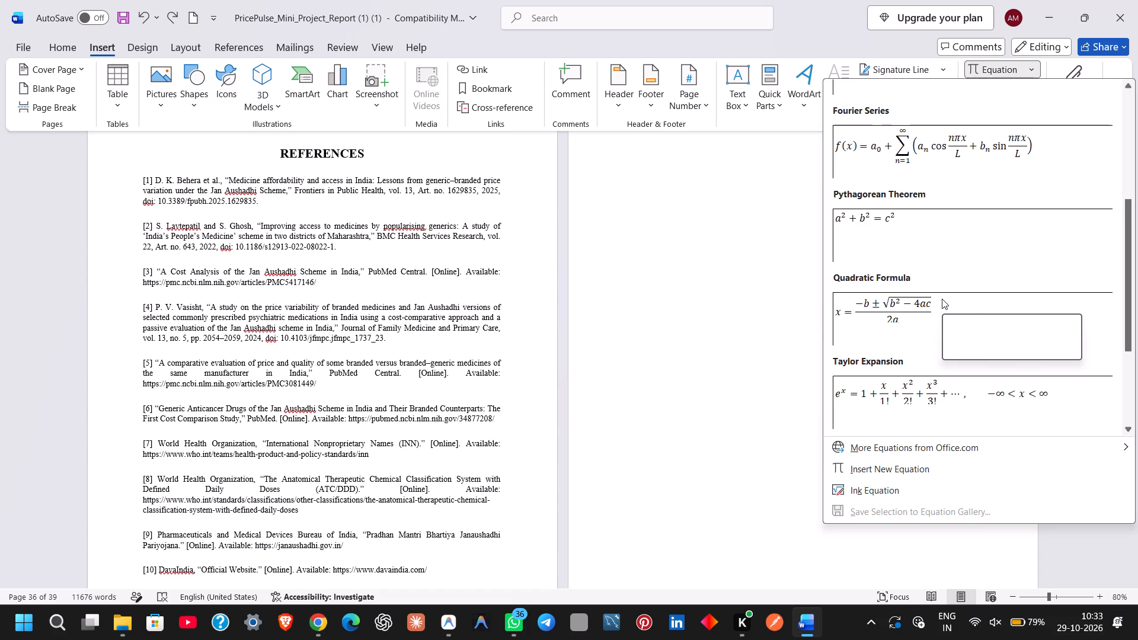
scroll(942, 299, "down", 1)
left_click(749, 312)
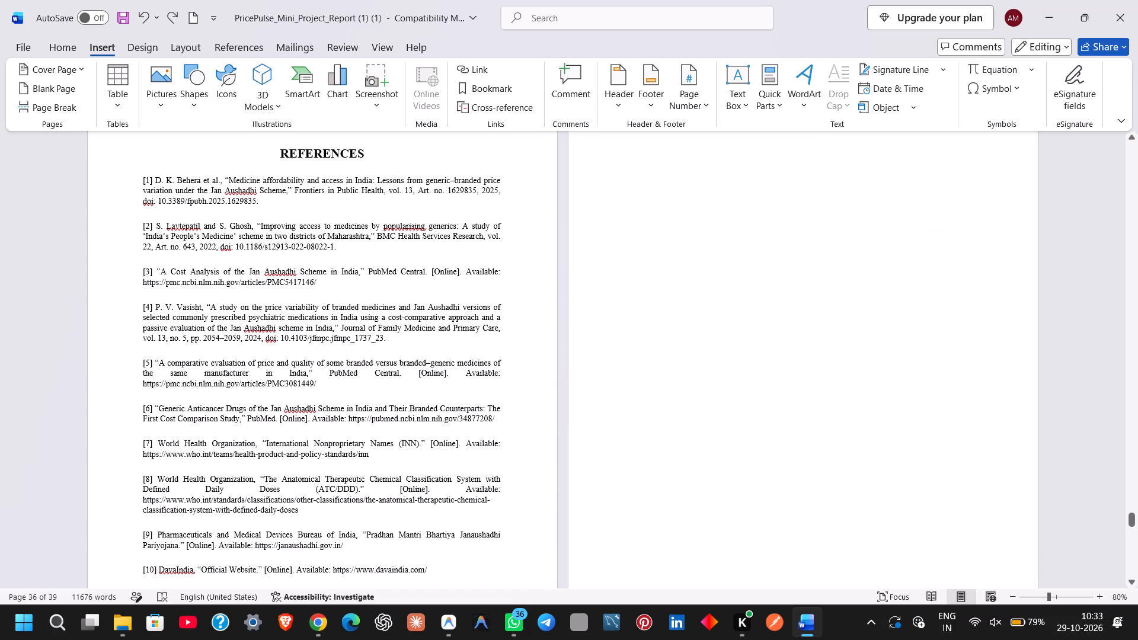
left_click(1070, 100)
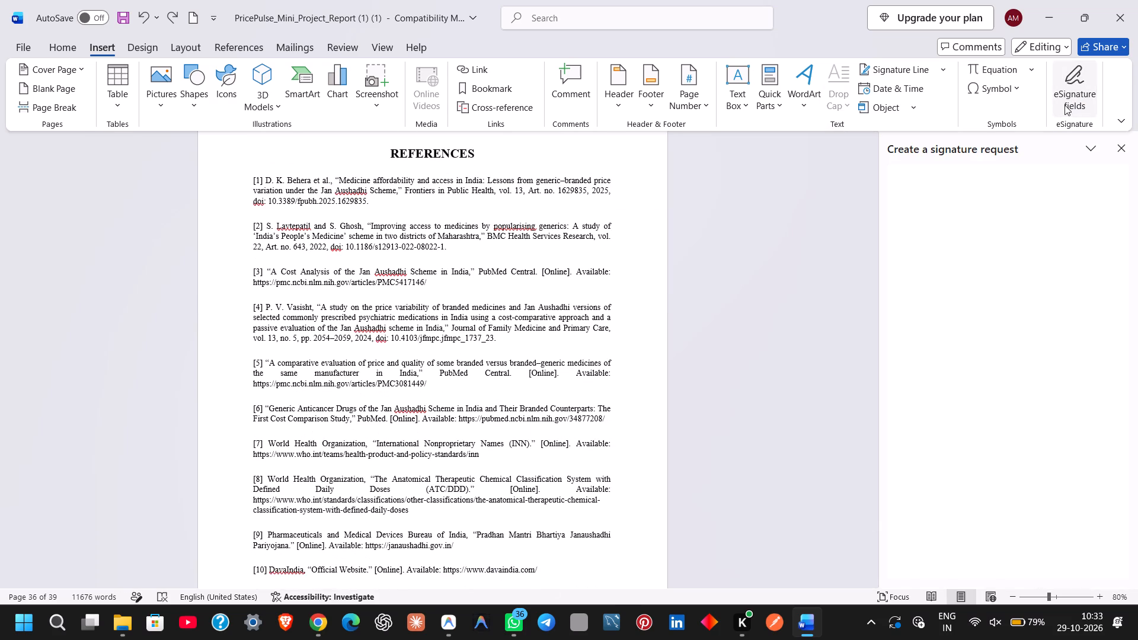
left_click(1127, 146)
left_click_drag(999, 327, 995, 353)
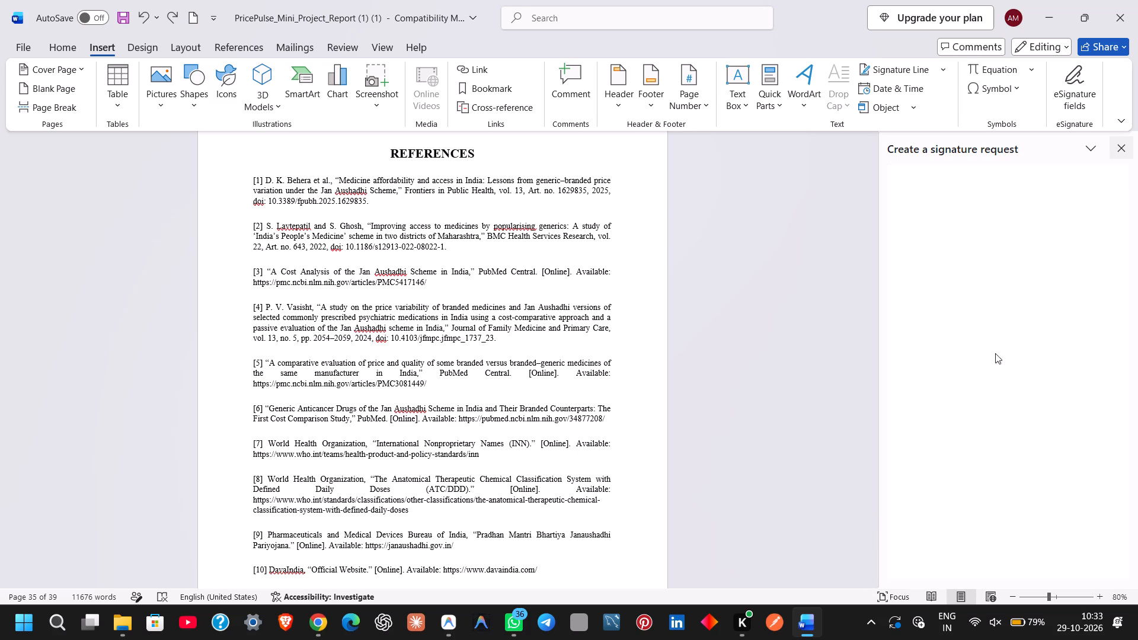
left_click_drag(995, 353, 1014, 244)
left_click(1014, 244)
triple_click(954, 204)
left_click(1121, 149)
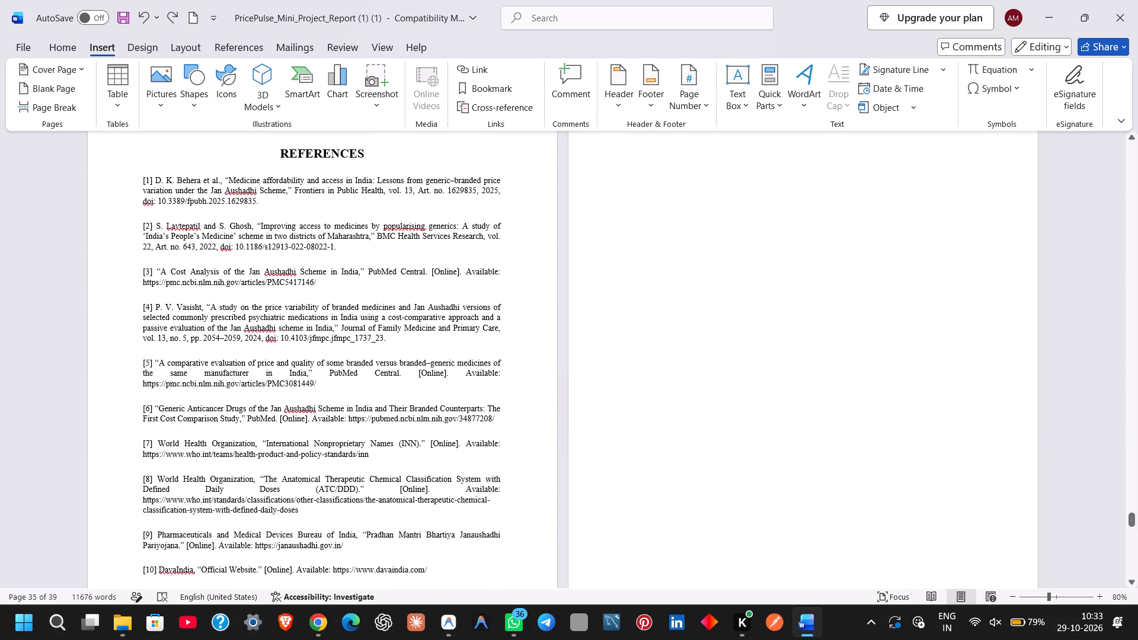
Examine the references, the blank page 28, Appendices A to C and the page numbering, back through Chapters 9 and 8.
scroll(831, 310, "down", 3)
scroll(831, 310, "up", 1)
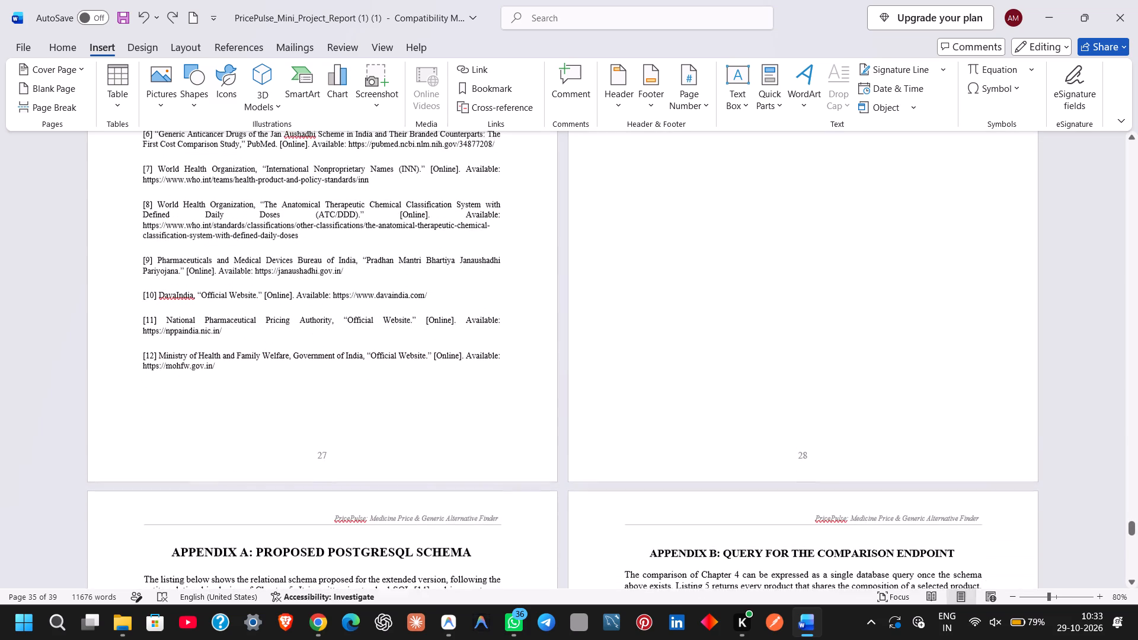
scroll(831, 310, "up", 6)
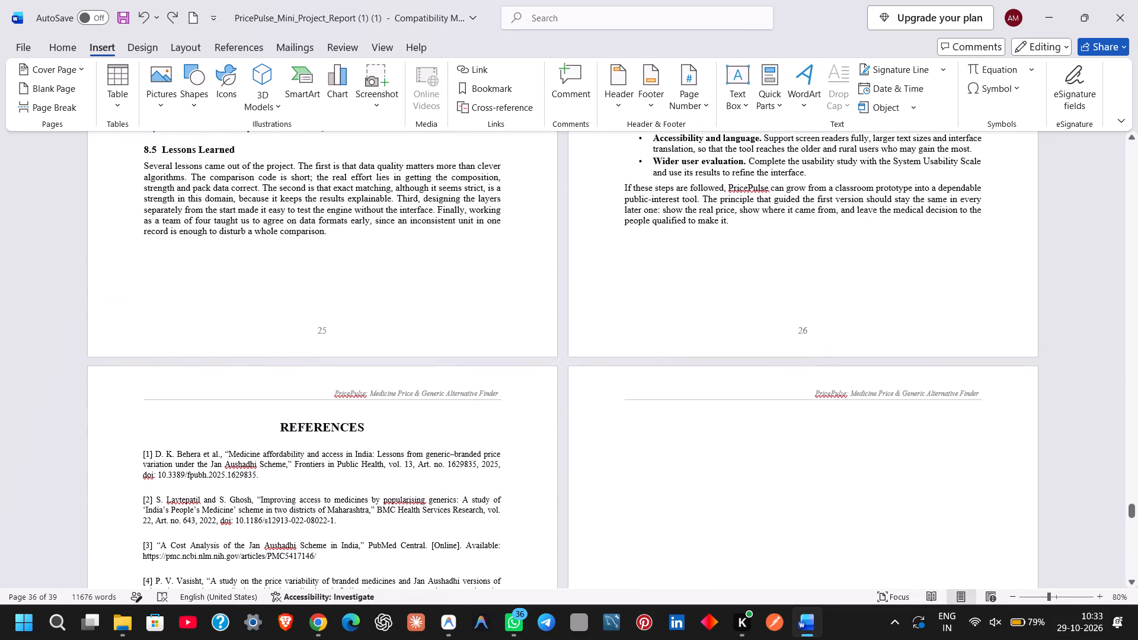
scroll(819, 365, "up", 1)
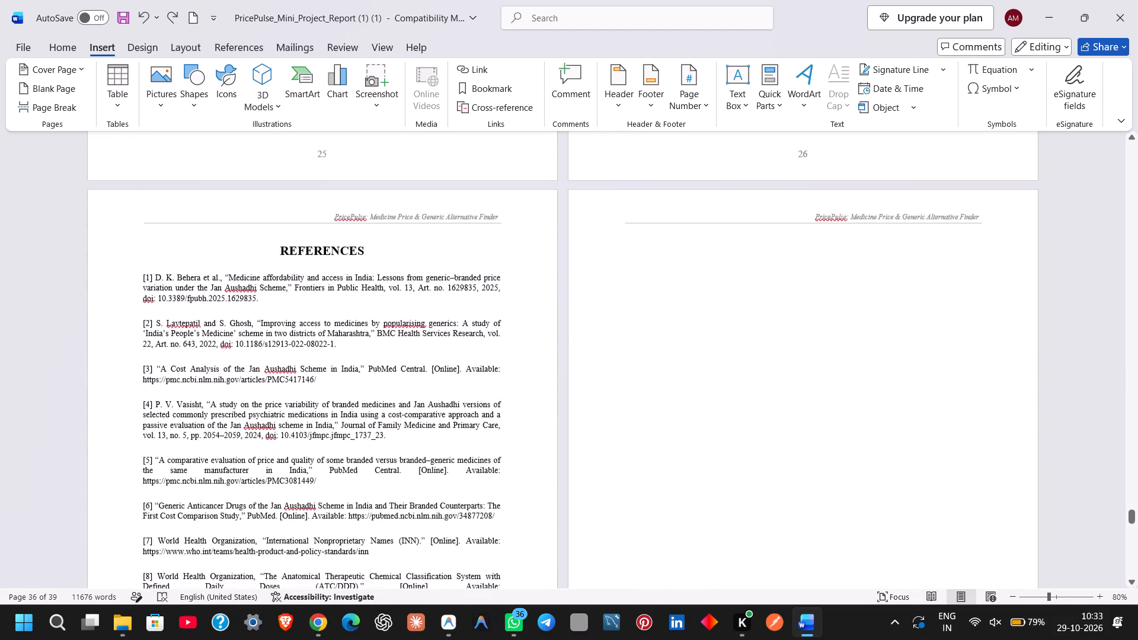
scroll(819, 365, "up", 1)
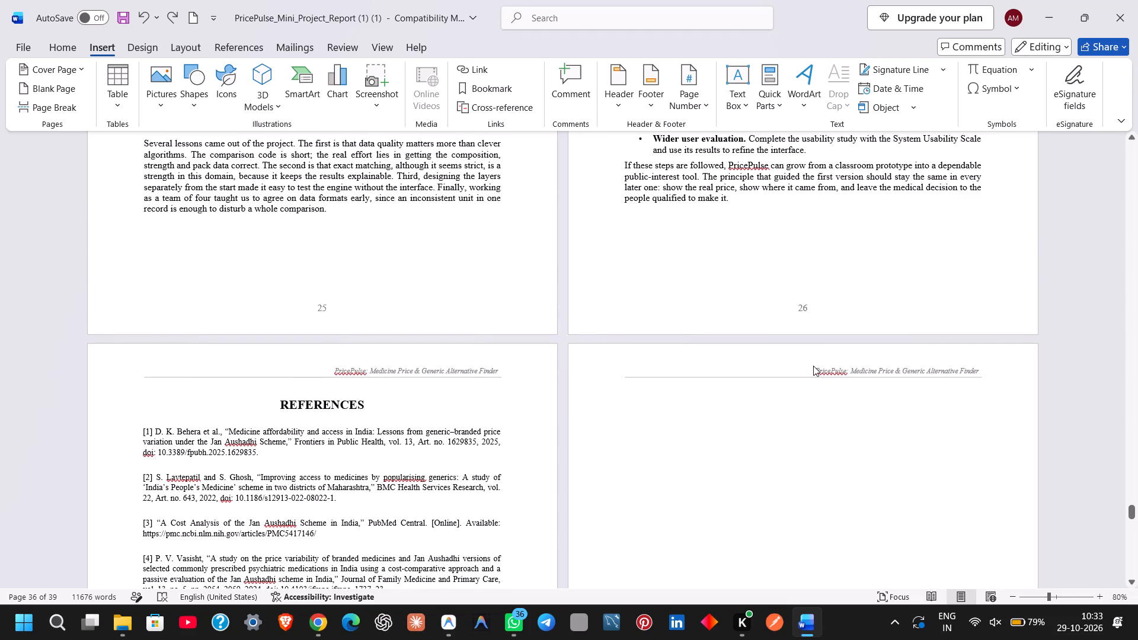
scroll(813, 366, "down", 5)
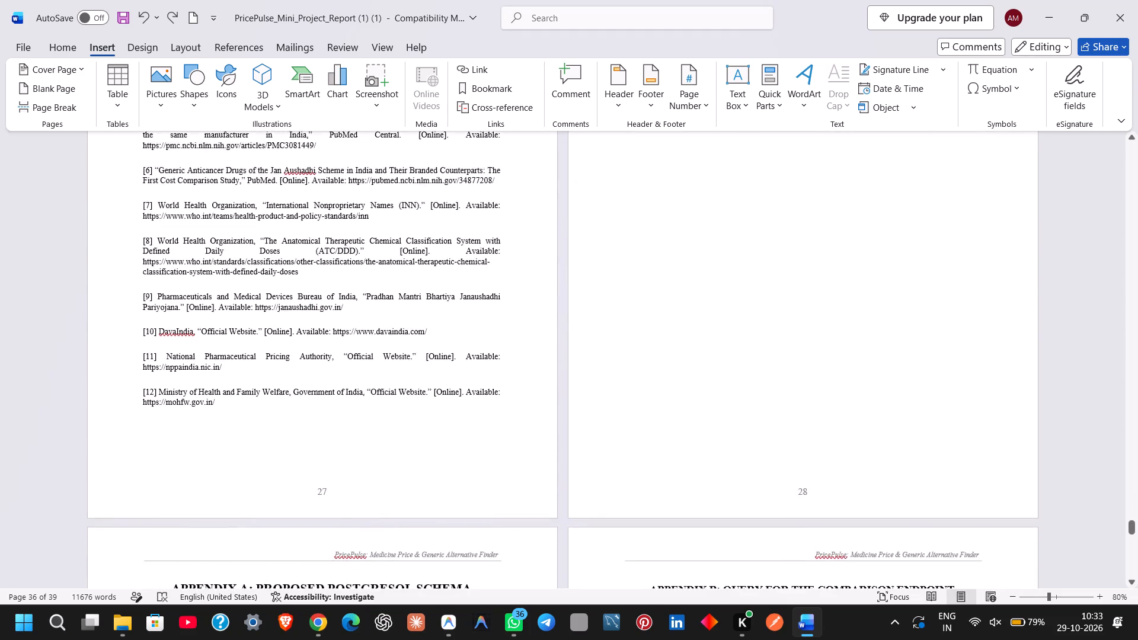
scroll(813, 366, "down", 6)
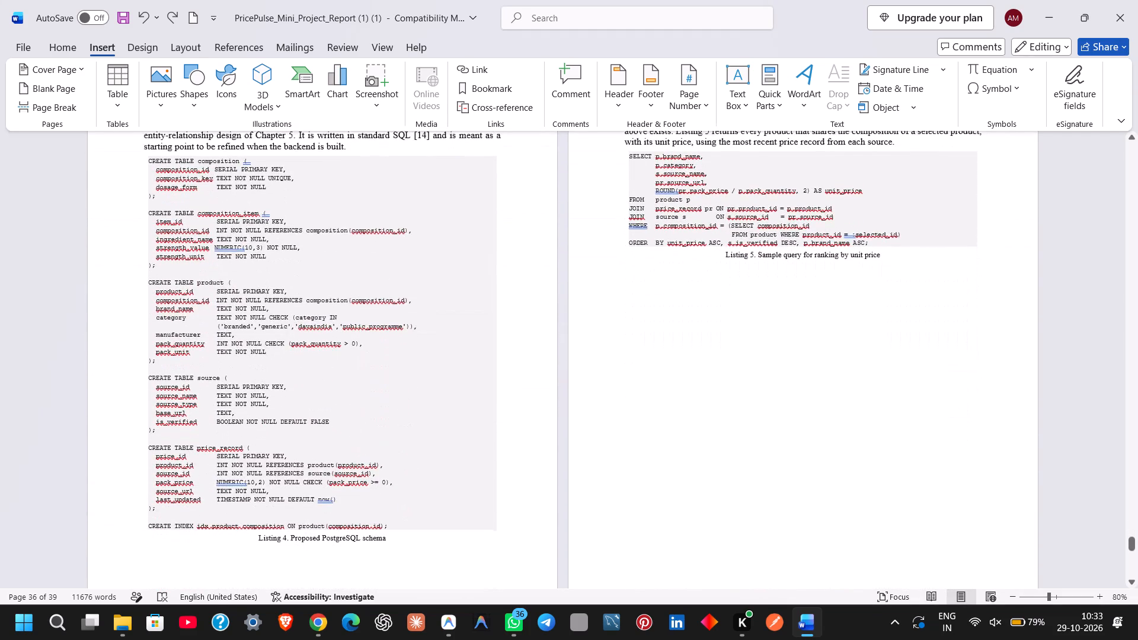
scroll(813, 366, "down", 4)
scroll(813, 366, "left", 1)
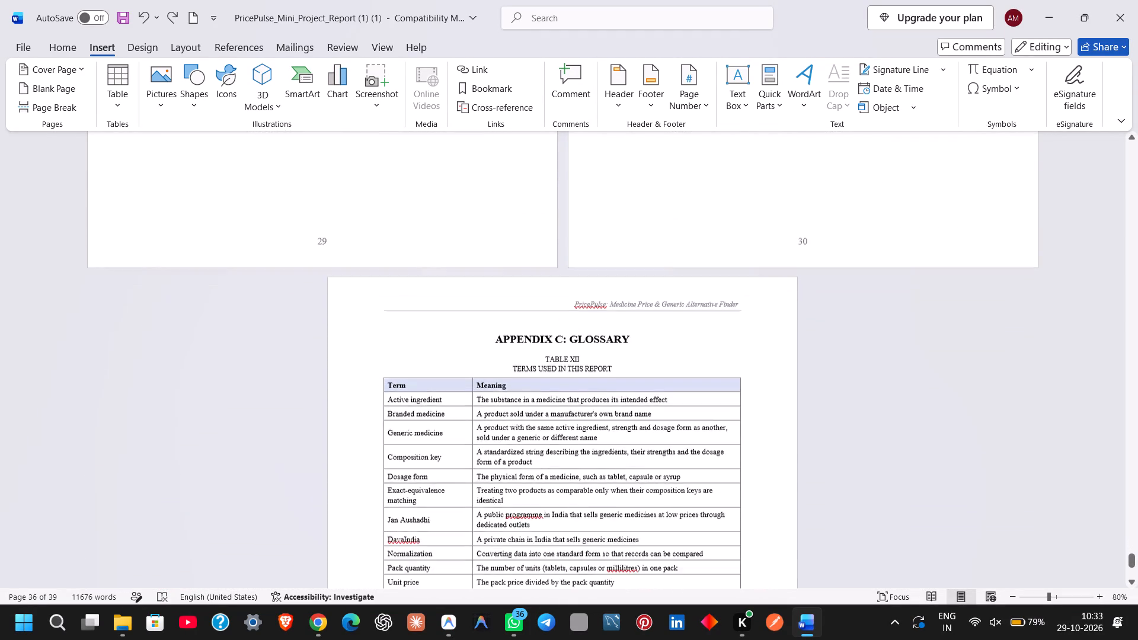
scroll(813, 366, "left", 1)
scroll(813, 366, "up", 6)
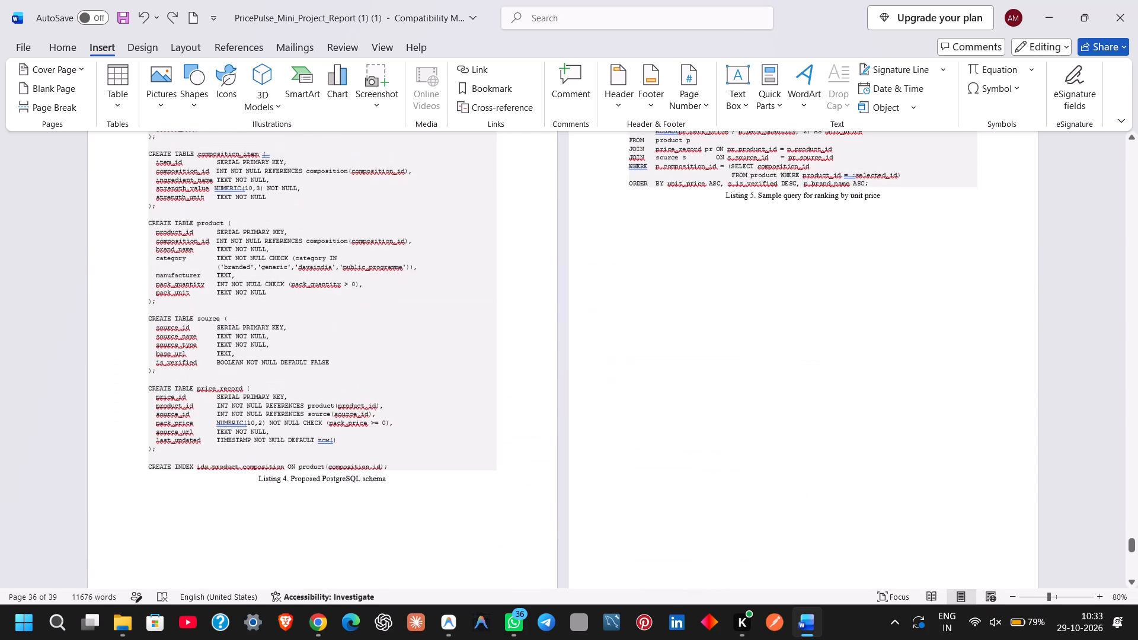
scroll(813, 366, "up", 11)
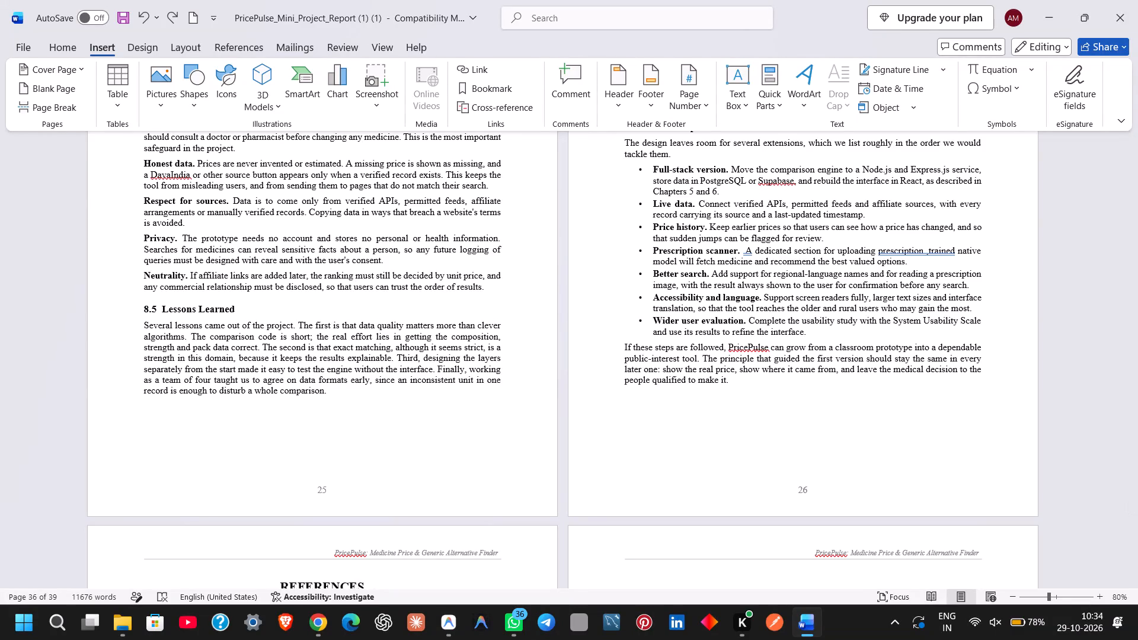
scroll(813, 366, "up", 5)
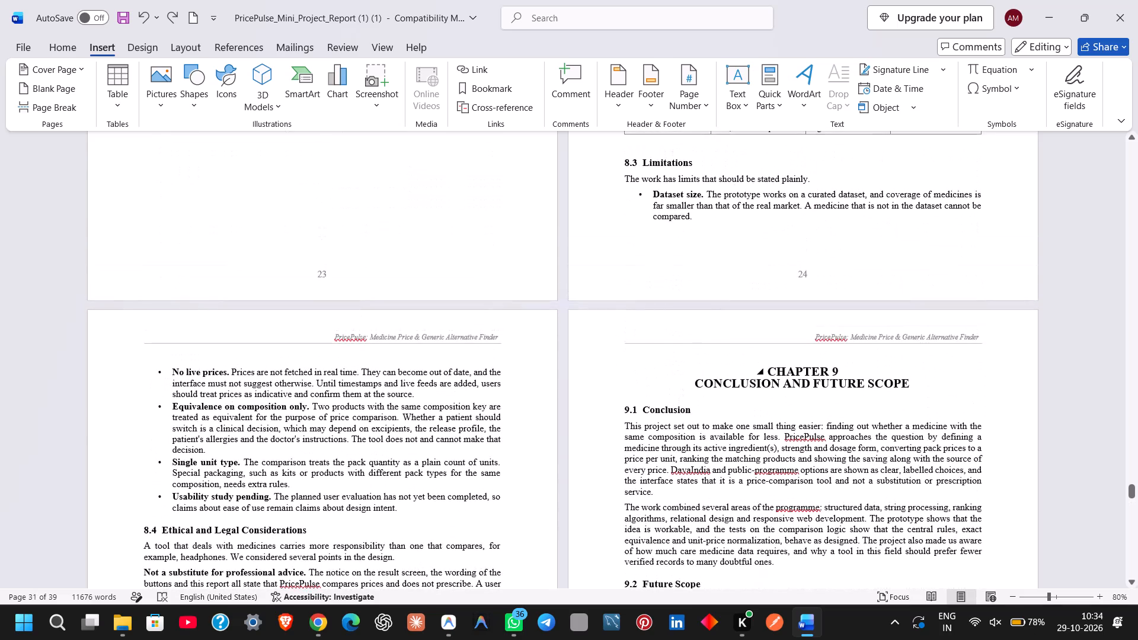
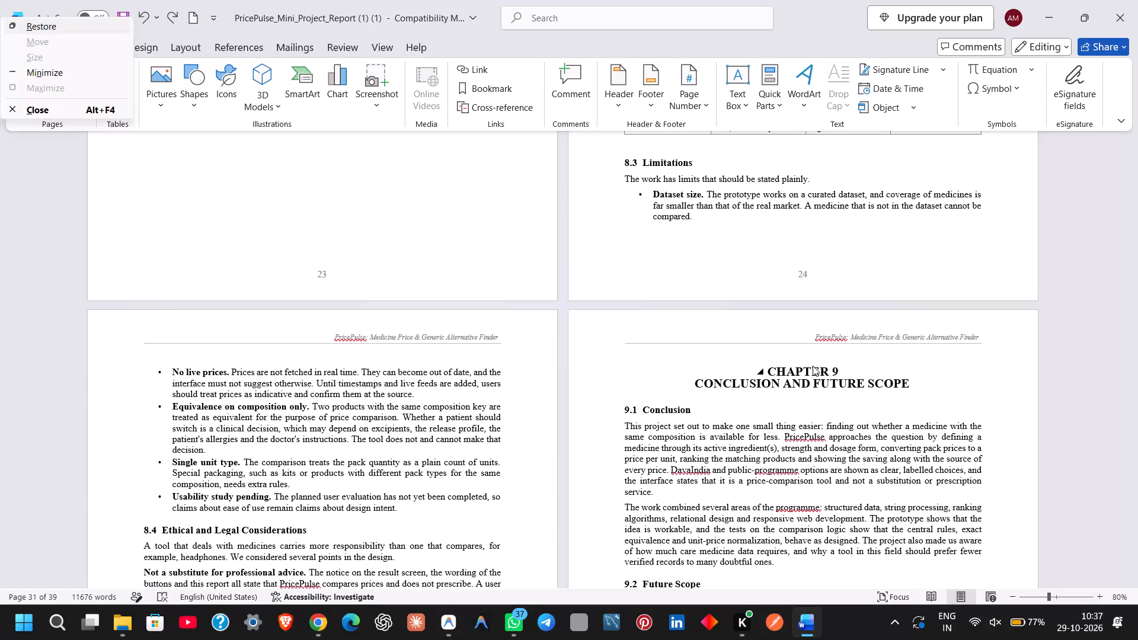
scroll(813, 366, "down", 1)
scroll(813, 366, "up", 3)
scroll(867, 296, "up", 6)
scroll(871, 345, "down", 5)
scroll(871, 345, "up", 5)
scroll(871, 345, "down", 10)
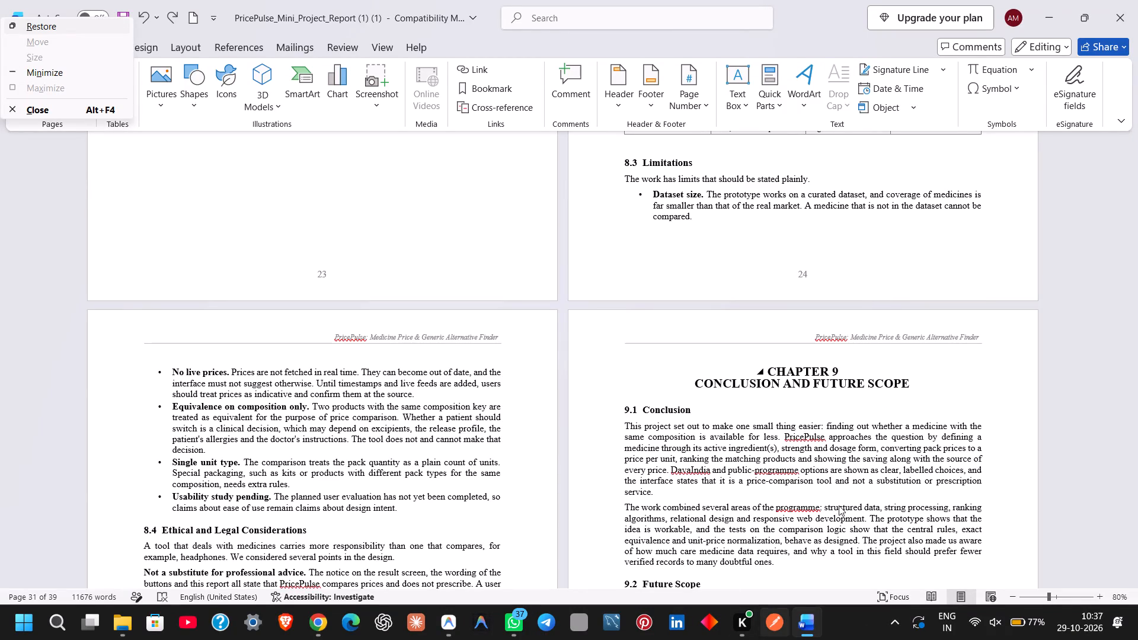
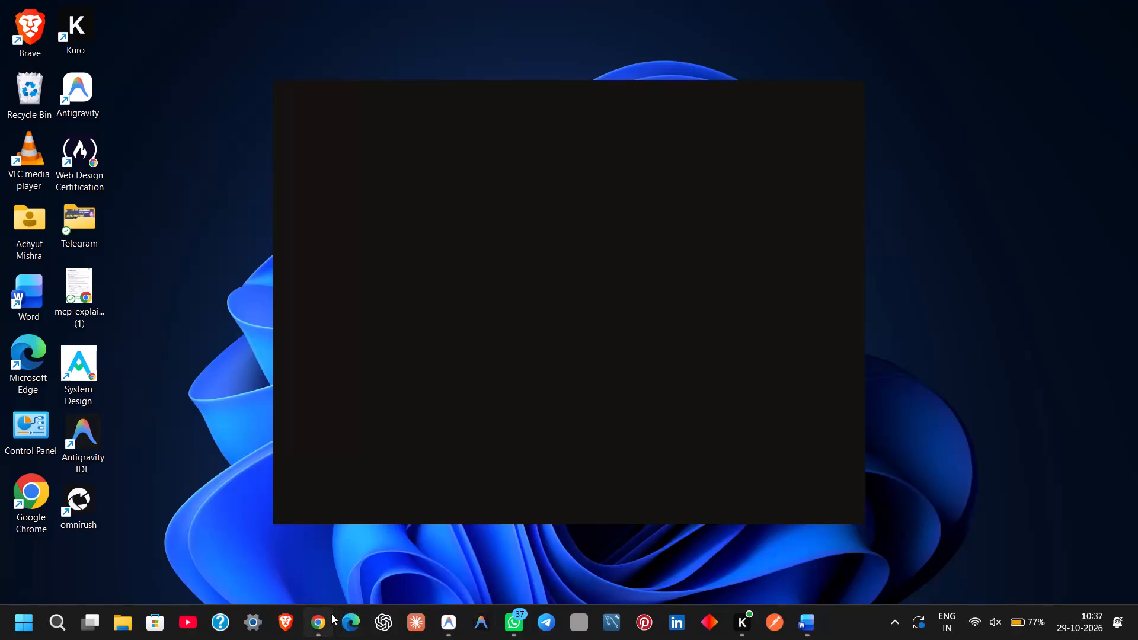
Review the PricePulse Mini Project Report PDF in Chrome, from the title page through the front matter to the table of contents.
left_click(642, 1)
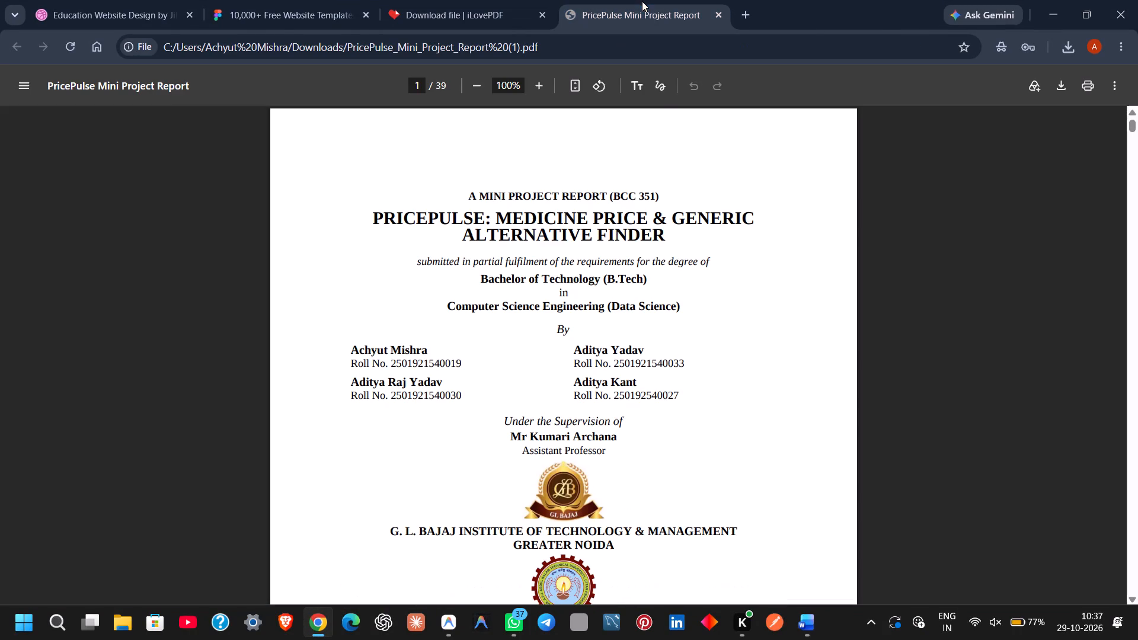
scroll(656, 375, "down", 3)
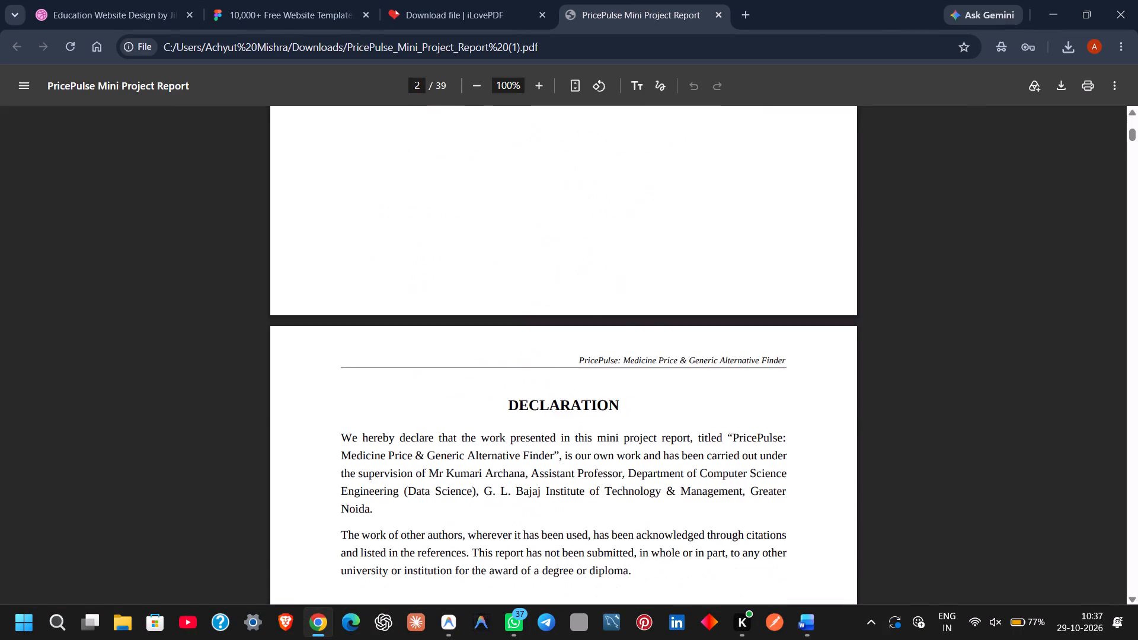
scroll(656, 375, "down", 5)
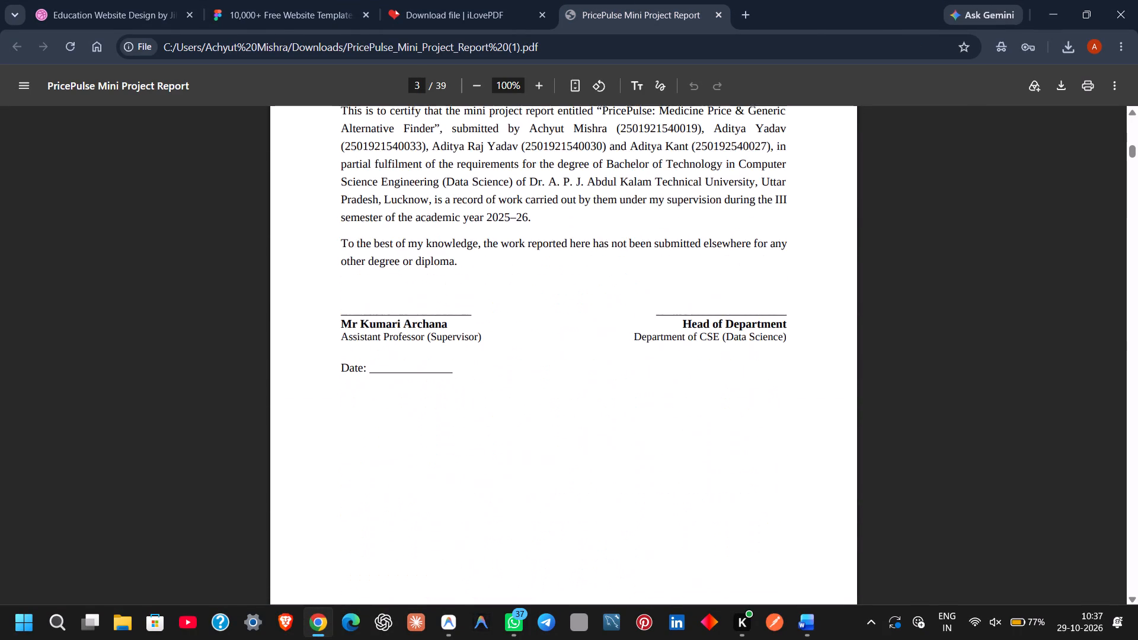
scroll(656, 375, "down", 4)
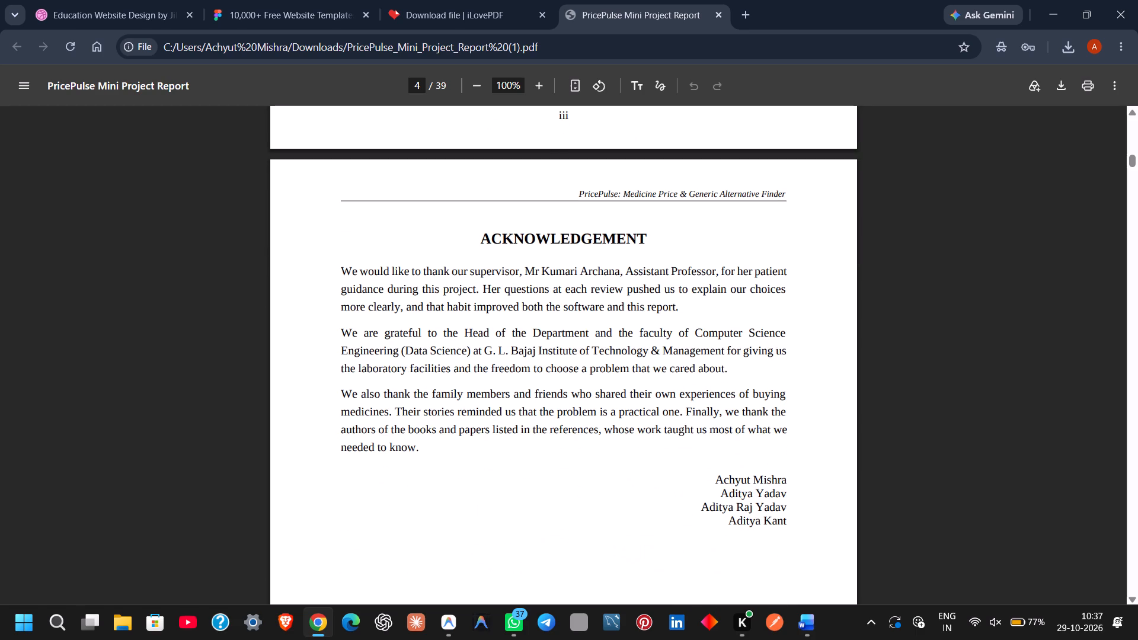
scroll(656, 375, "down", 4)
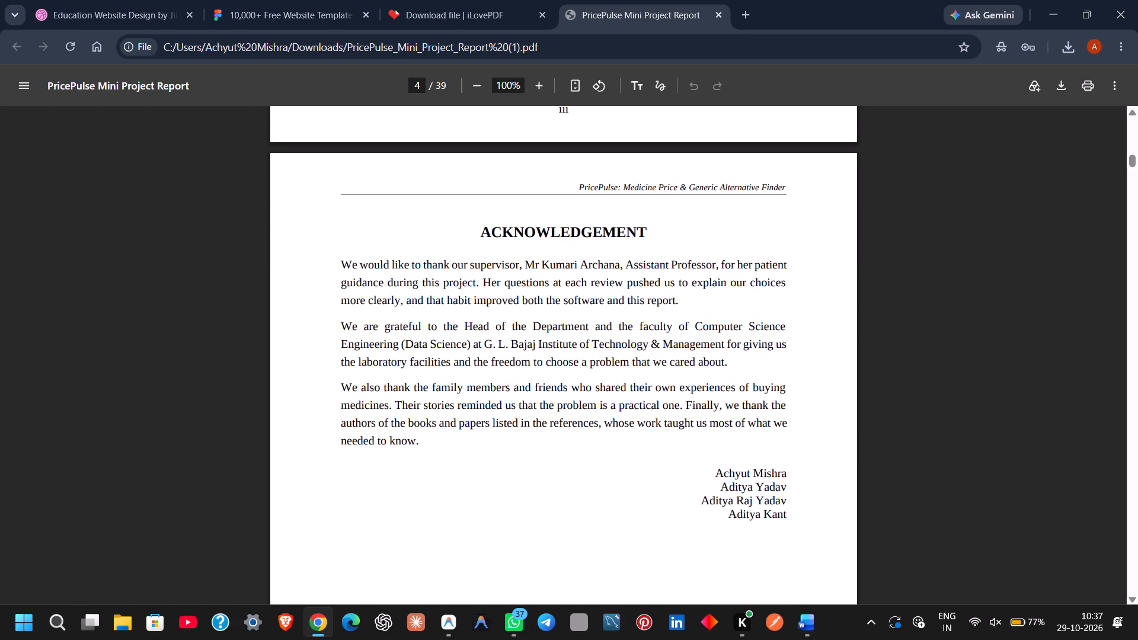
scroll(656, 375, "down", 4)
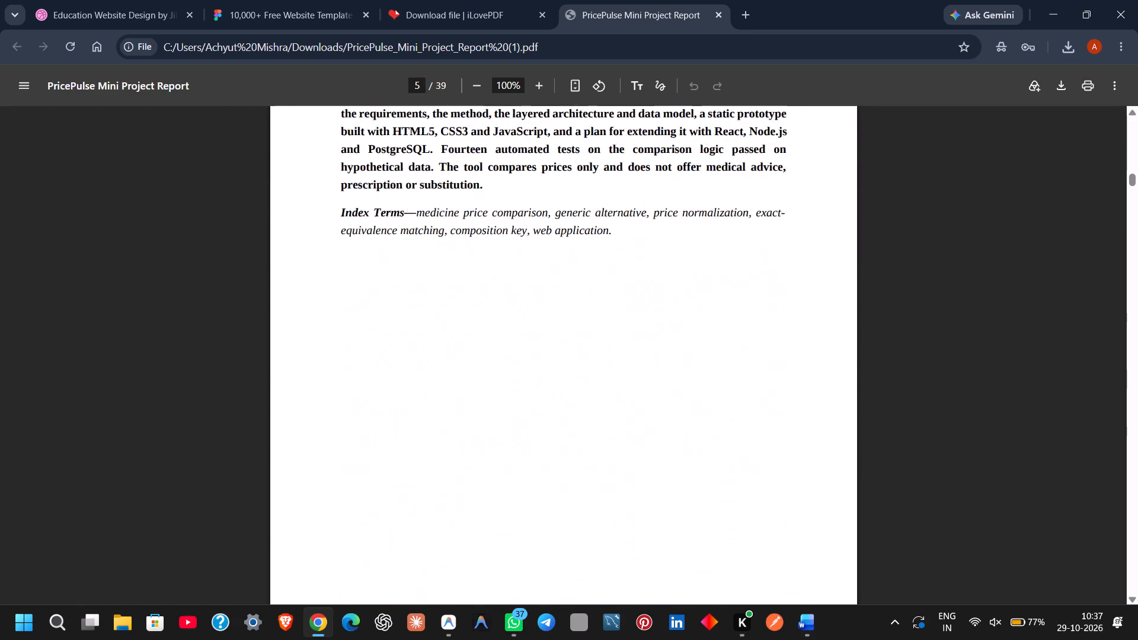
scroll(656, 375, "down", 1)
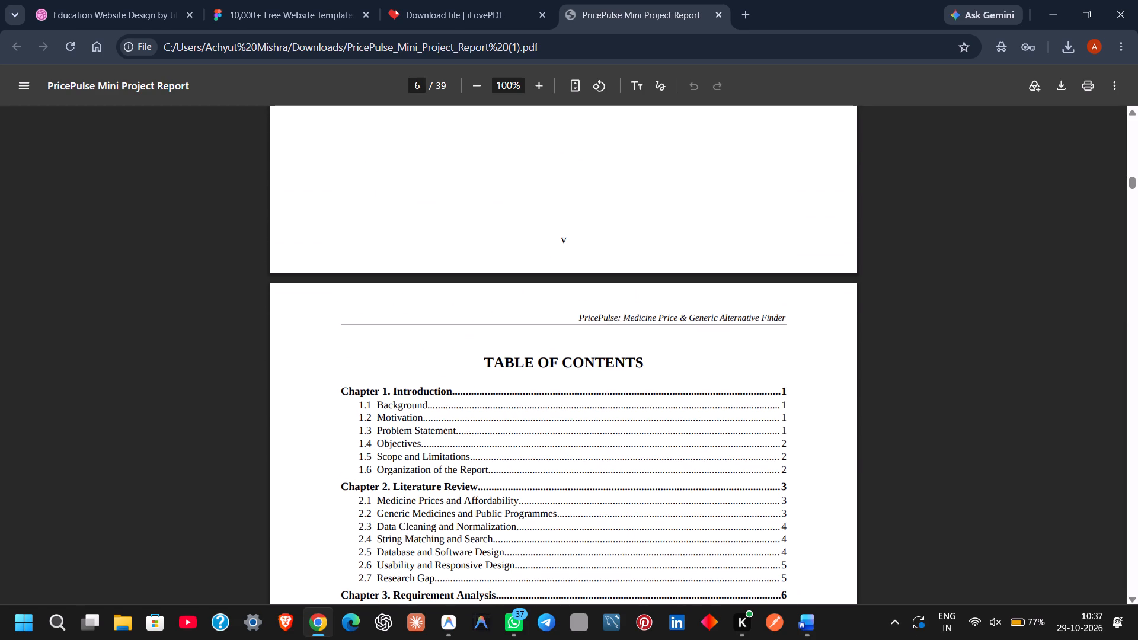
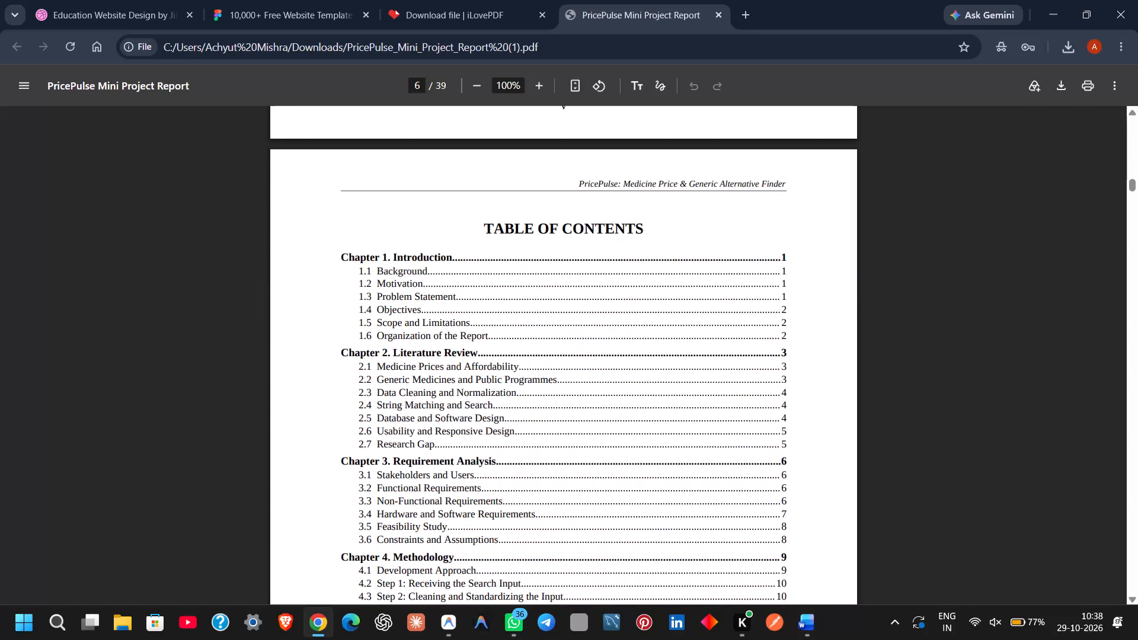
Examine the table of contents in the report PDF, focusing on the Chapter 4 Methodology entries 4.1 to 4.12.
scroll(789, 568, "down", 1)
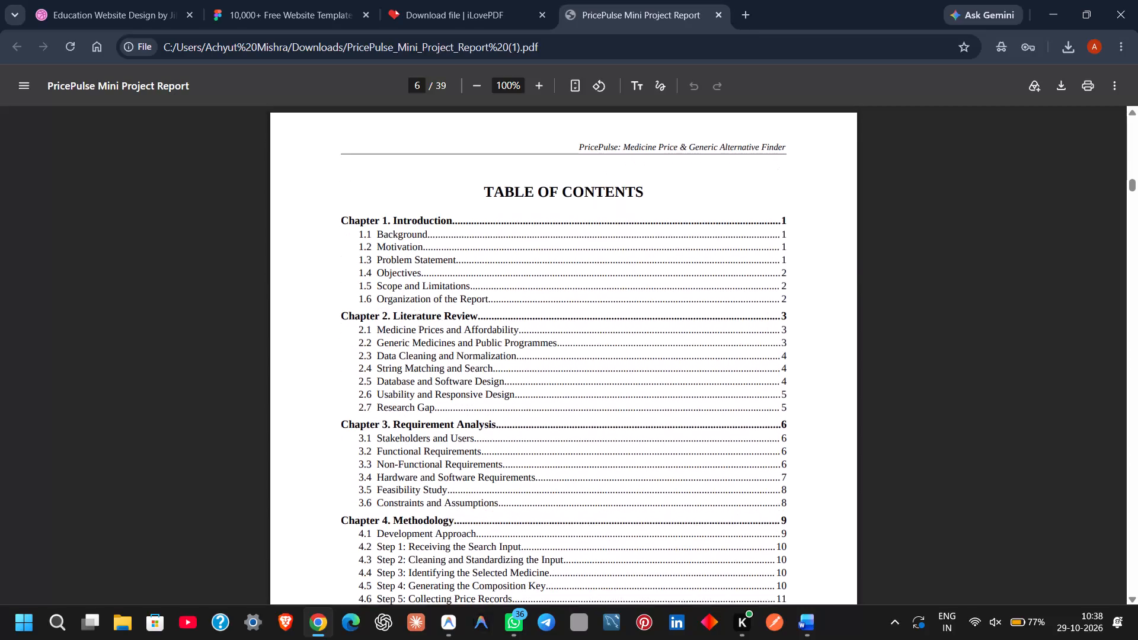
scroll(789, 568, "down", 2)
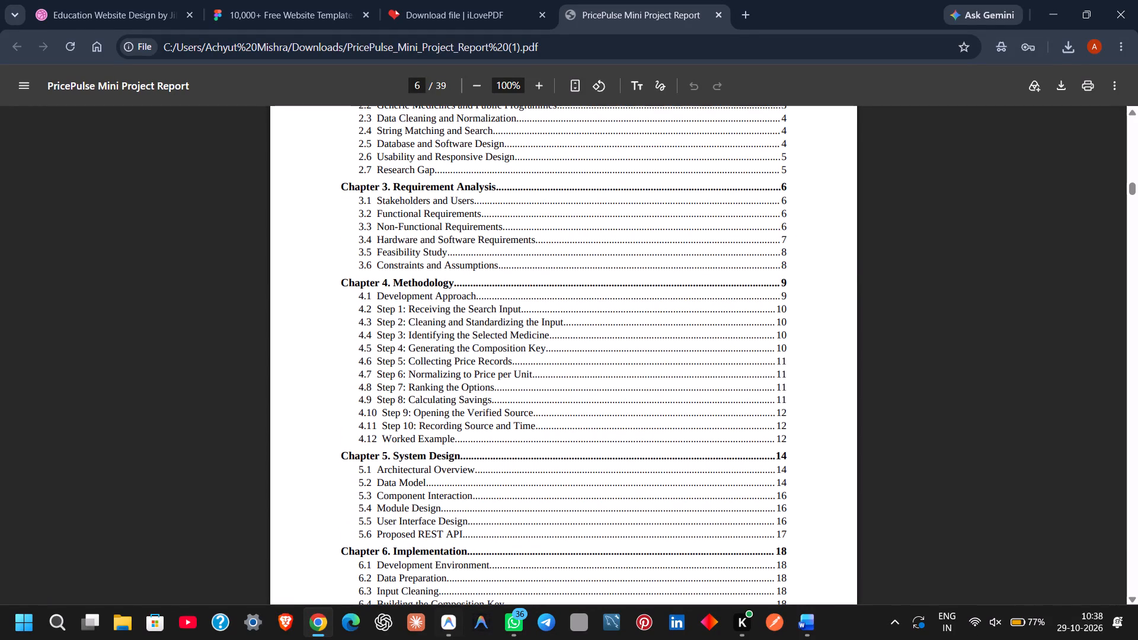
left_click_drag(408, 304, 641, 434)
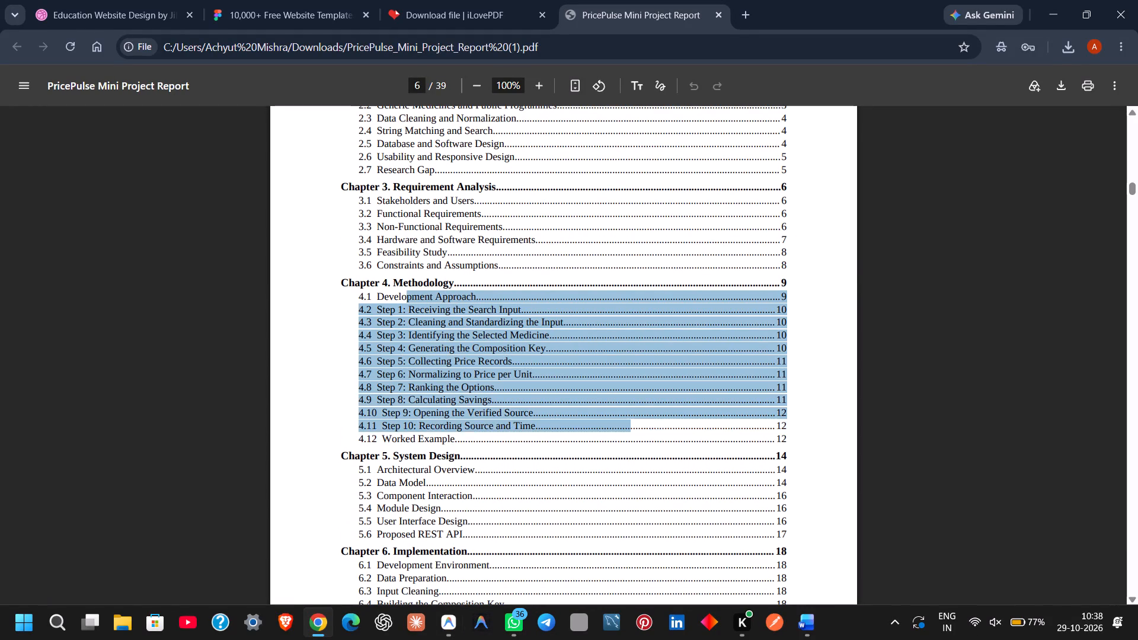
left_click_drag(641, 434, 785, 433)
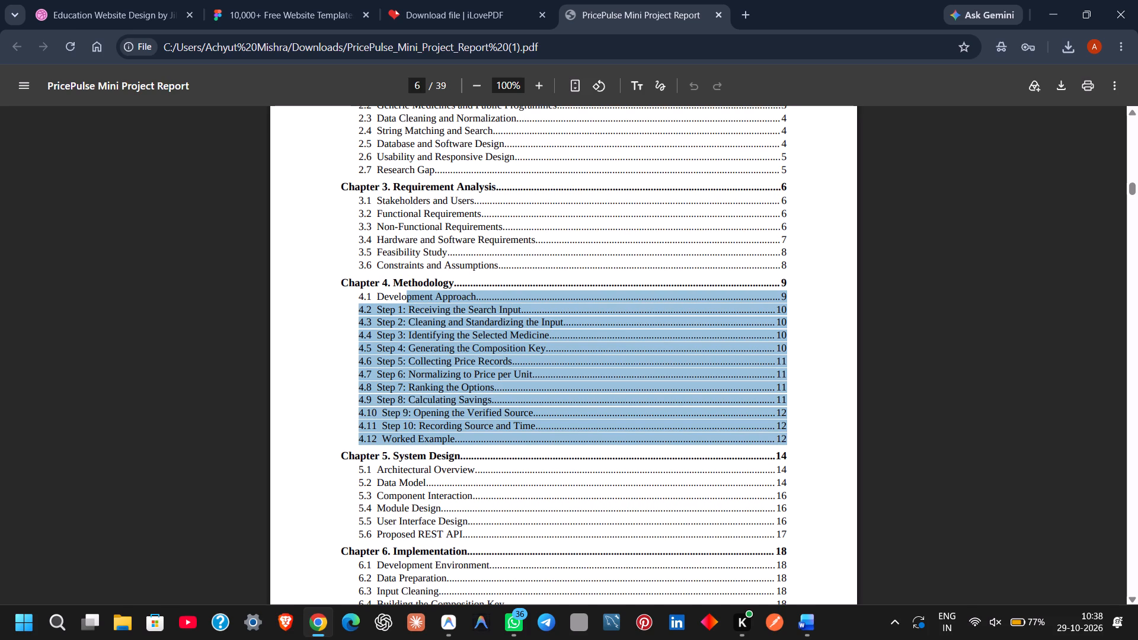
left_click(865, 435)
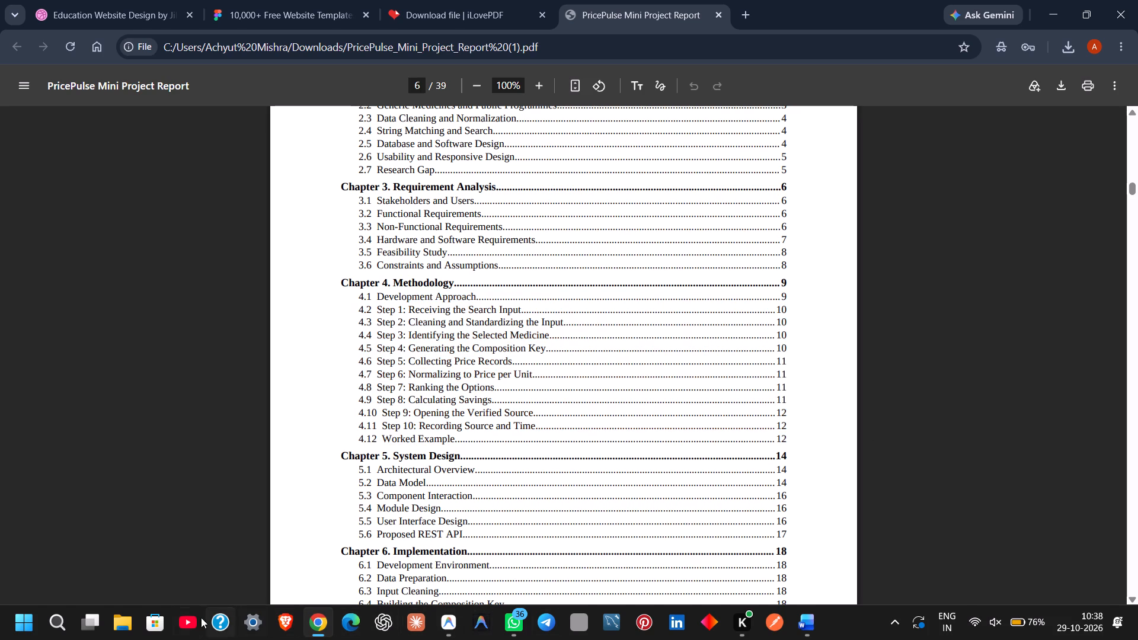
Browse the Downloads folder in File Explorer, view the tiki masala! image up close, and close both windows.
left_click(122, 616)
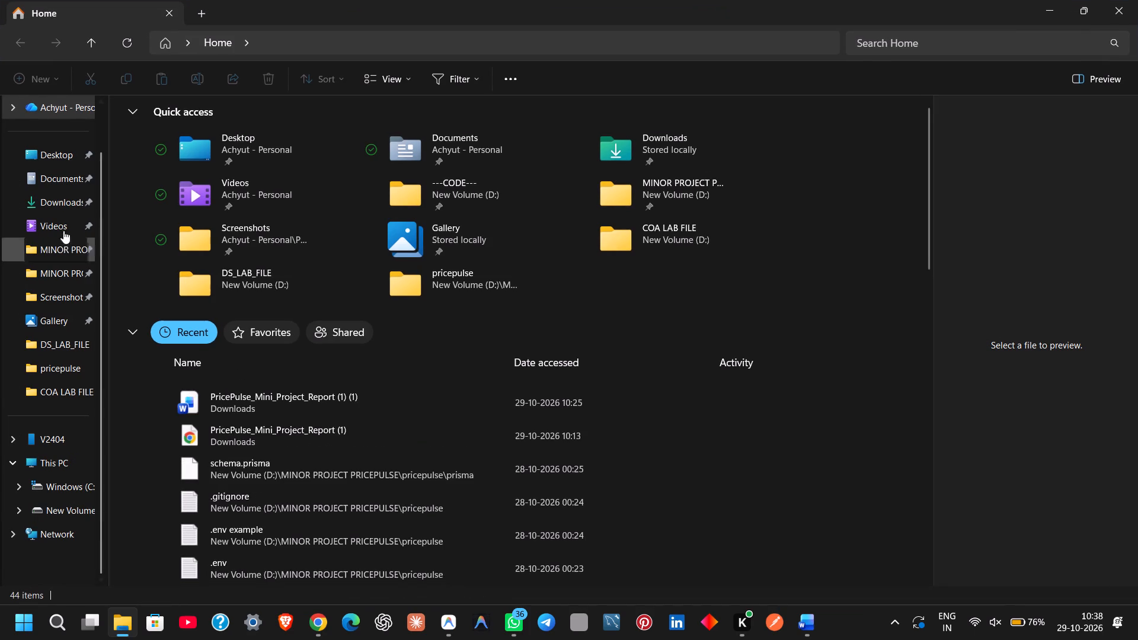
left_click(78, 195)
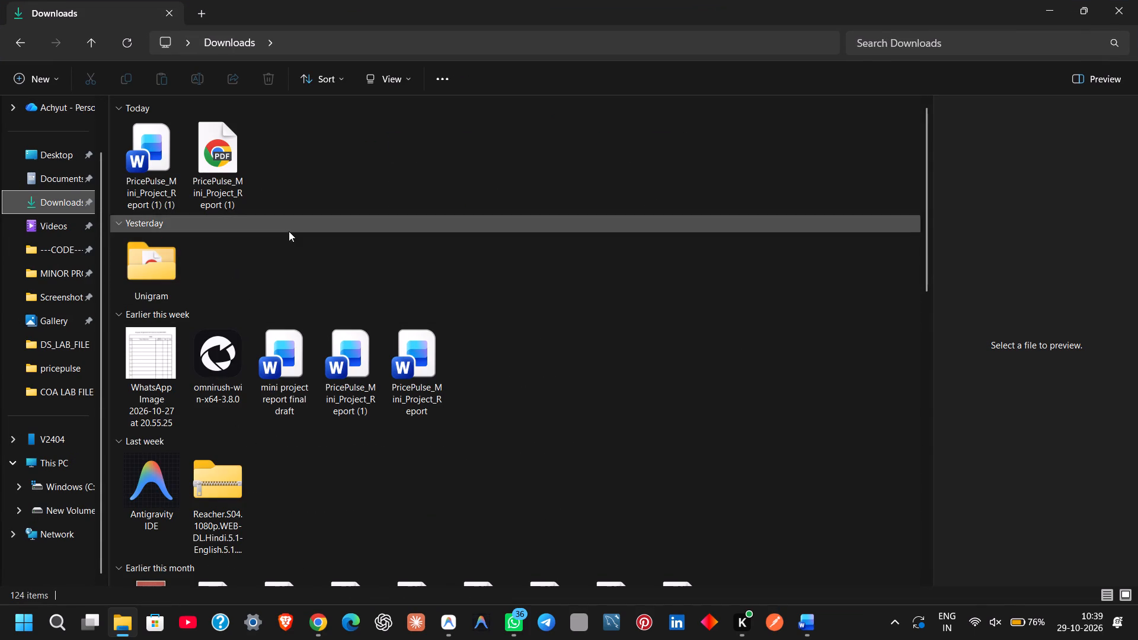
scroll(495, 393, "down", 1)
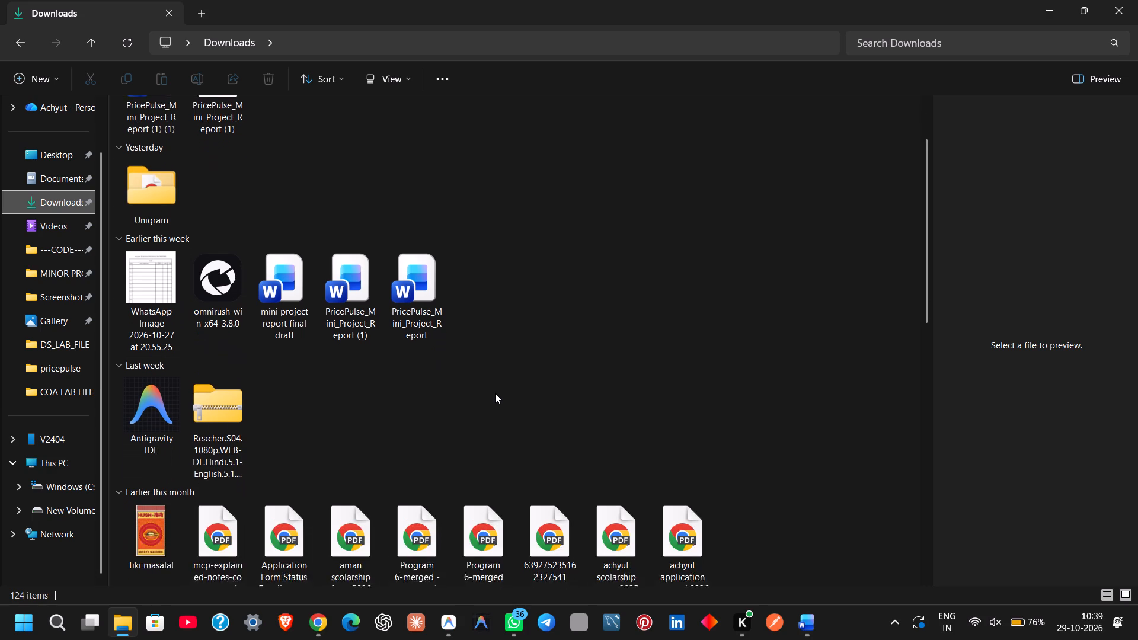
scroll(495, 393, "down", 2)
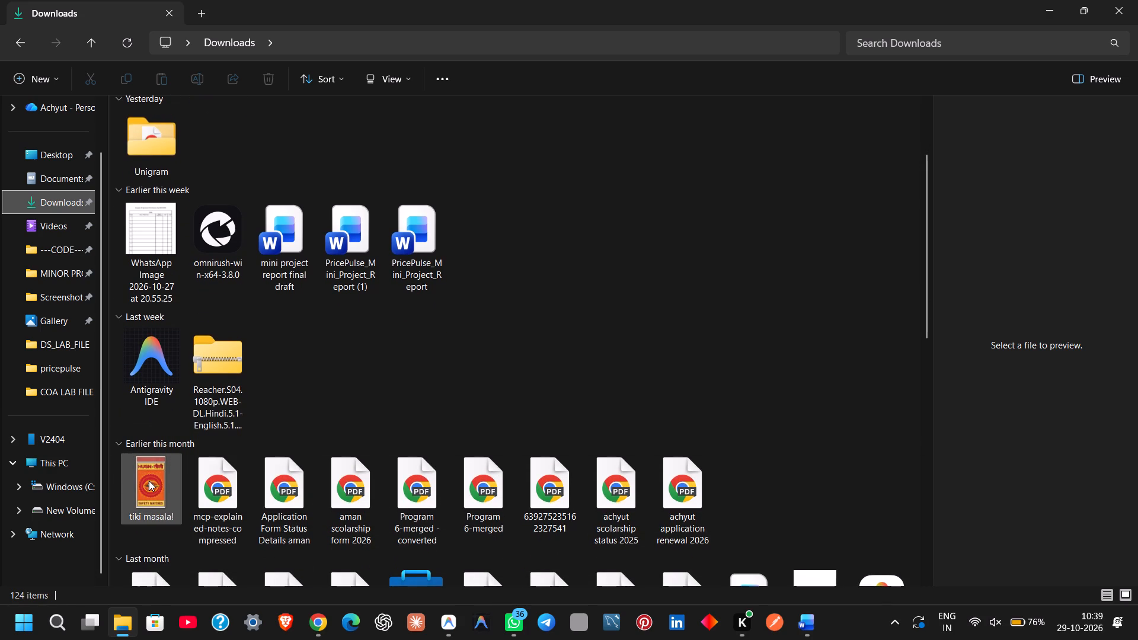
double_click(149, 481)
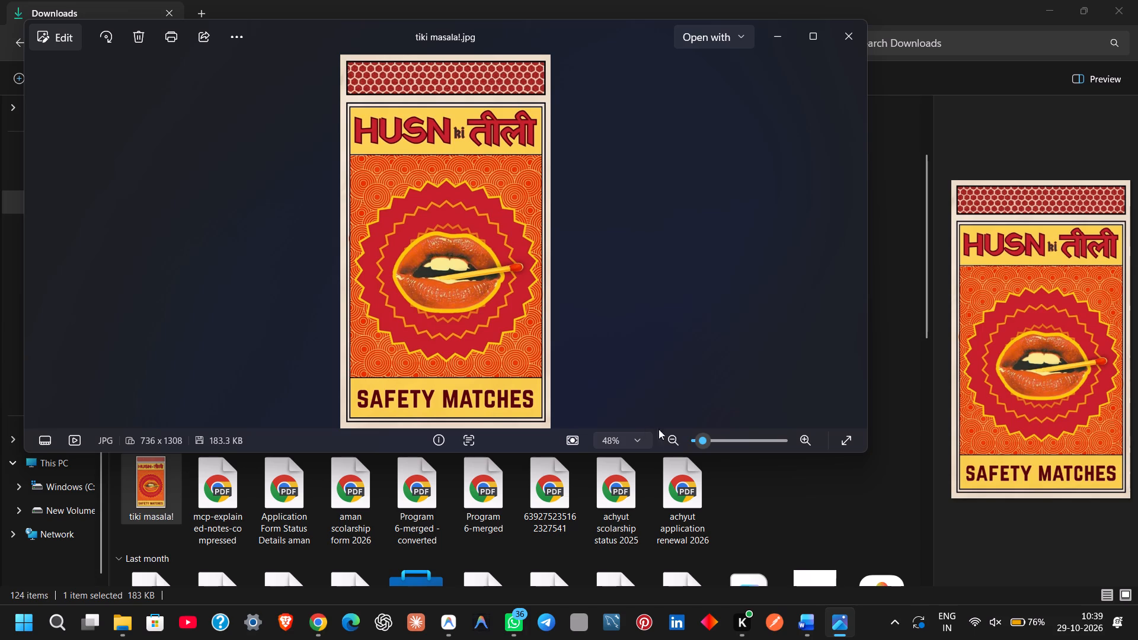
left_click_drag(698, 436, 711, 438)
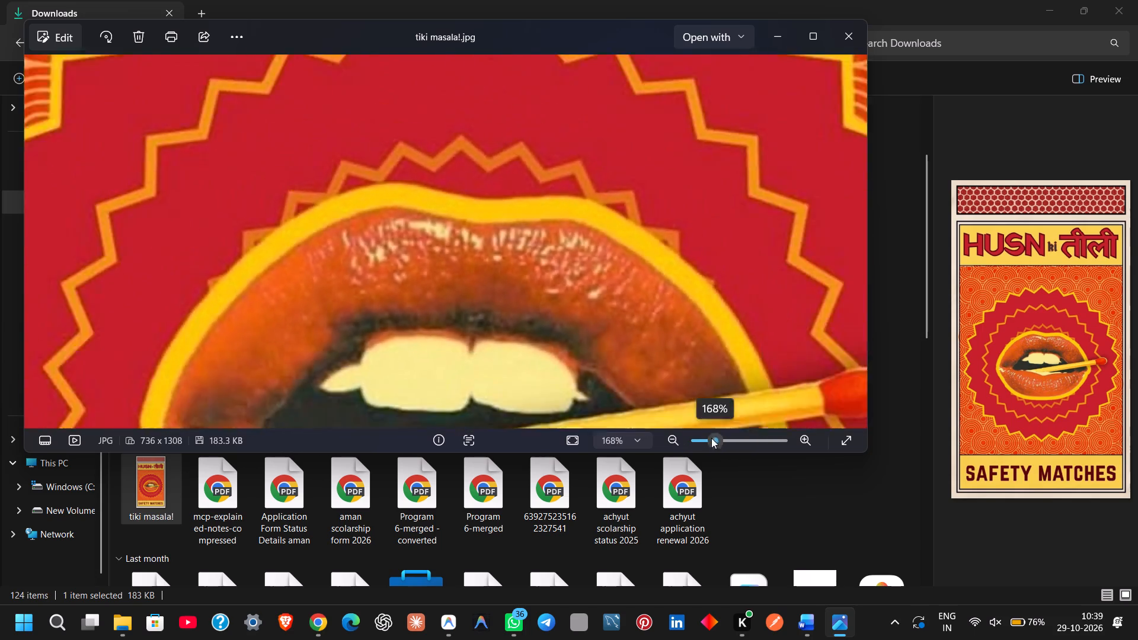
left_click_drag(711, 438, 662, 432)
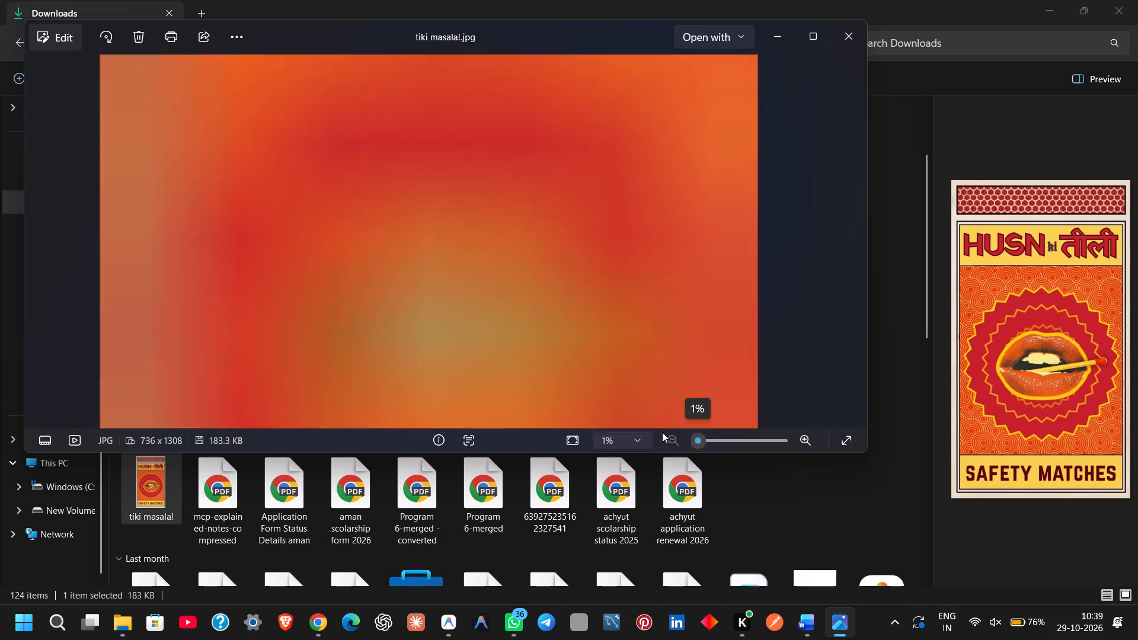
left_click_drag(662, 432, 638, 431)
left_click(842, 24)
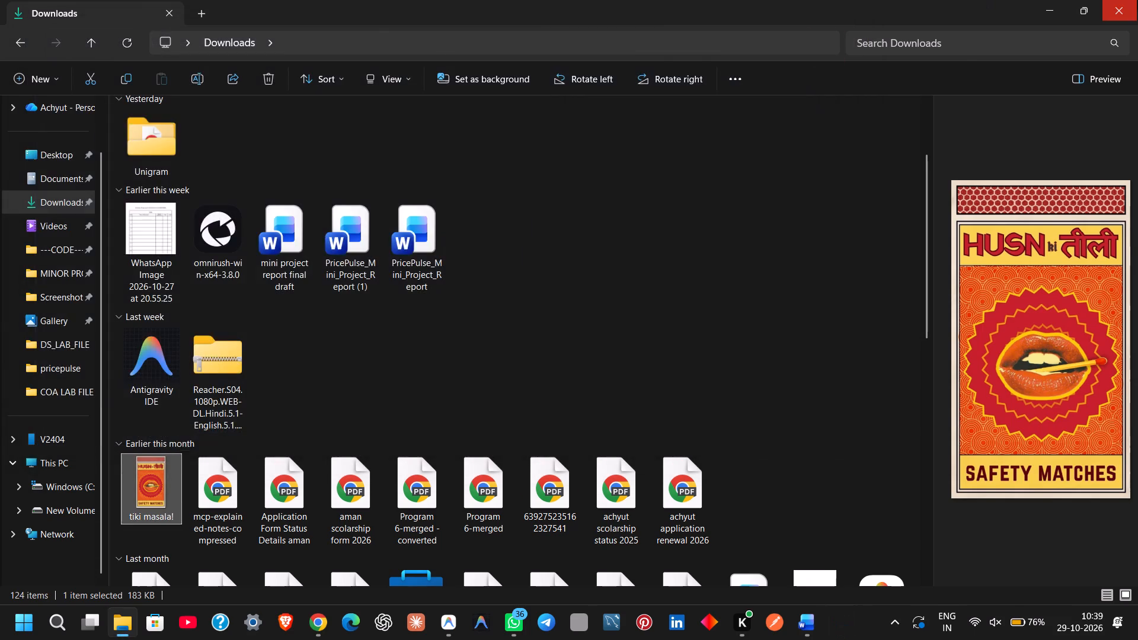
left_click(1137, 0)
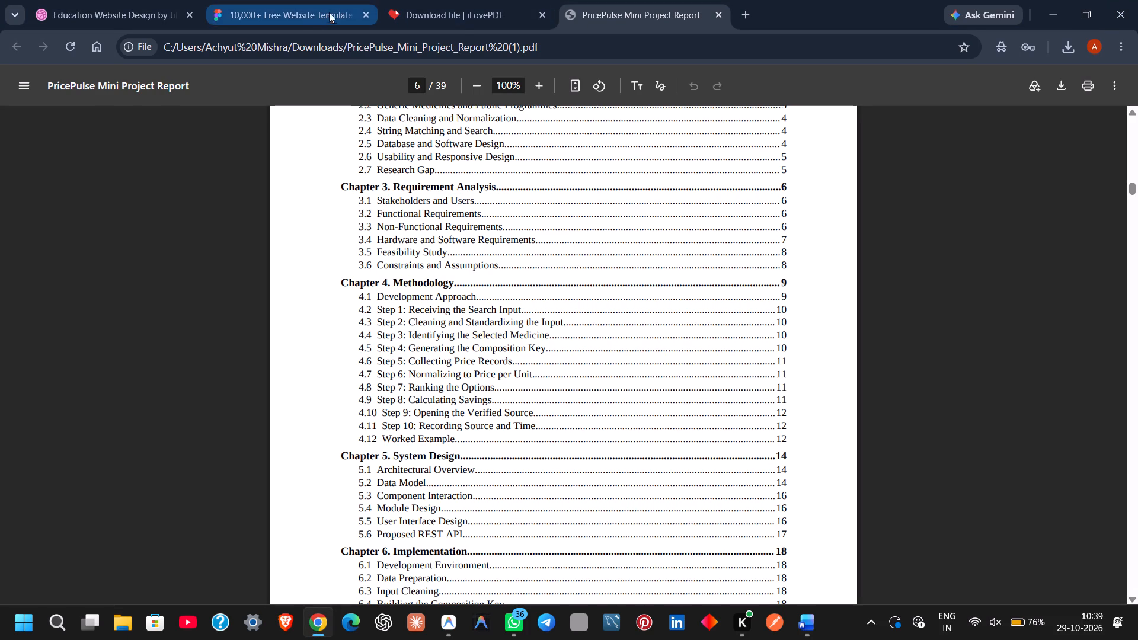
Switch to the PricePulse report in Word and look back through its pages to Chapter 4's methodology sections.
left_click(435, 23)
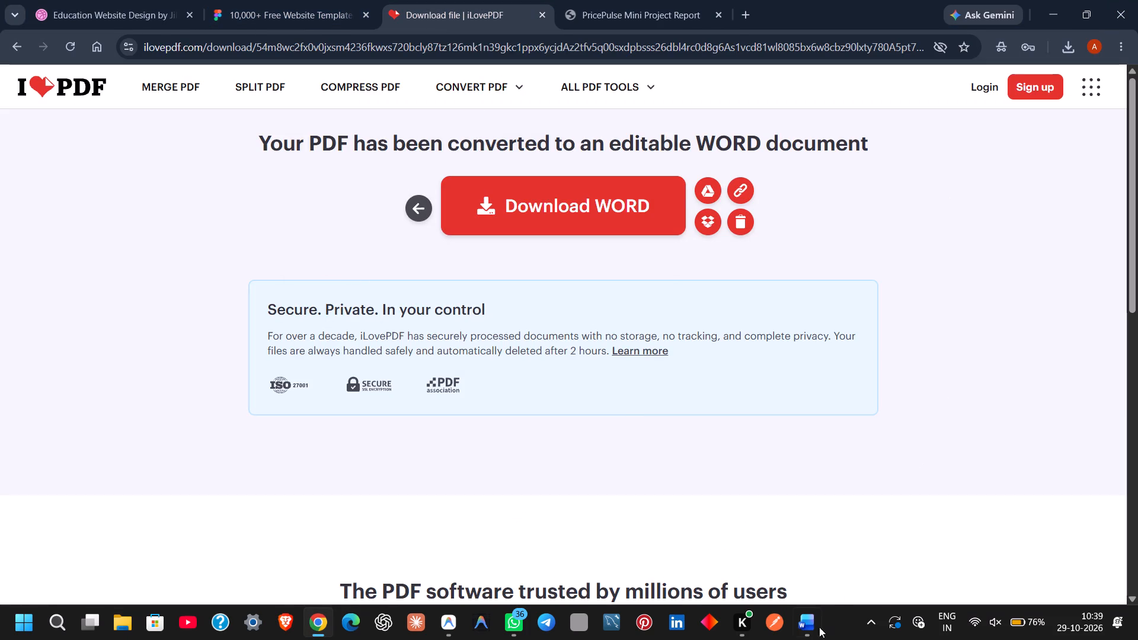
left_click(811, 633)
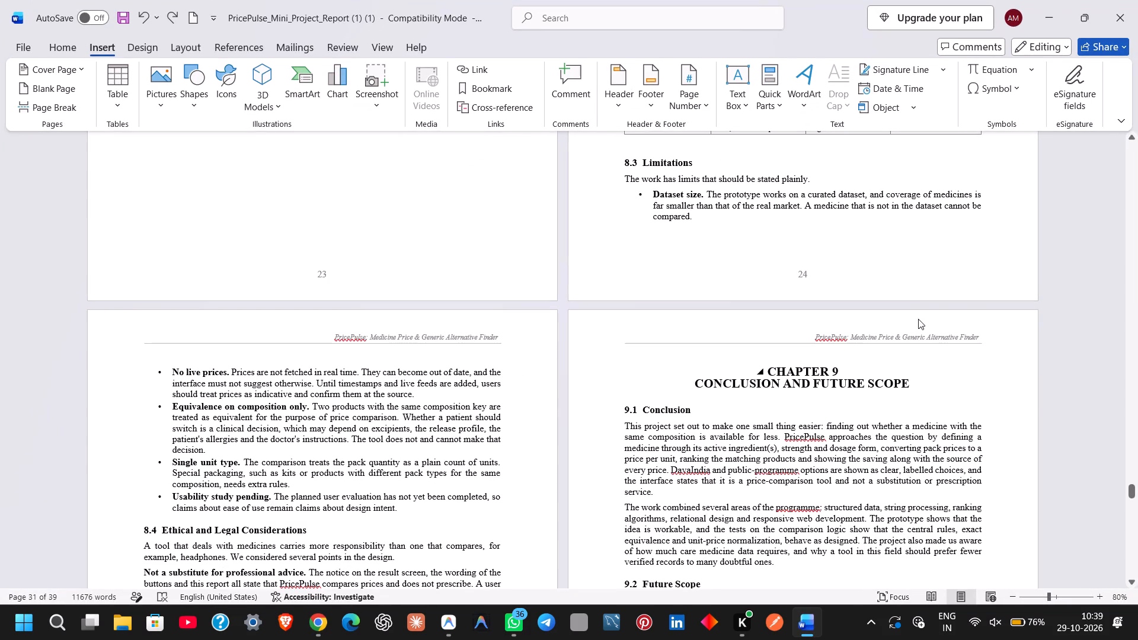
scroll(918, 319, "up", 20)
scroll(918, 319, "up", 17)
scroll(918, 319, "down", 4)
scroll(918, 319, "up", 20)
scroll(918, 319, "up", 20)
scroll(918, 319, "up", 20)
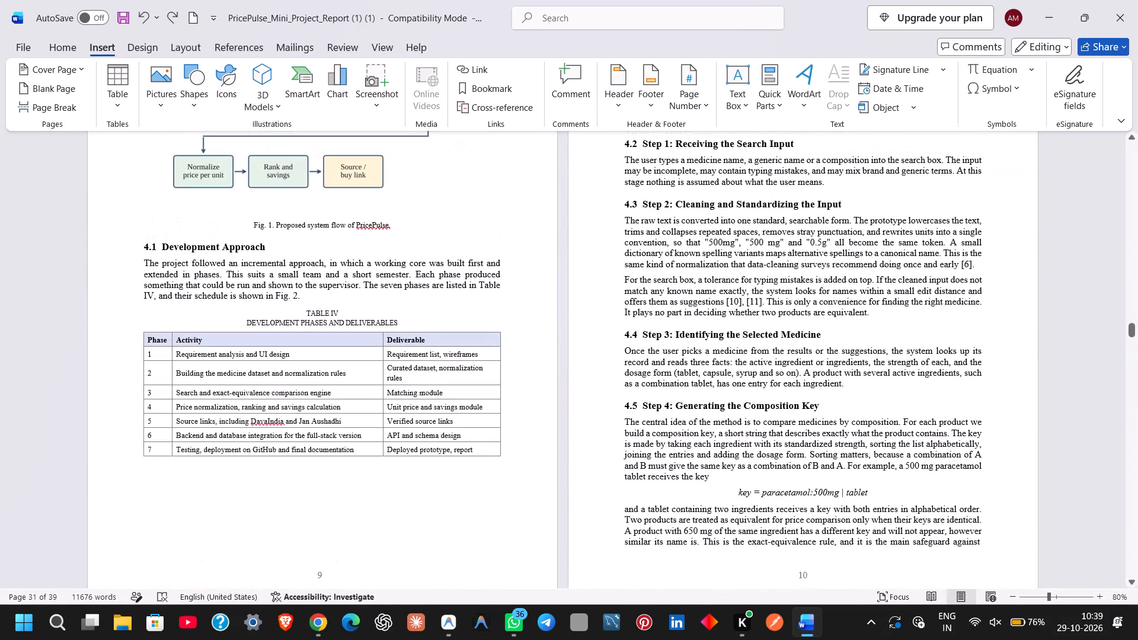
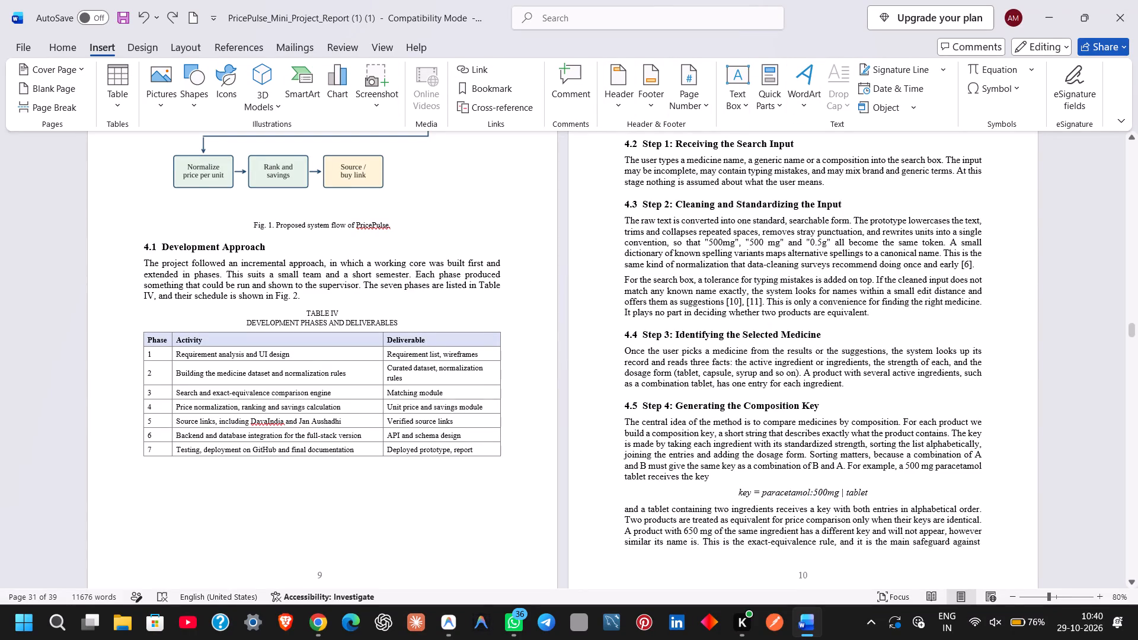
Go back to the start of the report and examine the title page and the Declaration page.
scroll(605, 237, "up", 11)
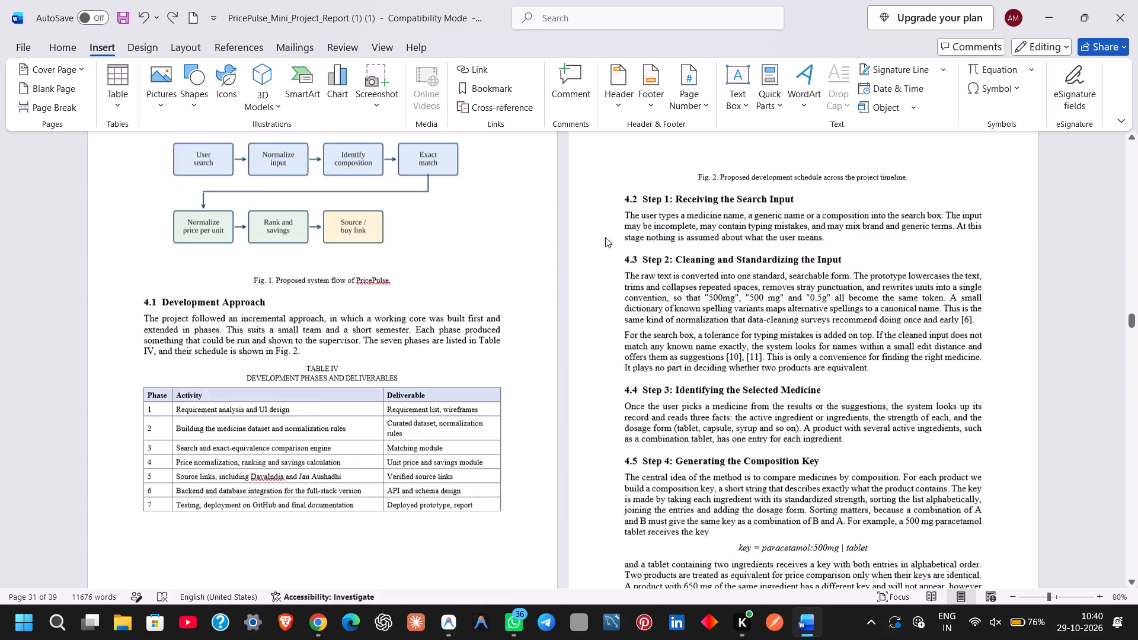
scroll(605, 237, "up", 20)
scroll(605, 237, "up", 20)
scroll(605, 237, "up", 20)
scroll(605, 237, "up", 9)
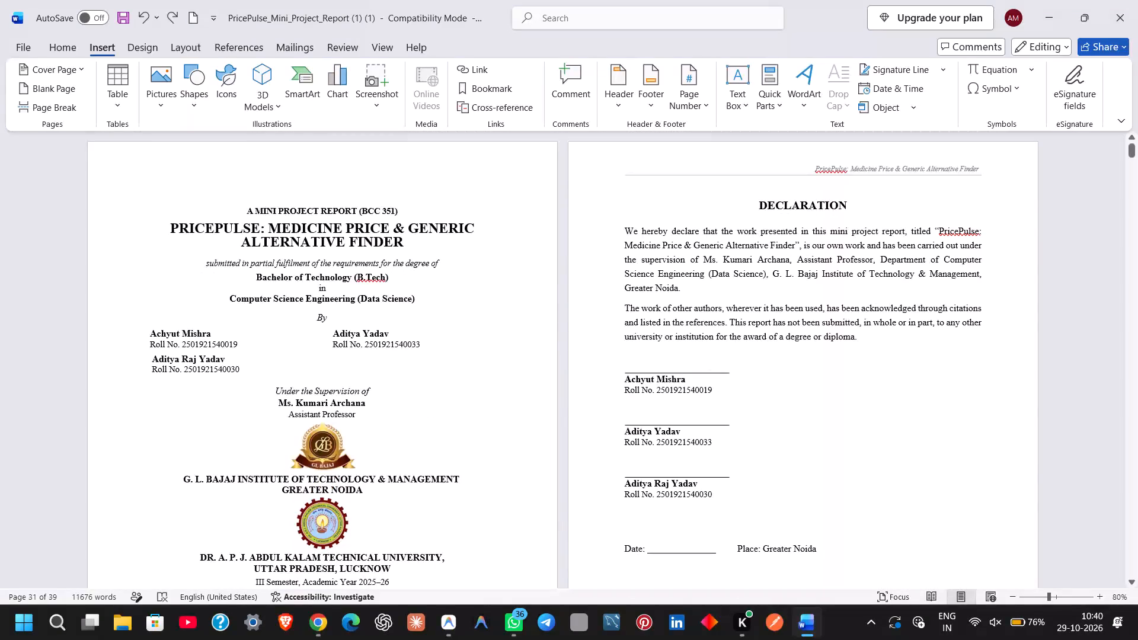
scroll(605, 237, "up", 5)
scroll(605, 237, "down", 1)
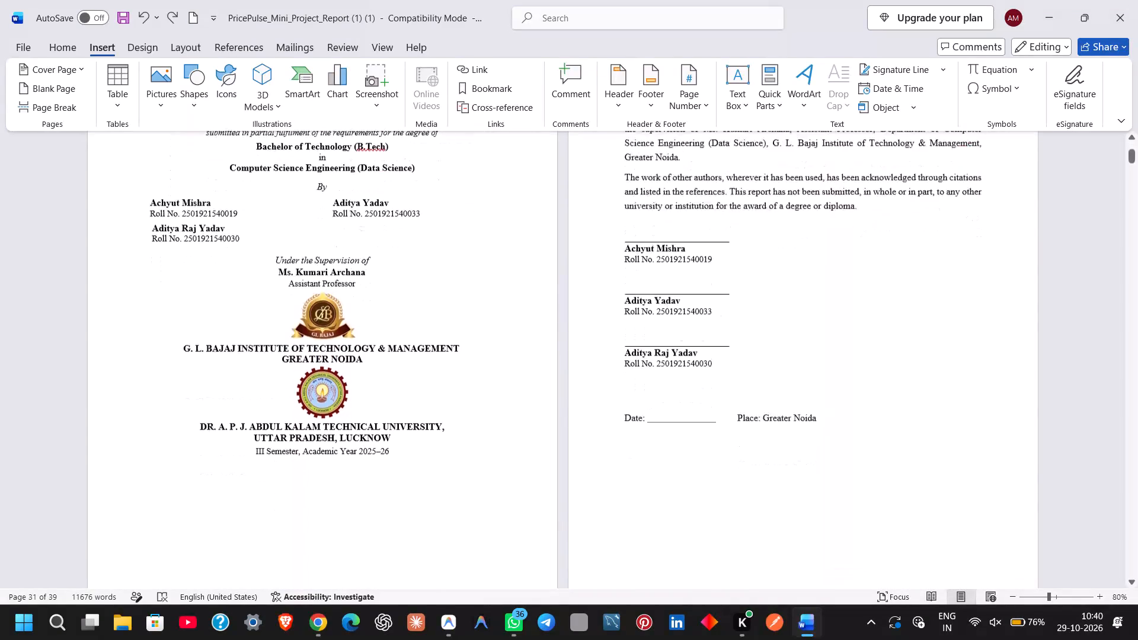
scroll(605, 237, "down", 3)
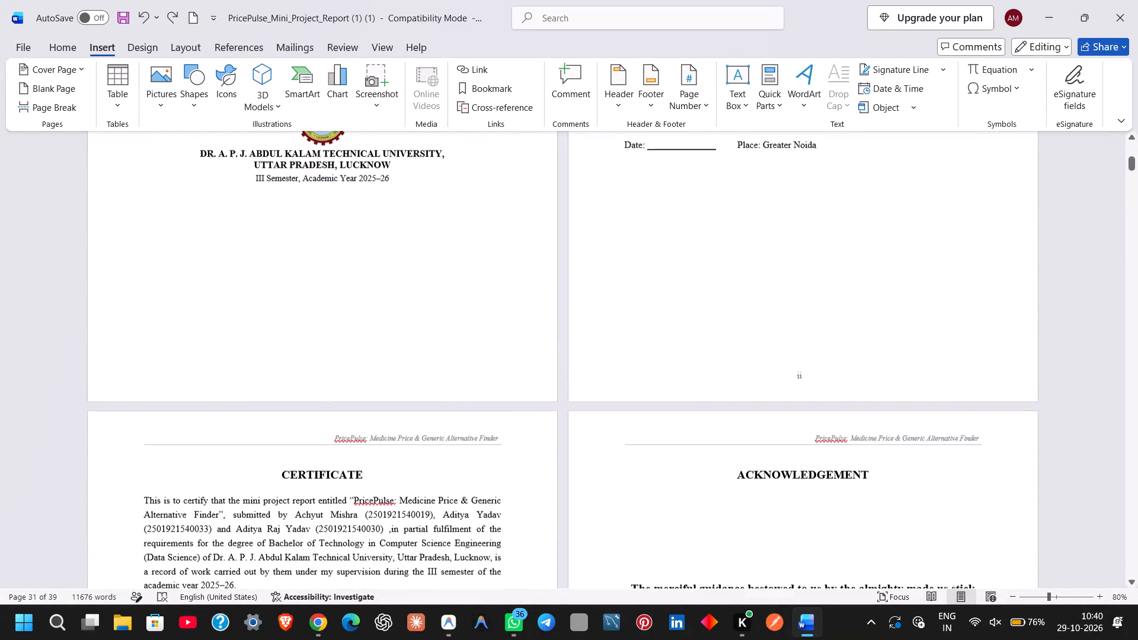
scroll(605, 237, "down", 1)
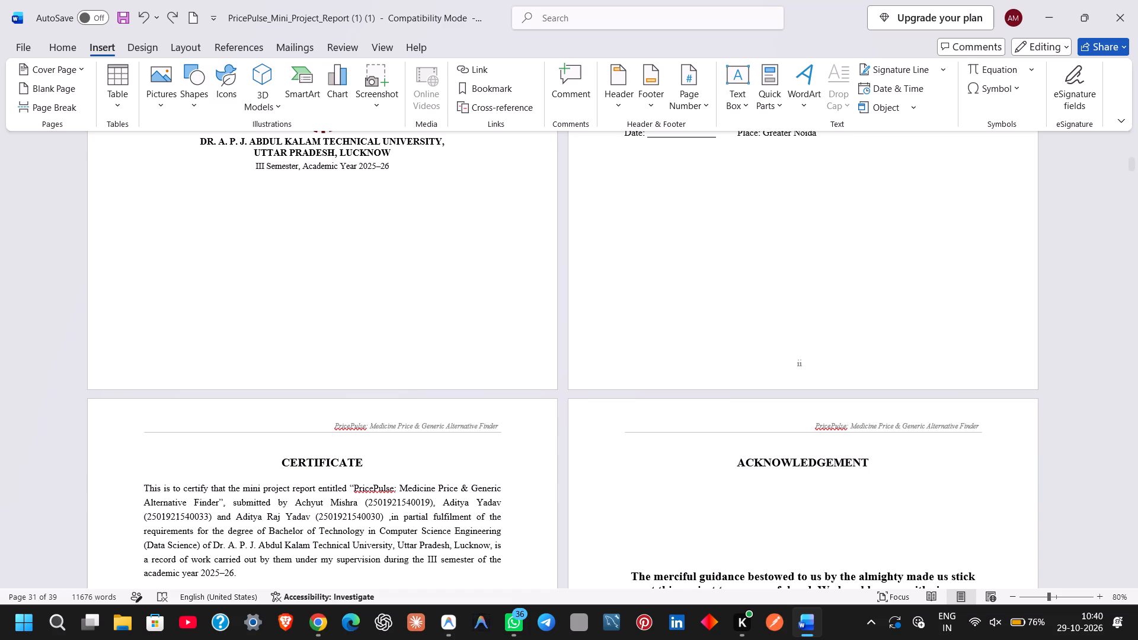
scroll(605, 237, "up", 6)
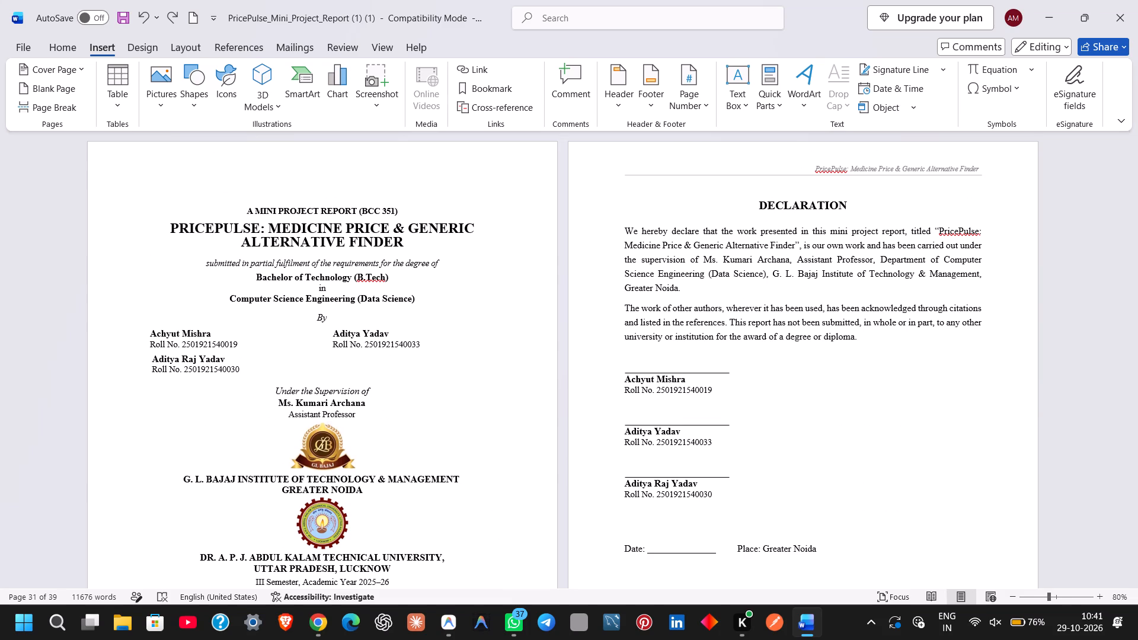
Check the Certificate and Acknowledgement pages of the report, looking ahead to the Abstract.
scroll(605, 237, "down", 3)
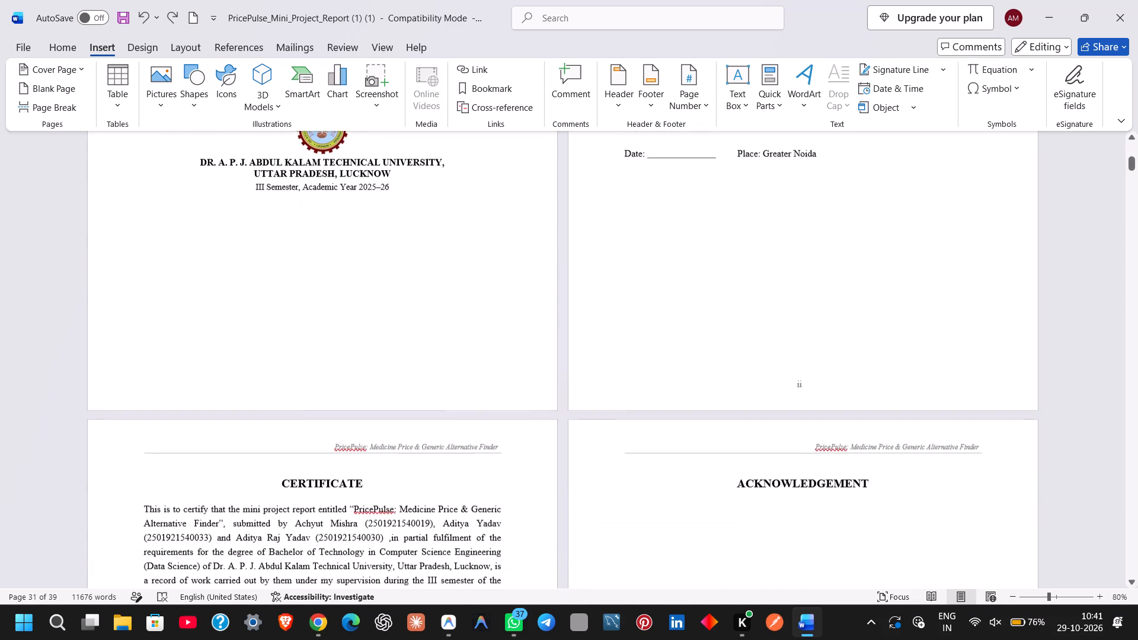
scroll(605, 237, "down", 2)
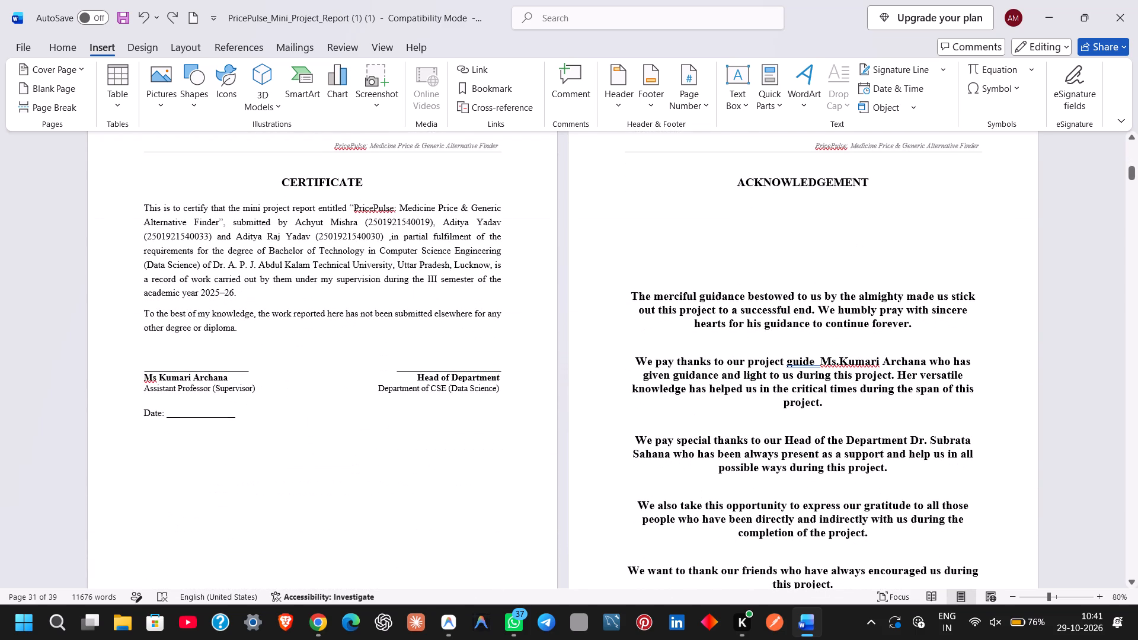
scroll(605, 237, "down", 3)
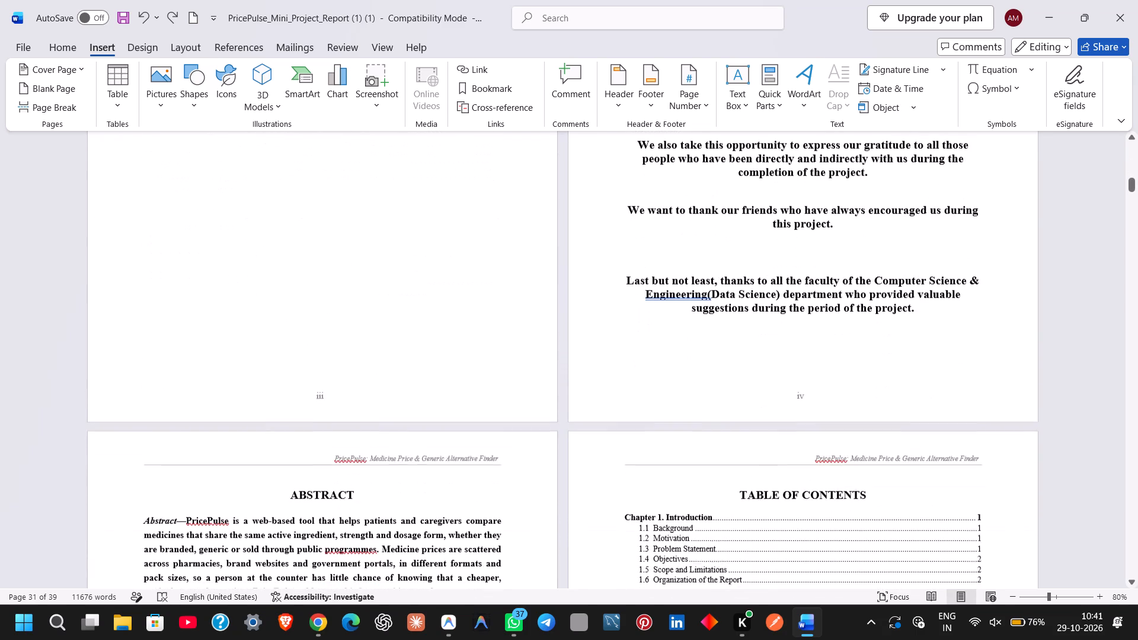
scroll(605, 237, "up", 3)
scroll(605, 237, "down", 4)
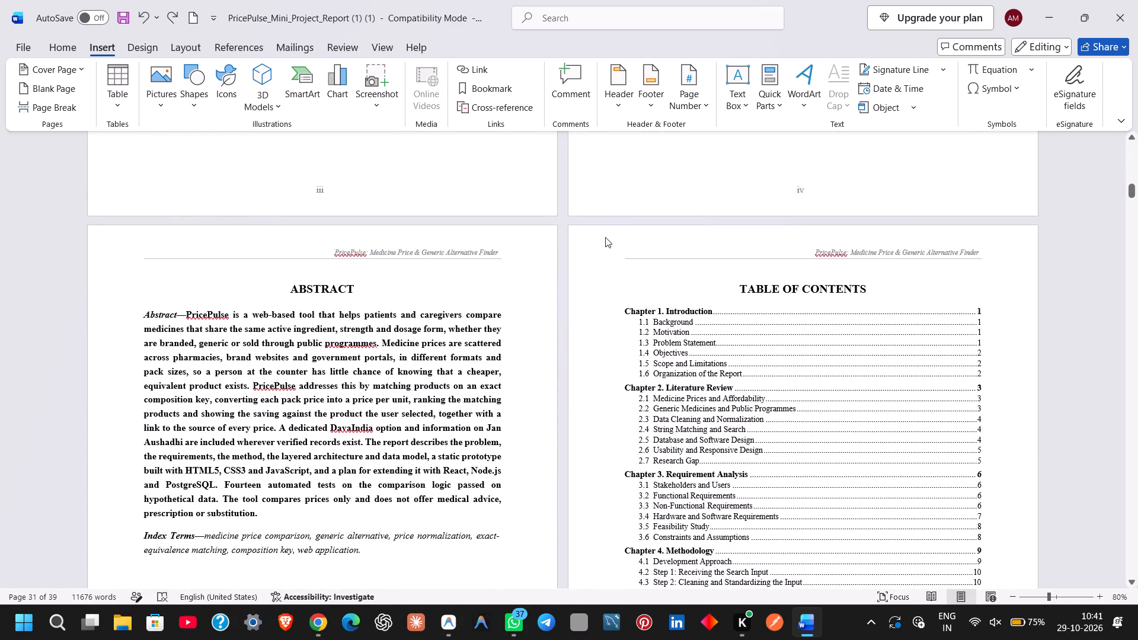
scroll(605, 237, "up", 2)
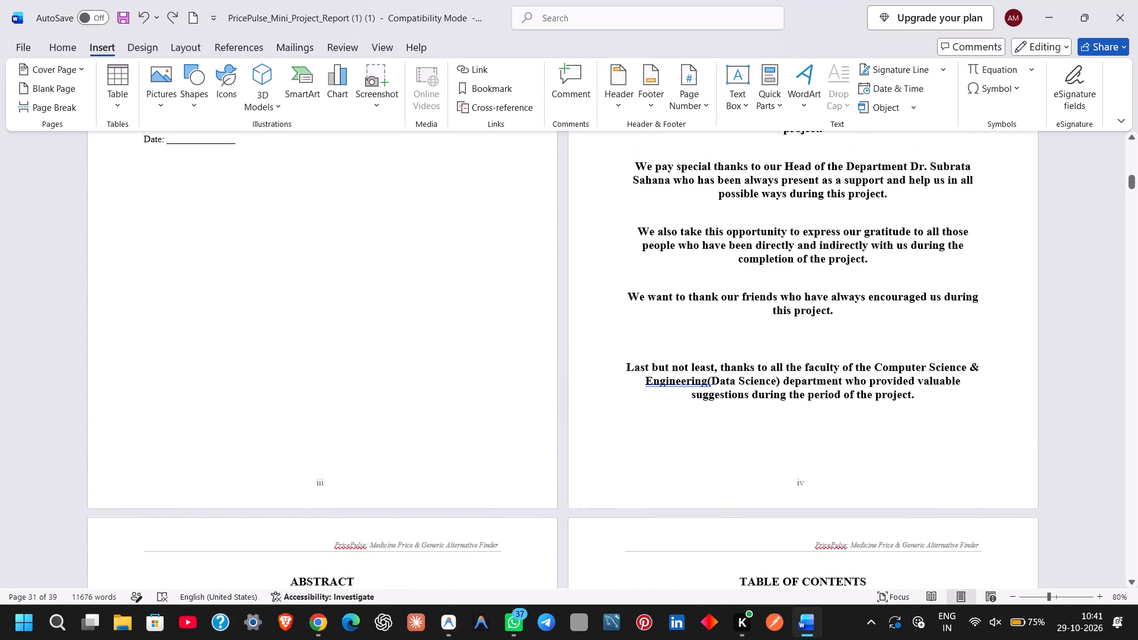
Review the Abstract, Table of Contents, List of Figures and List of Tables, continuing through Chapter 1 into Chapter 2.
scroll(740, 322, "down", 2)
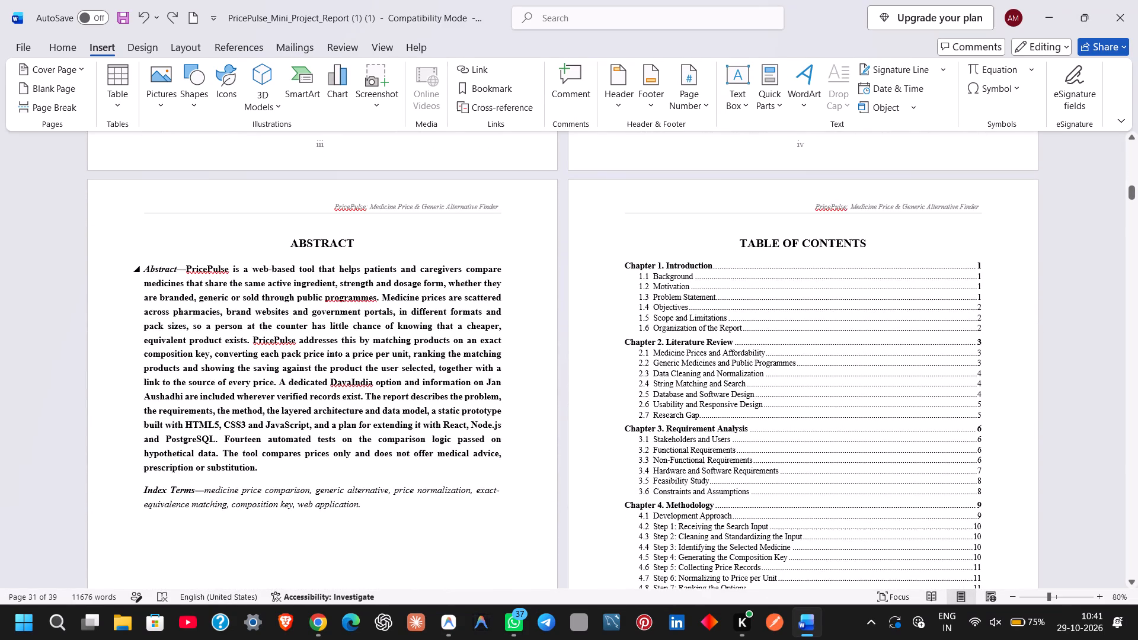
scroll(295, 401, "down", 2)
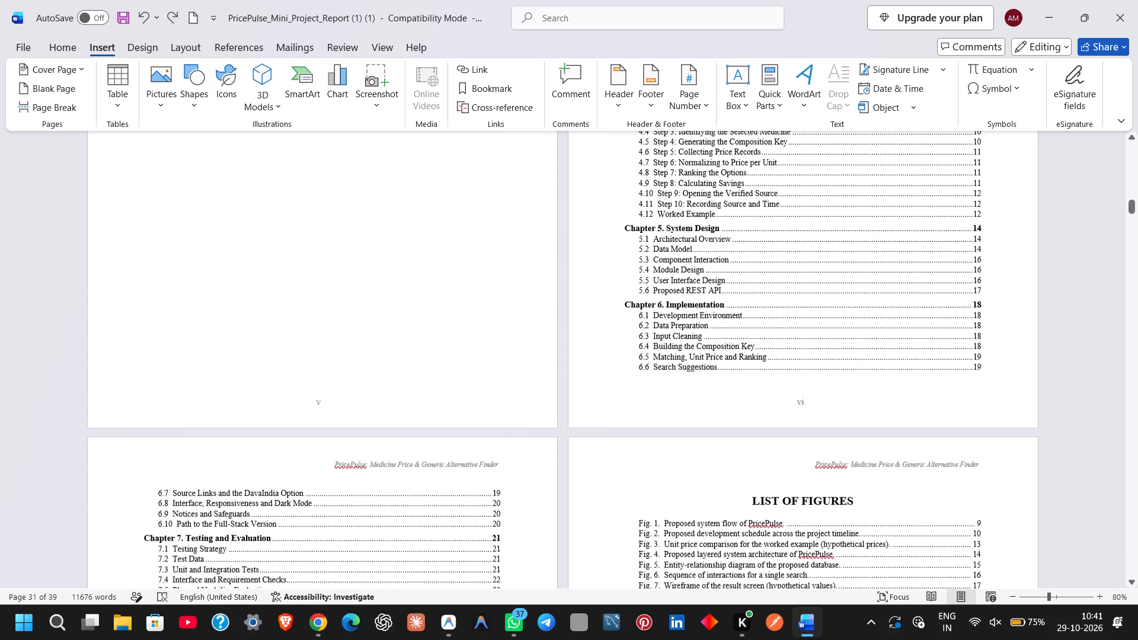
scroll(295, 401, "down", 3)
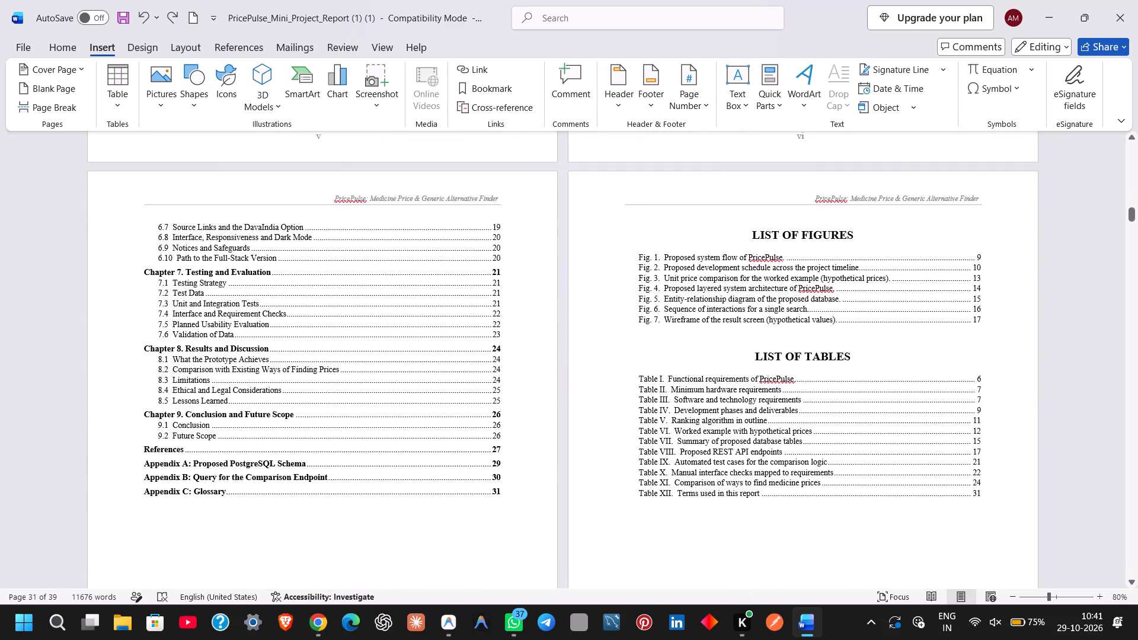
scroll(295, 401, "down", 2)
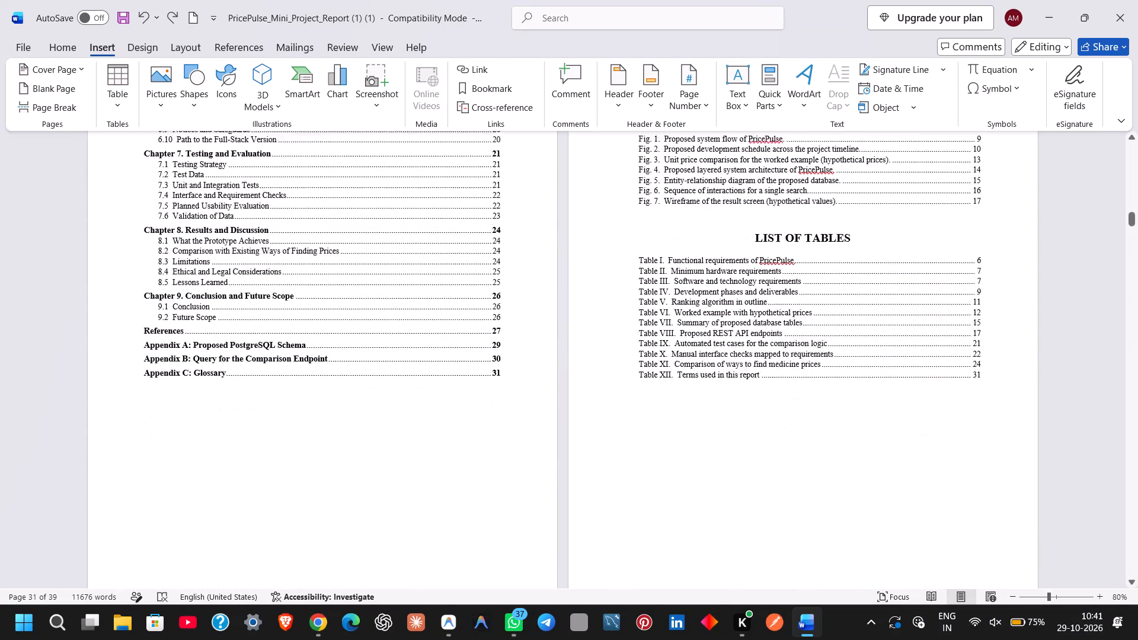
scroll(295, 401, "down", 2)
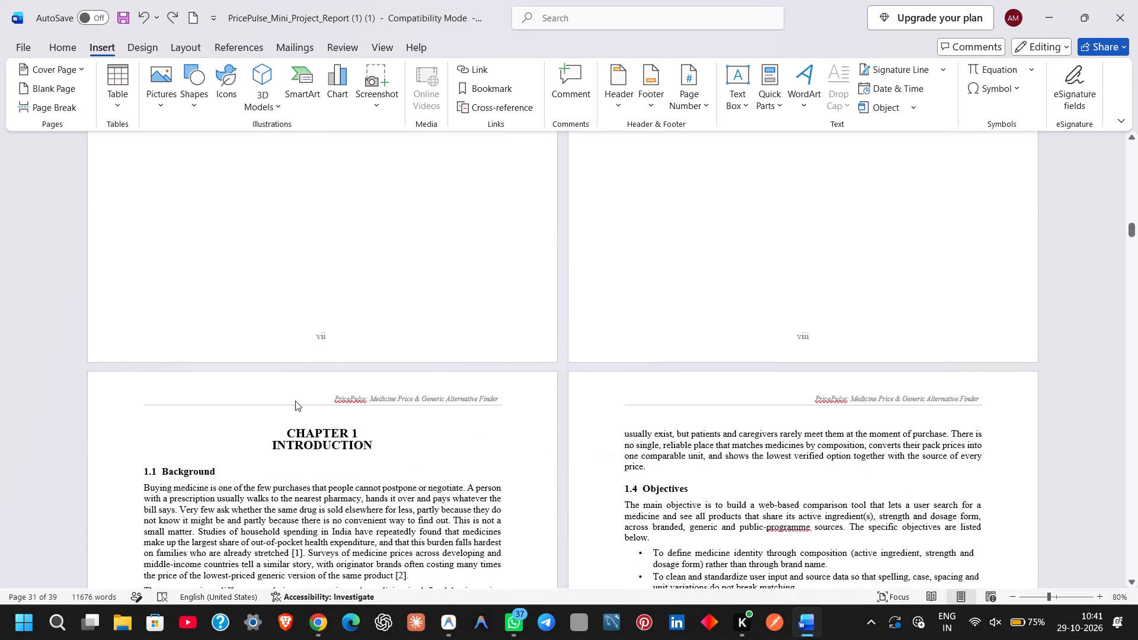
scroll(295, 401, "down", 3)
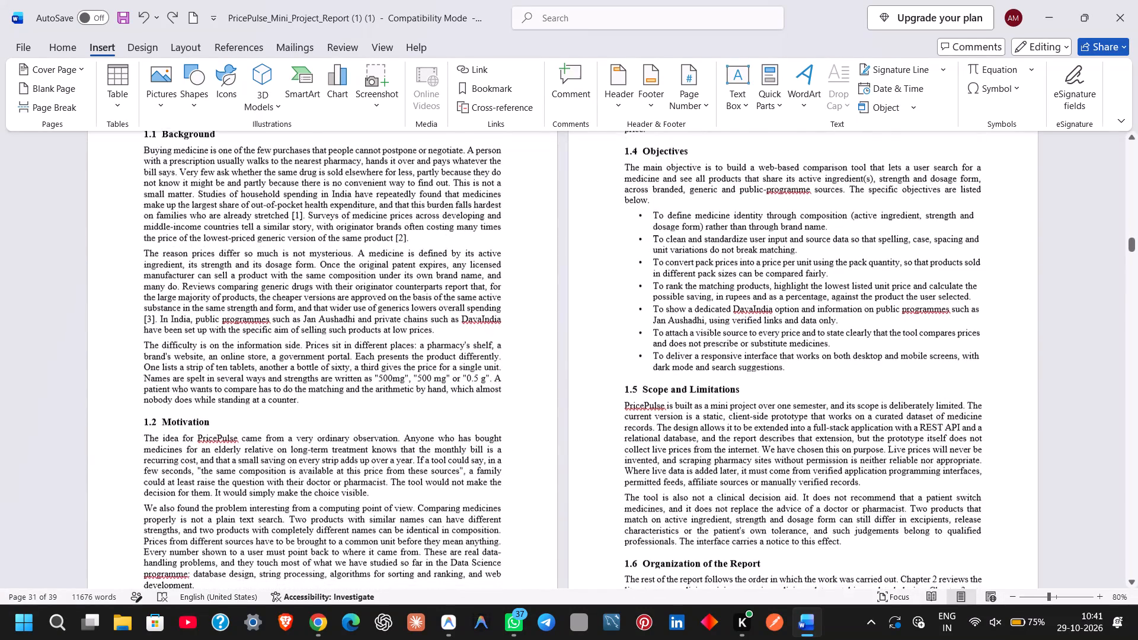
scroll(295, 401, "down", 2)
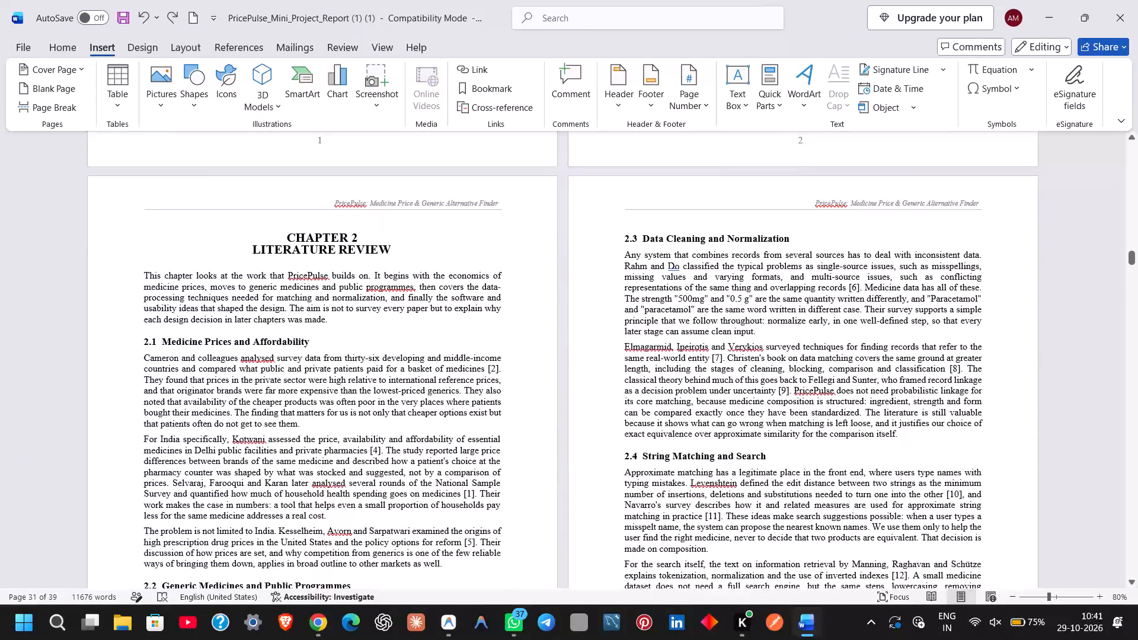
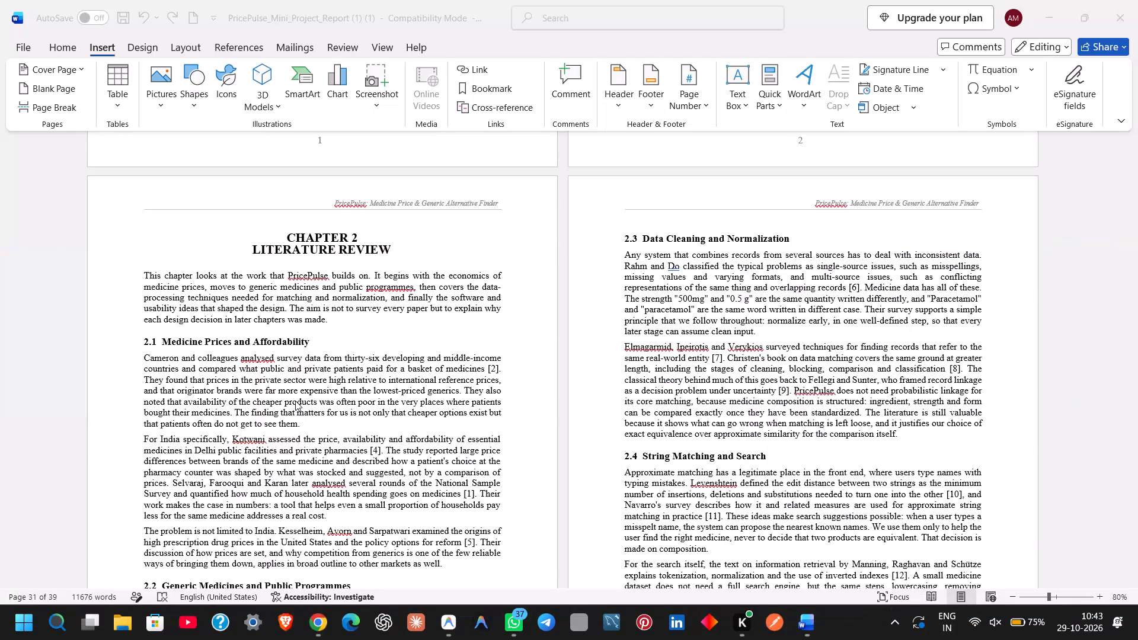
Review the Chapter 2 Literature Review pages, looking ahead to the Chapter 3 Requirement Analysis and returning to the end of section 2.2.
scroll(295, 401, "down", 2)
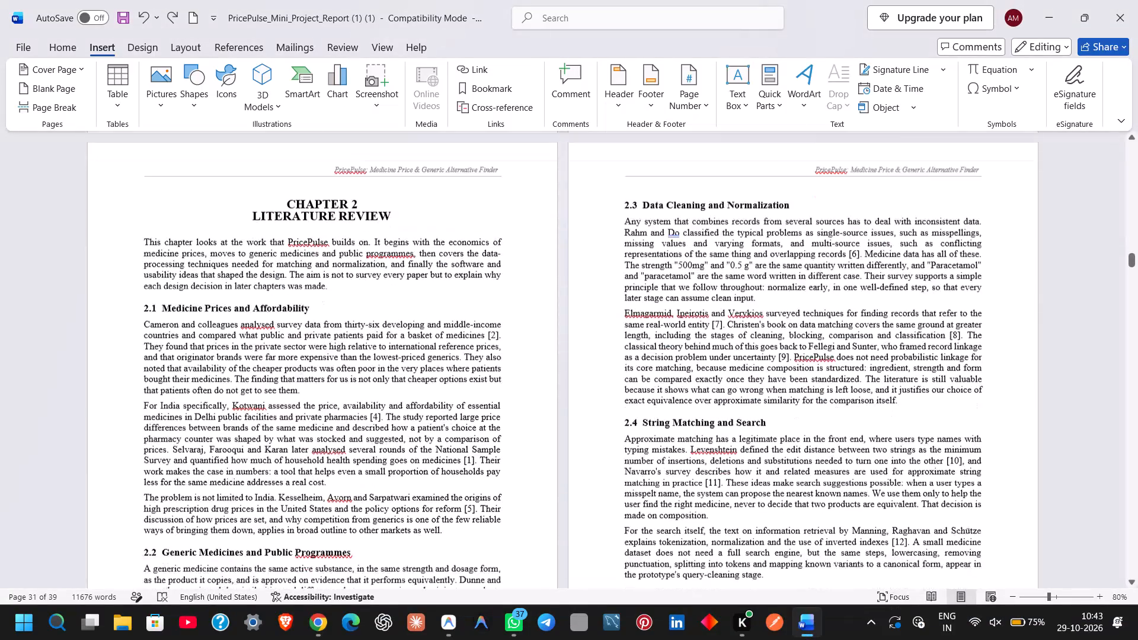
scroll(295, 401, "down", 8)
scroll(295, 401, "up", 4)
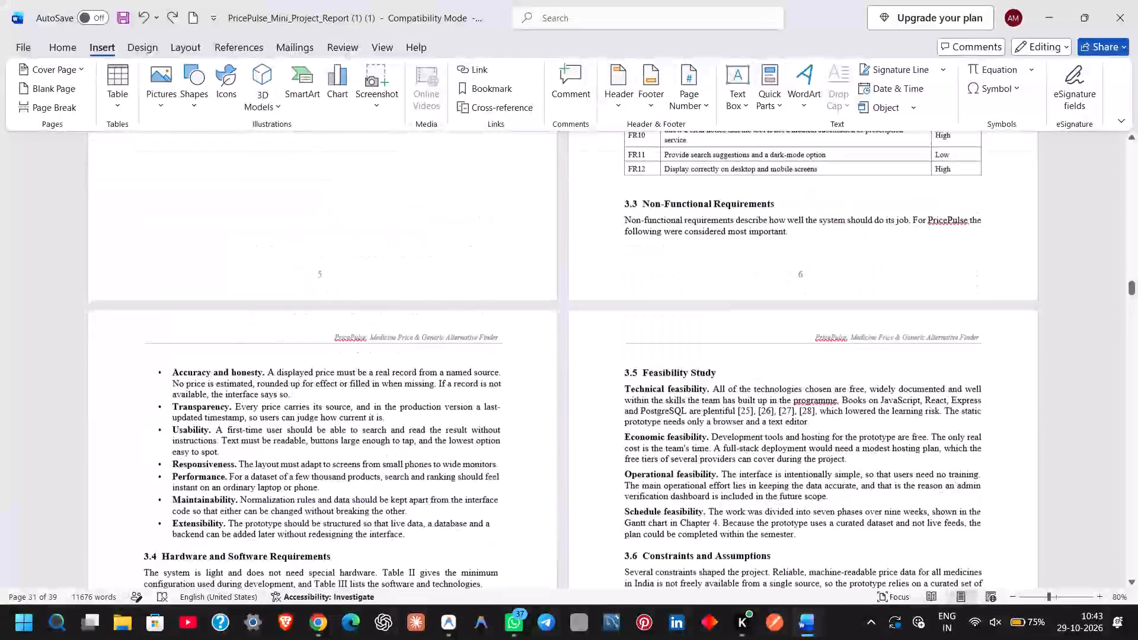
scroll(295, 401, "up", 4)
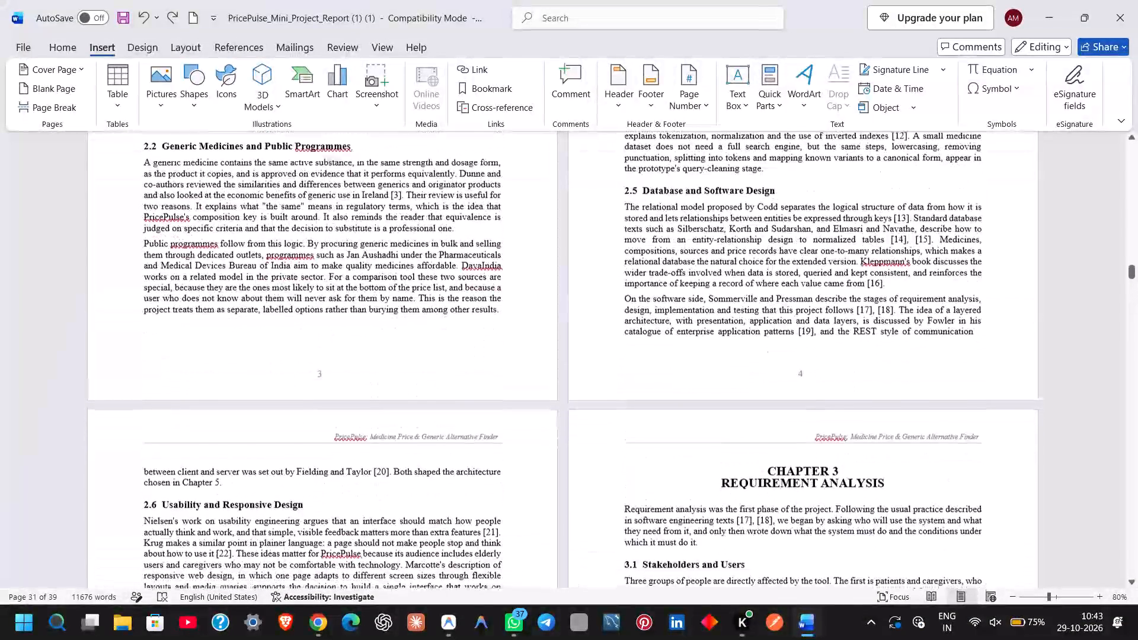
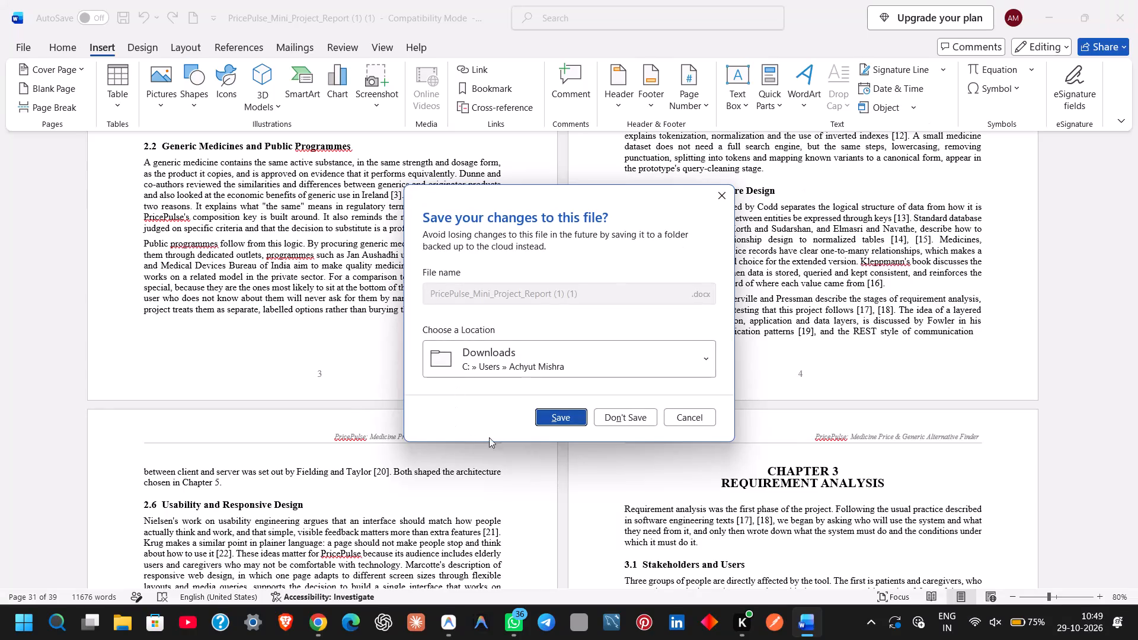
Close the PricePulse report document in Word without saving its changes.
left_click(624, 414)
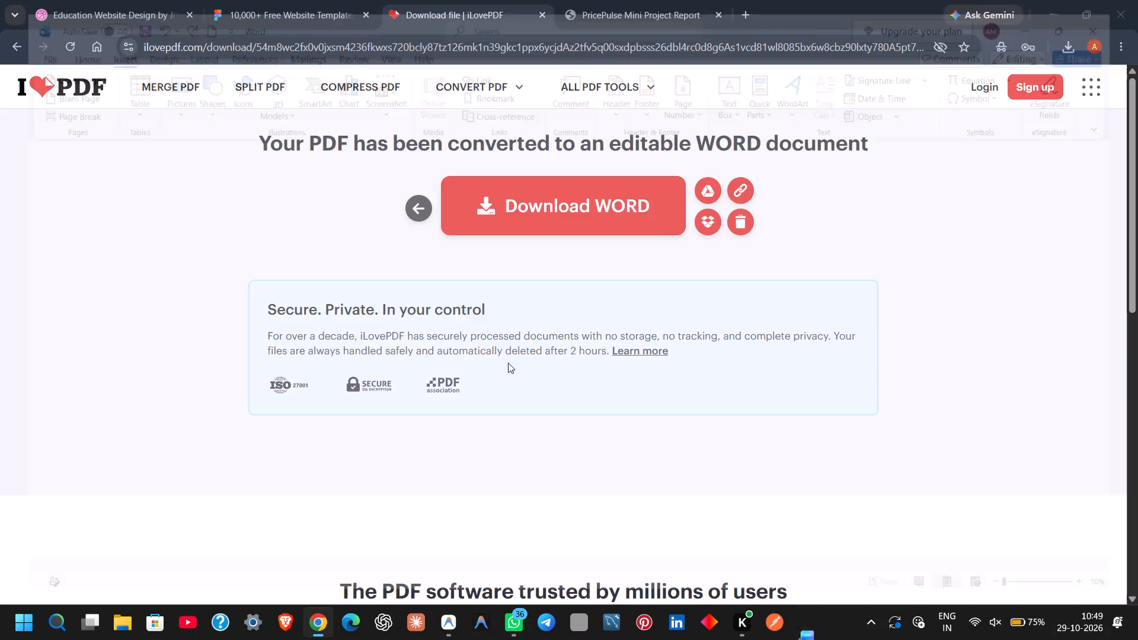
Close the browser window that holds the finished PDF-to-Word conversion page.
left_click(1137, 0)
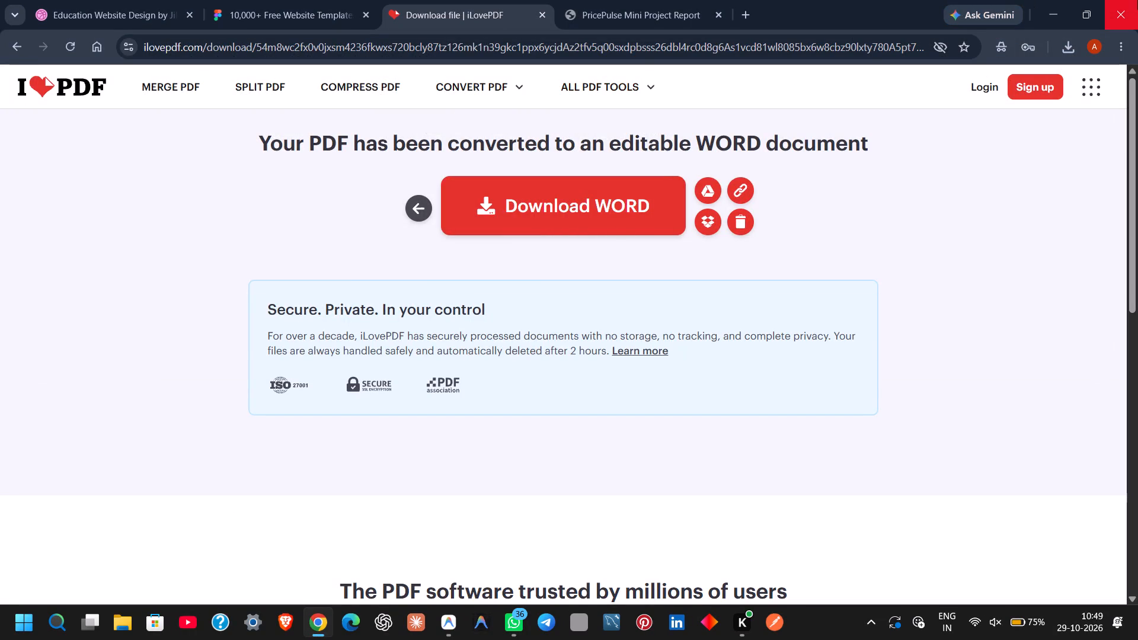
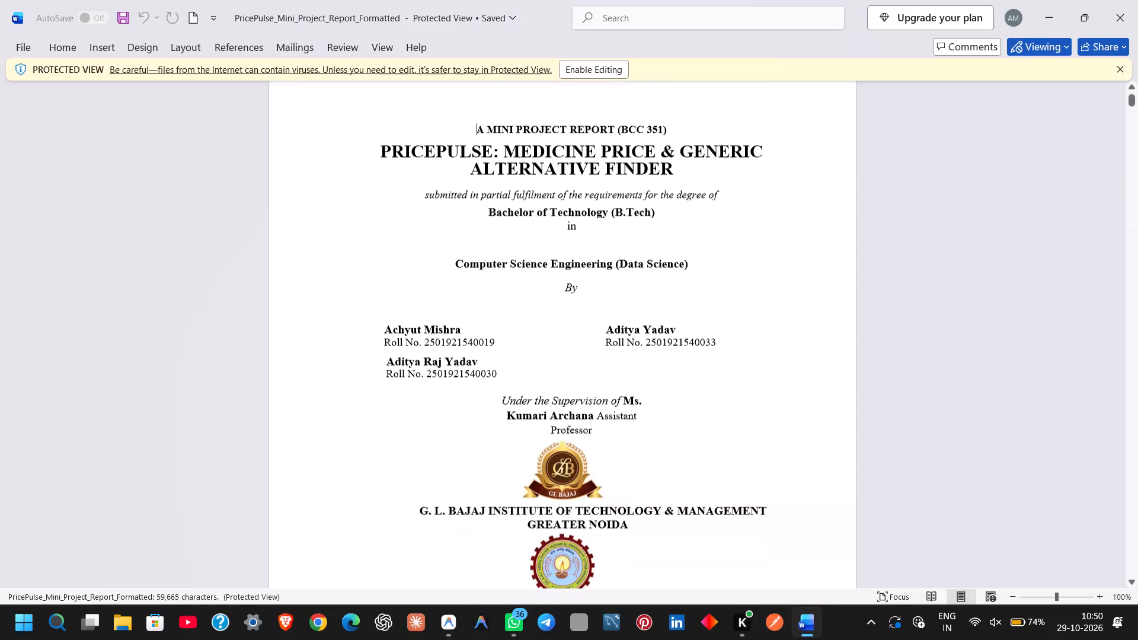
Enable editing for the protected PricePulse mini project report.
scroll(448, 528, "down", 1)
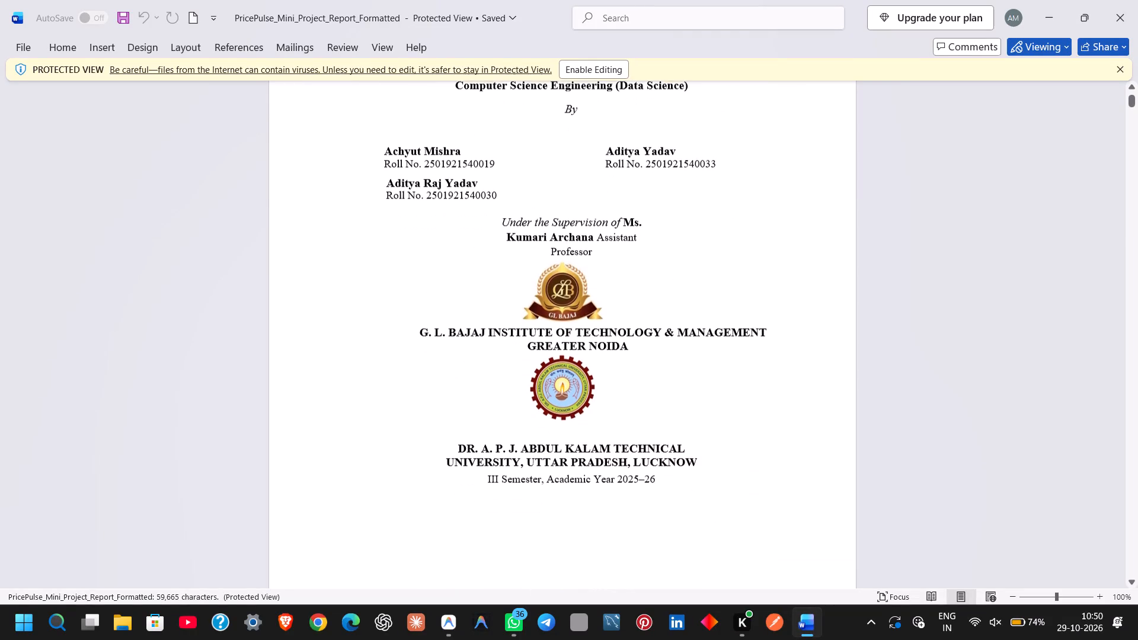
scroll(448, 528, "down", 1)
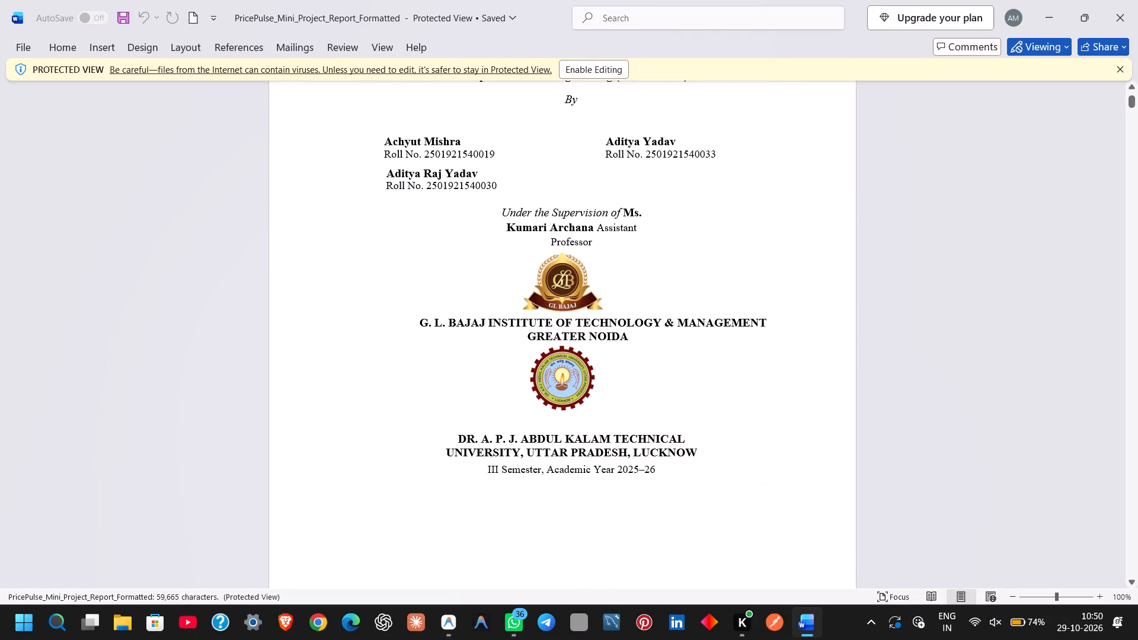
left_click(616, 66)
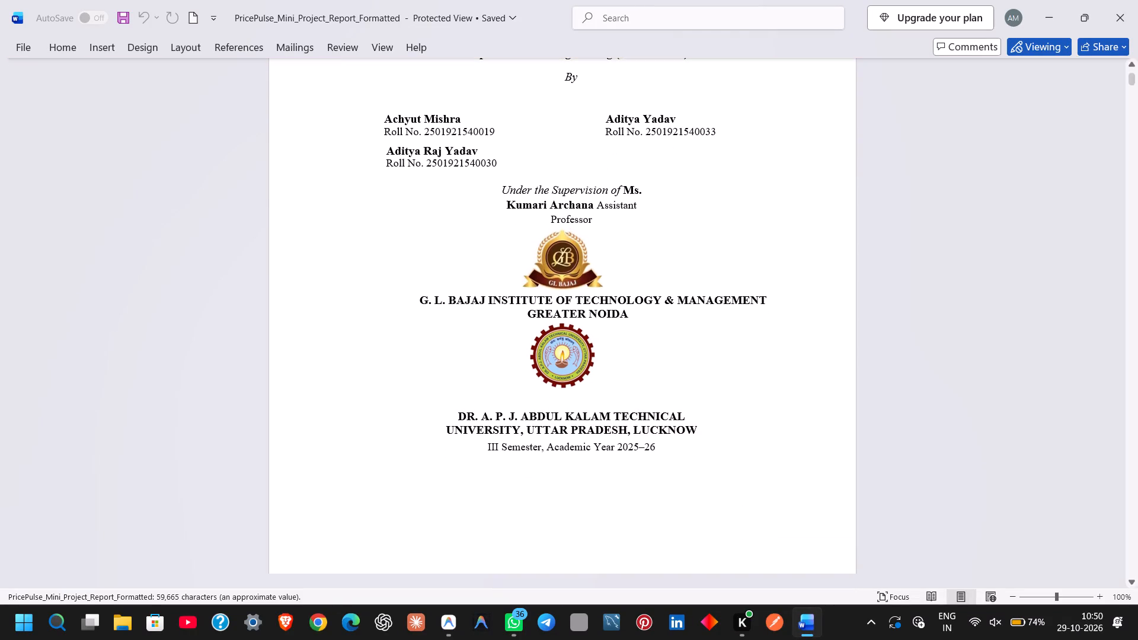
On the title page, insert spaces before "Ms." so it wraps onto the same line as the supervisor's name.
scroll(649, 357, "down", 2)
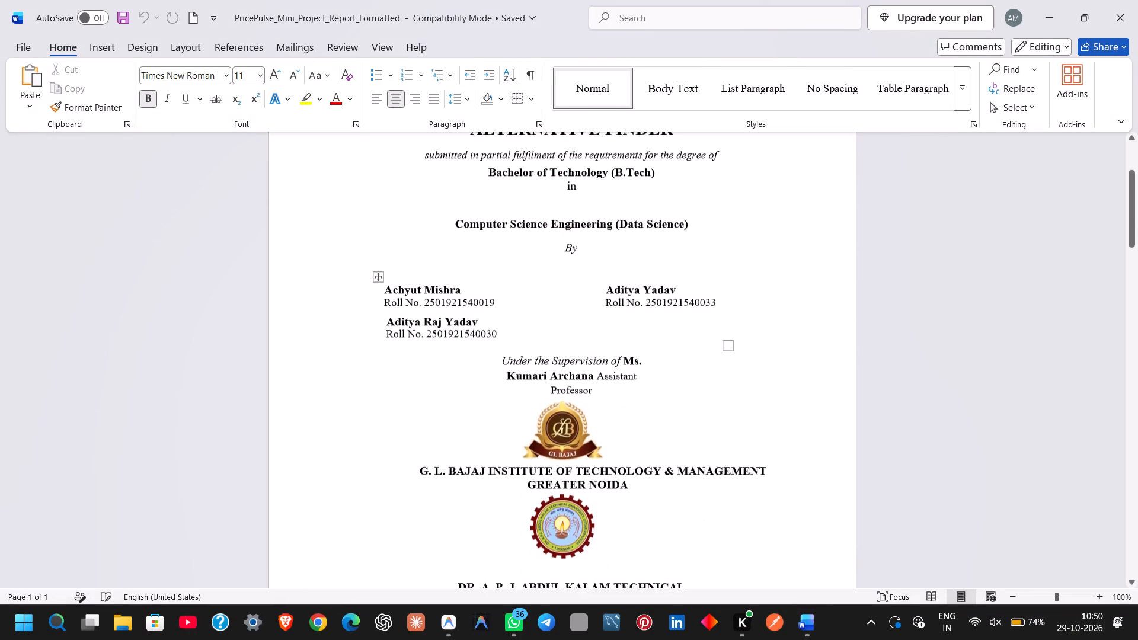
scroll(649, 357, "down", 2)
left_click(621, 255)
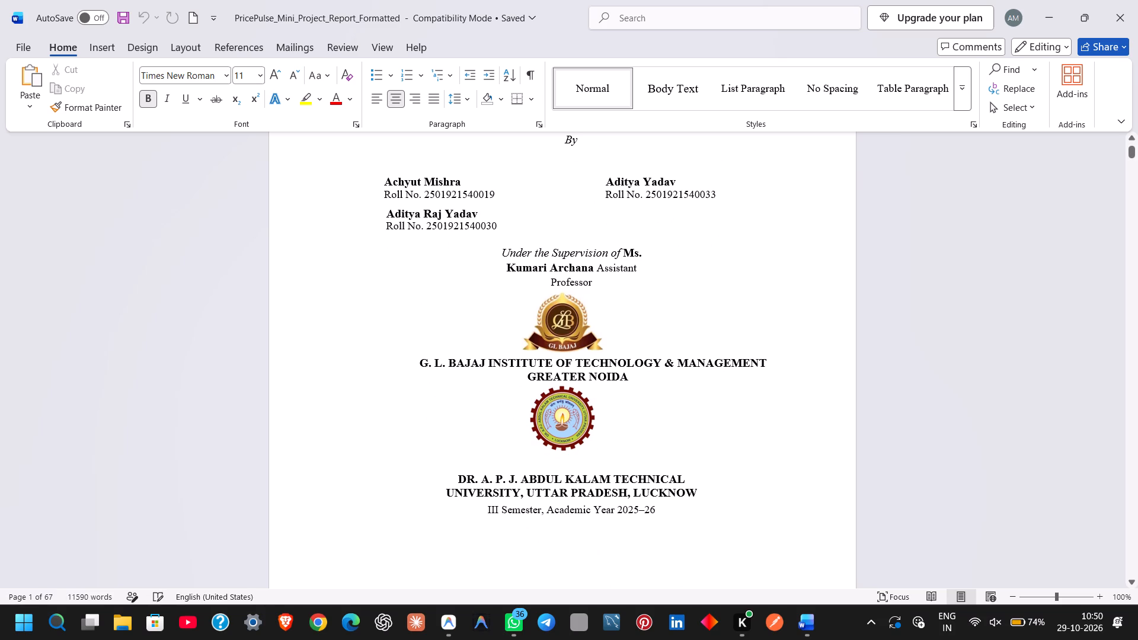
key("space")
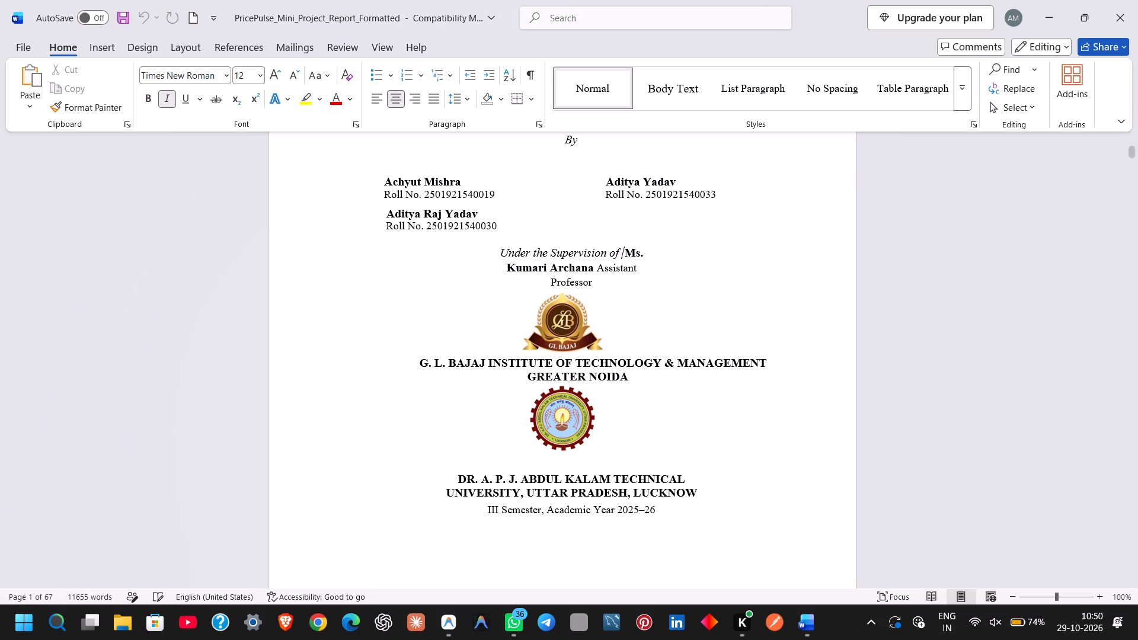
key("Return")
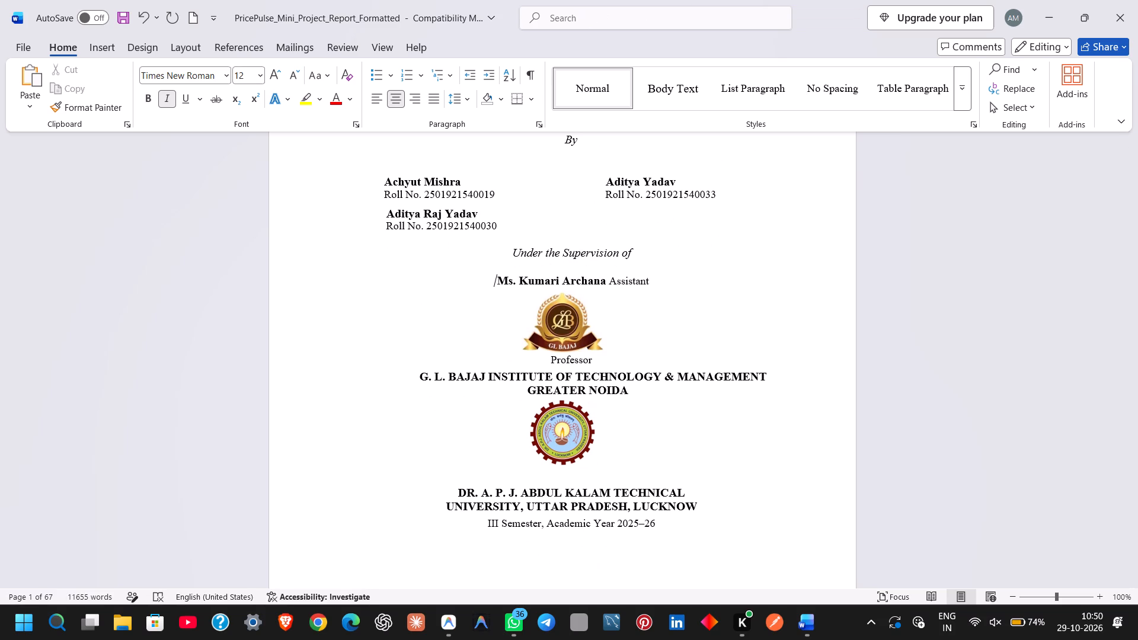
key("BackSpace")
key("BackSpace")
key("BackSpace")
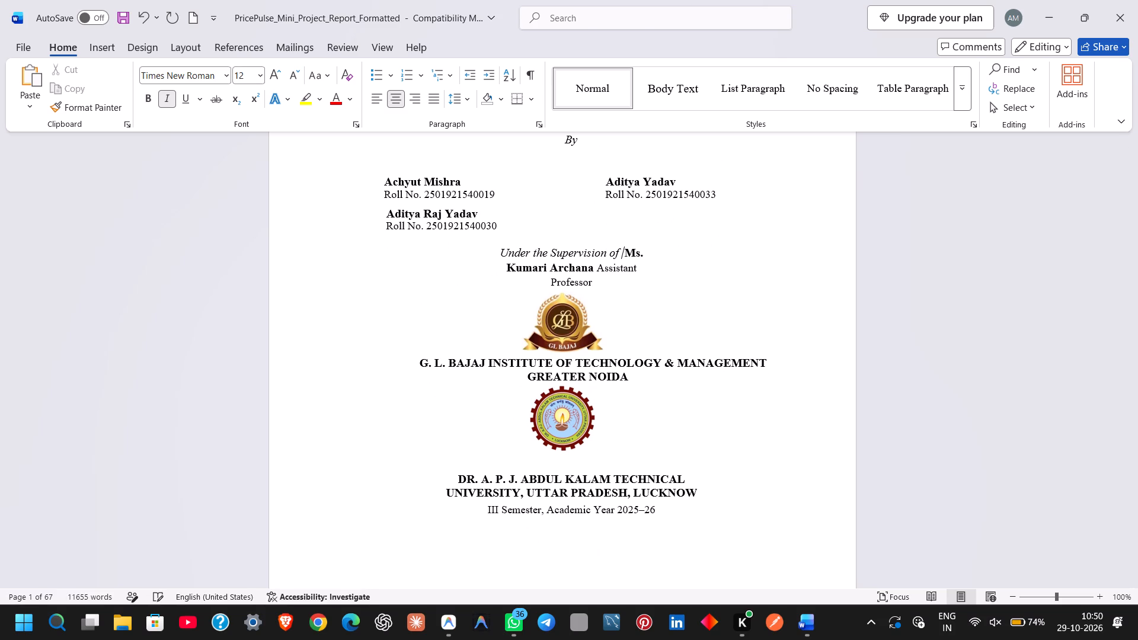
key("space")
key("space")
key("space")
key("space")
key("space")
key("space")
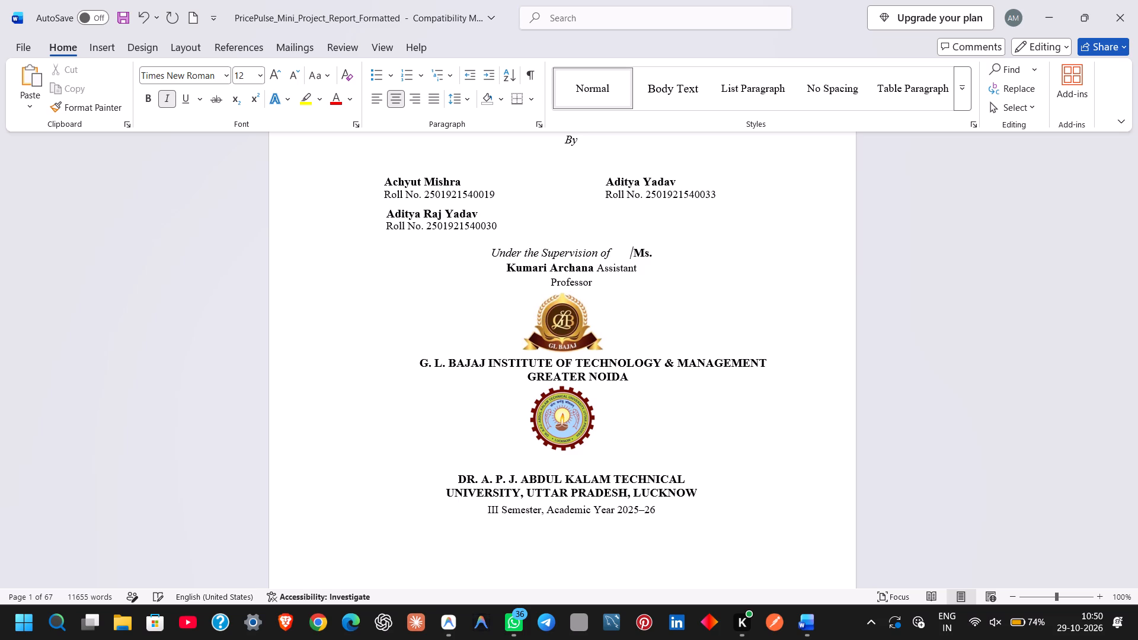
key("space")
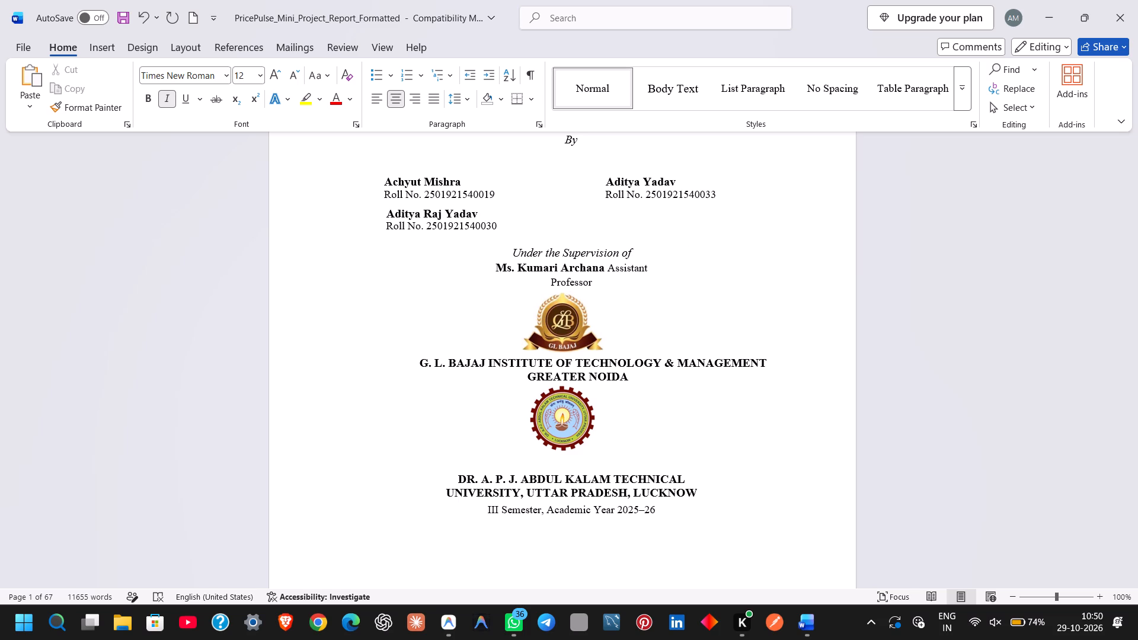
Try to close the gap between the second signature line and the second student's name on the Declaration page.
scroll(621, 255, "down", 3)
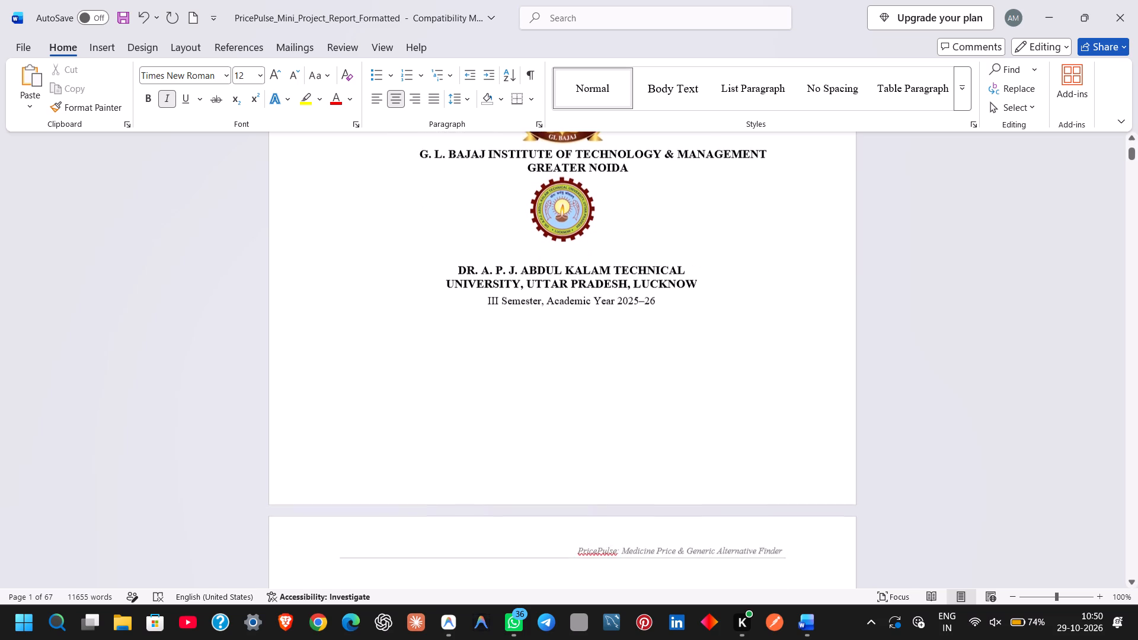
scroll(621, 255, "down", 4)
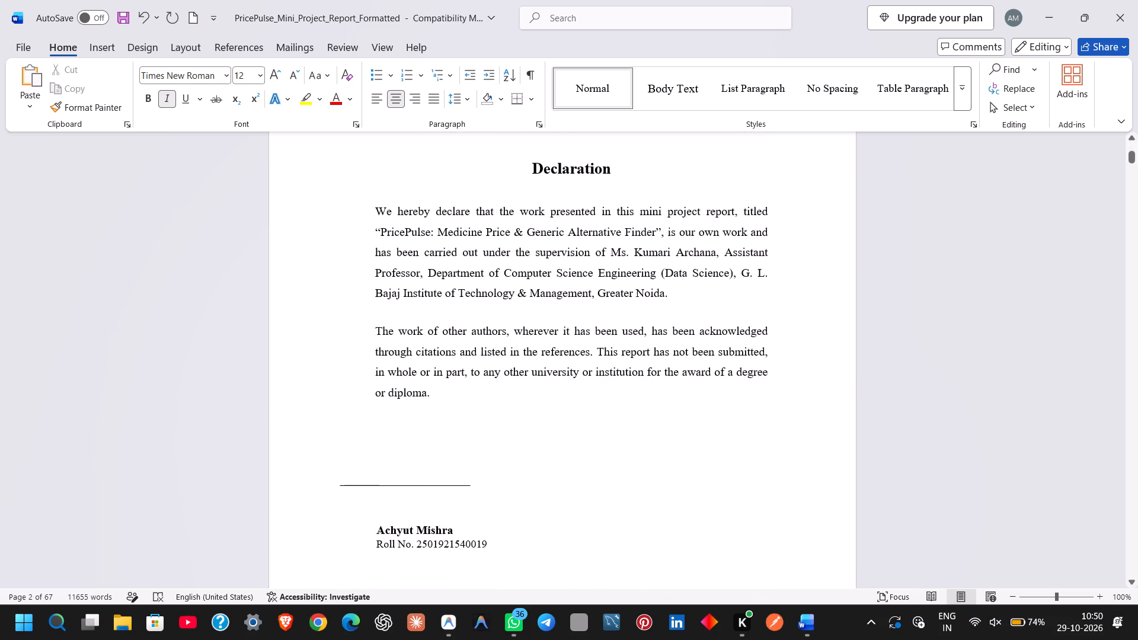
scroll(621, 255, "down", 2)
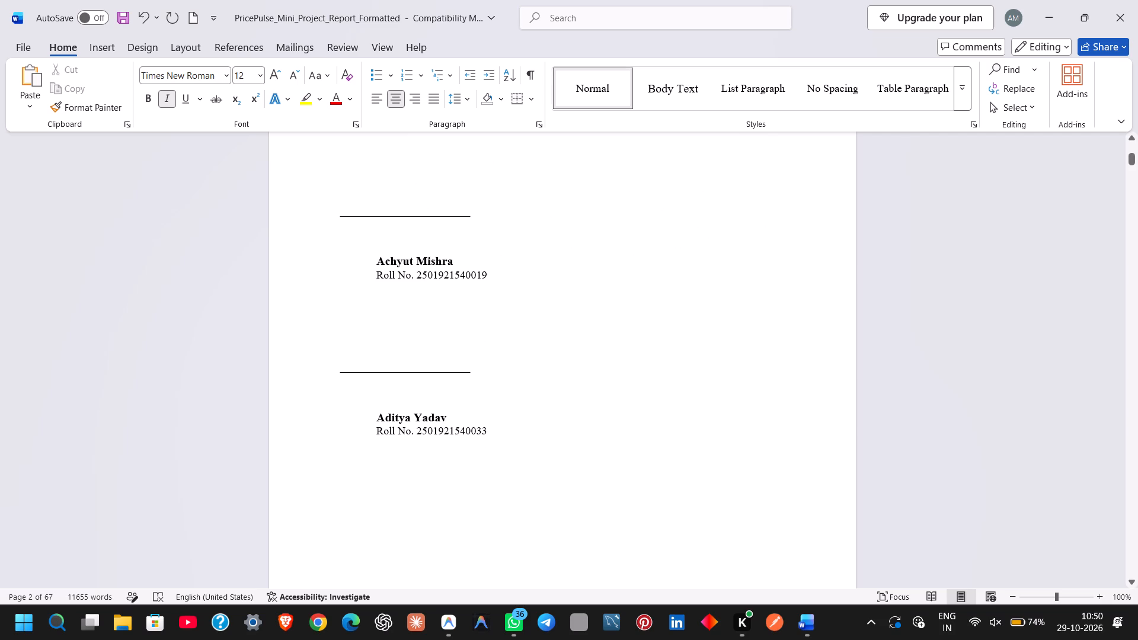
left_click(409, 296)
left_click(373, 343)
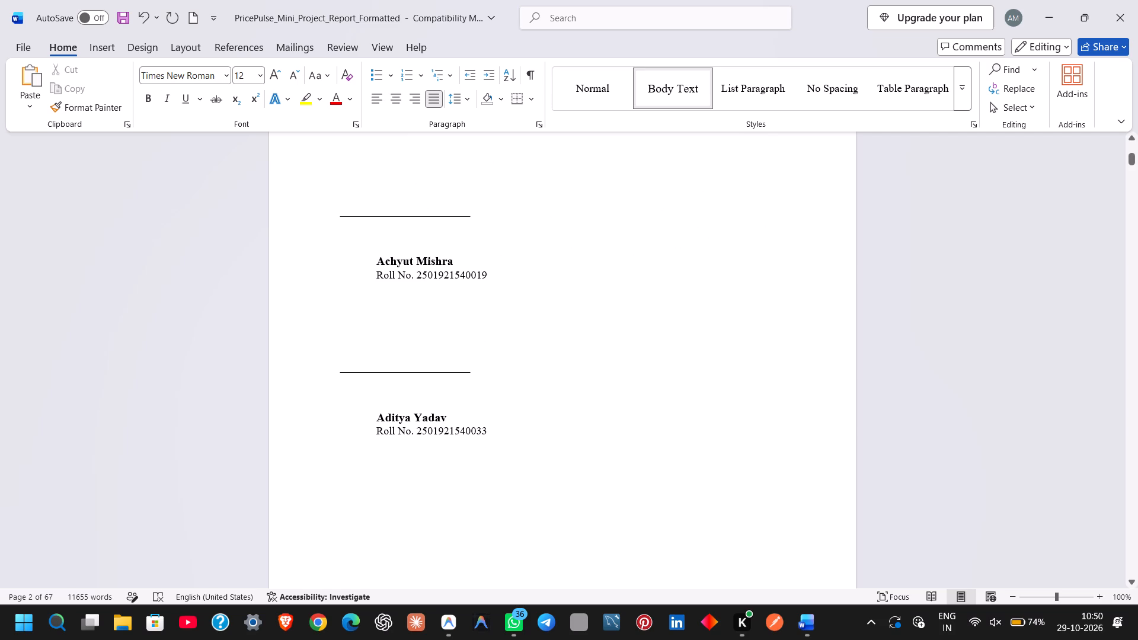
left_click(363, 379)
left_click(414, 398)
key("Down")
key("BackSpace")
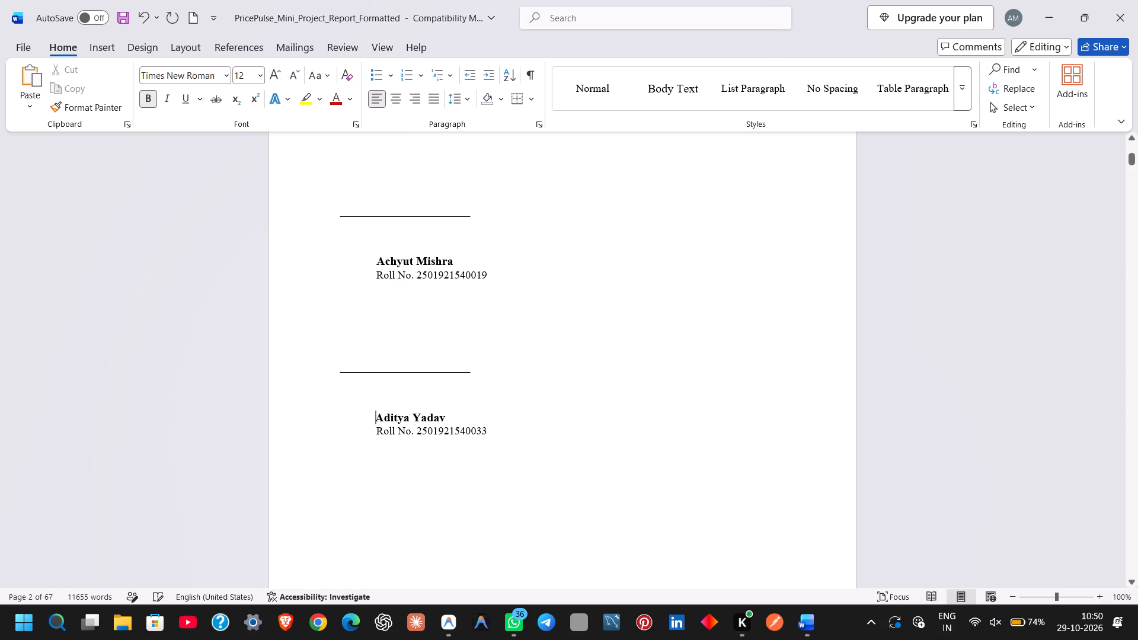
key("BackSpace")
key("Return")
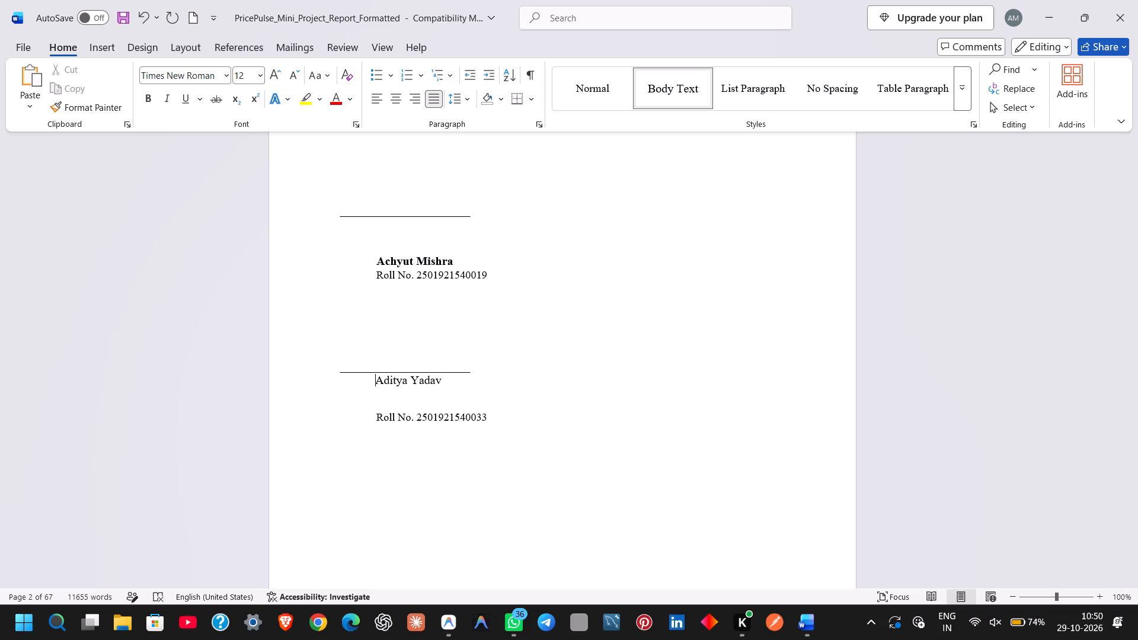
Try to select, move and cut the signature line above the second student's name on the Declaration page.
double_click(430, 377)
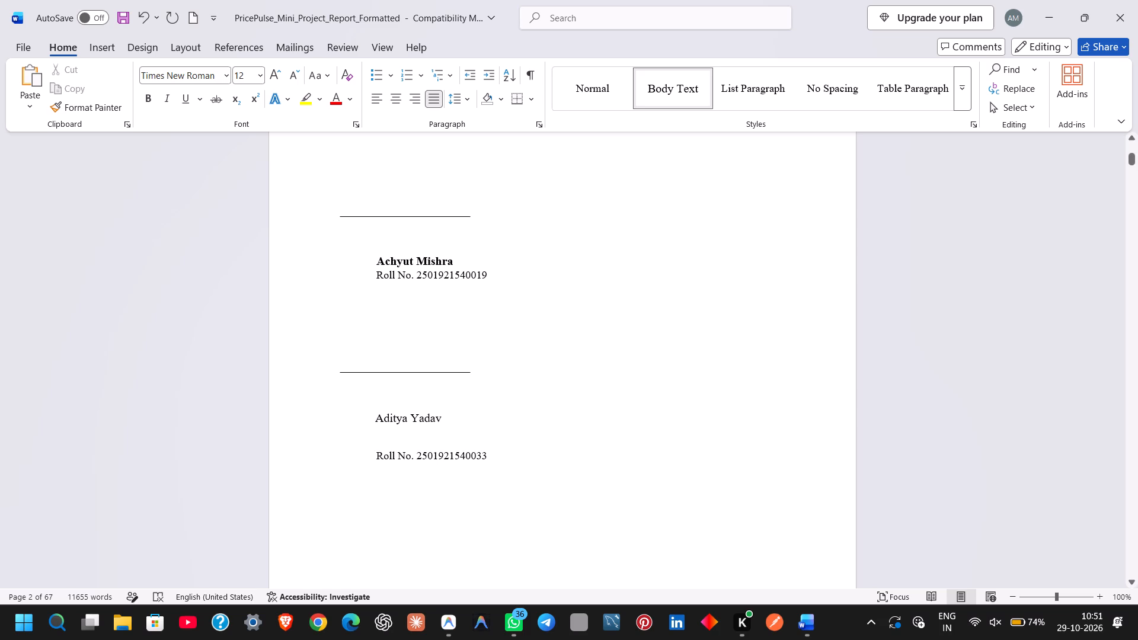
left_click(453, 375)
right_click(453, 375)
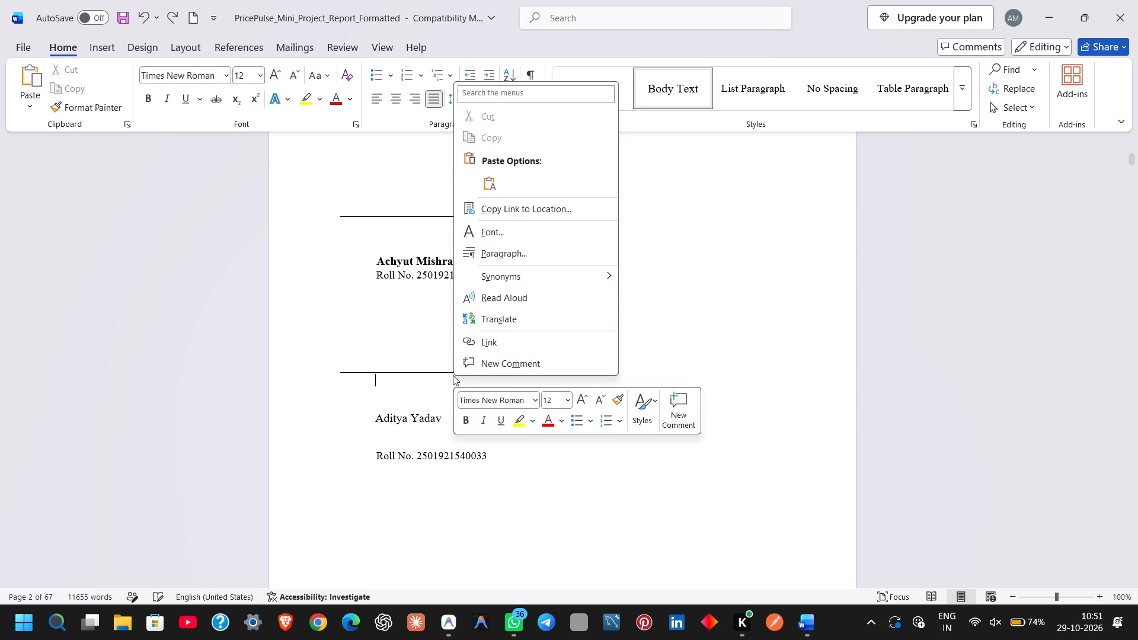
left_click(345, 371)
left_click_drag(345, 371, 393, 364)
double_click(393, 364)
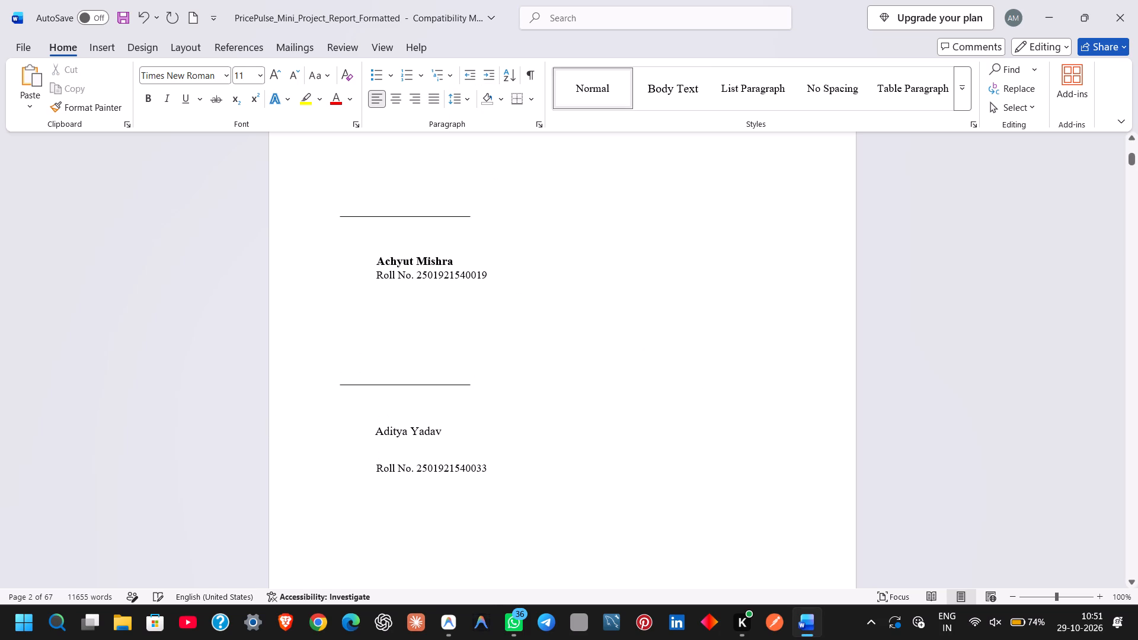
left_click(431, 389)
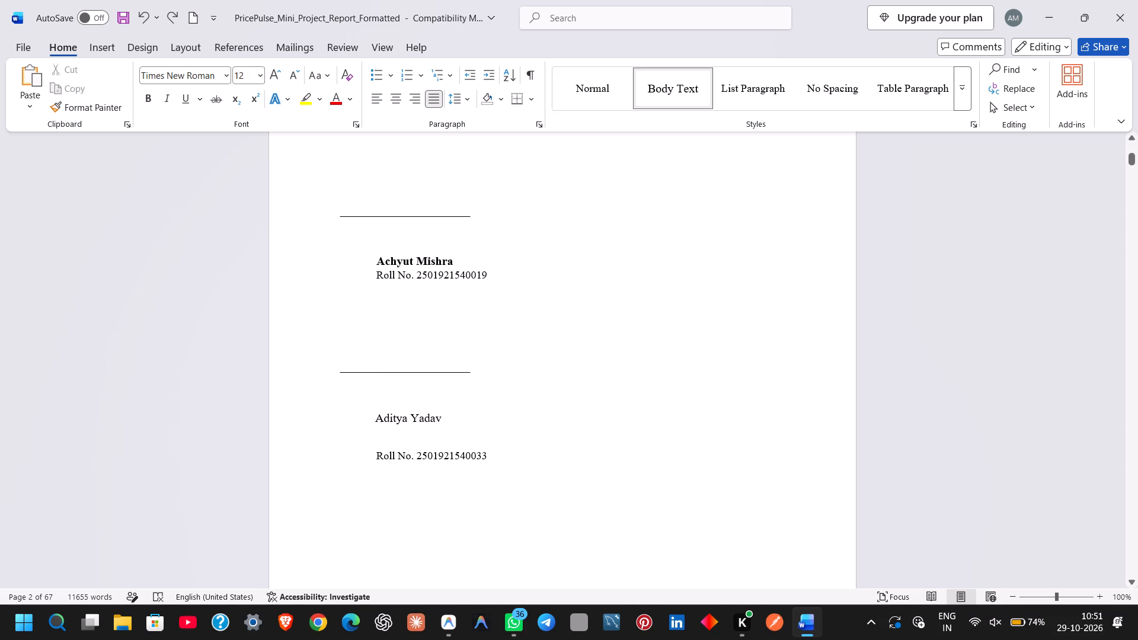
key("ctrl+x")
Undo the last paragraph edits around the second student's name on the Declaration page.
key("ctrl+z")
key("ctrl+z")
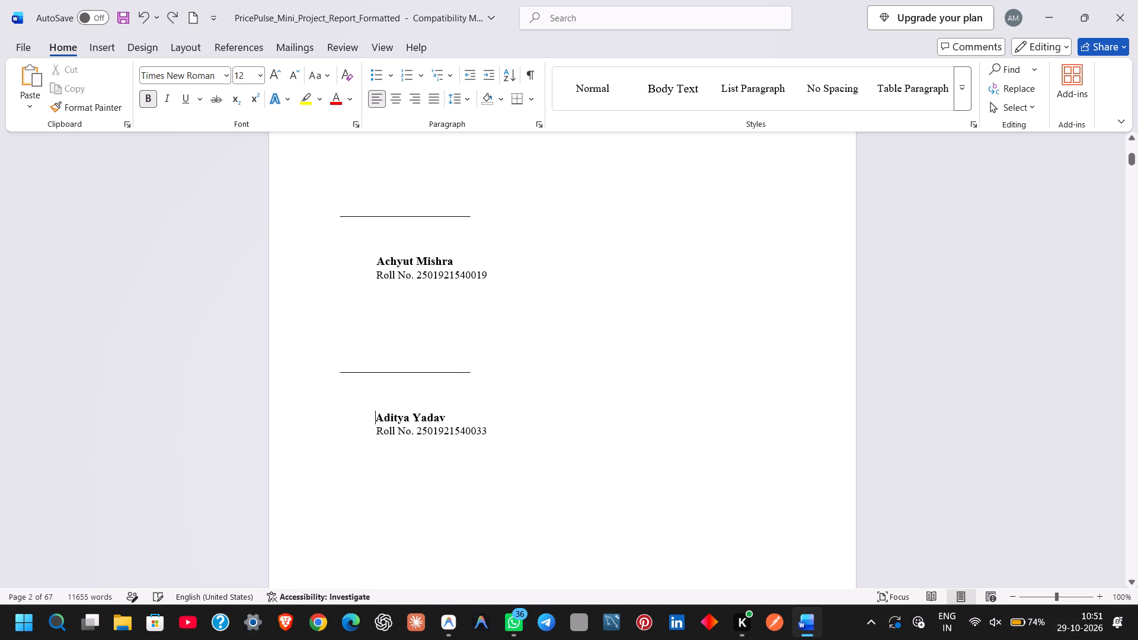